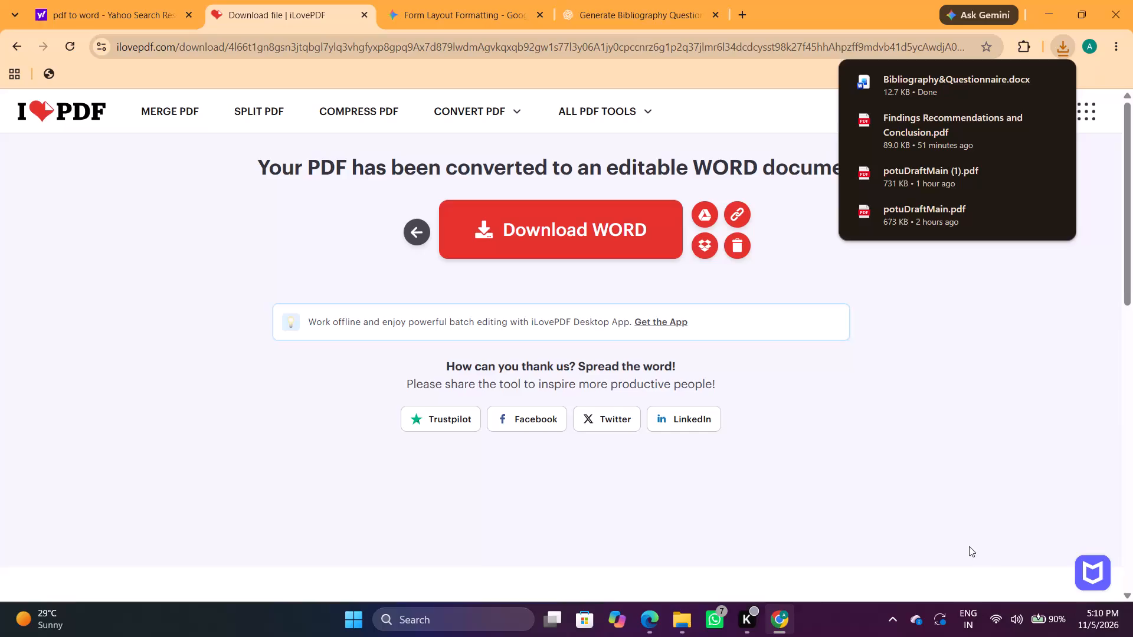
Open the downloaded Bibliography&Questionnaire.docx in Word and enable editing.
left_click(944, 88)
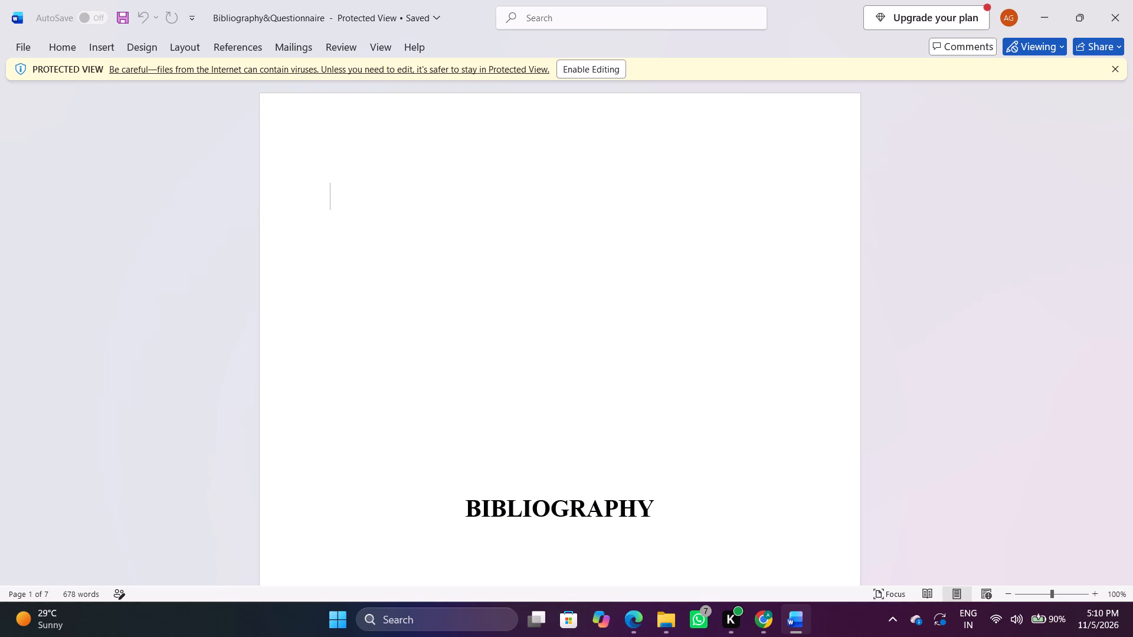
left_click(572, 75)
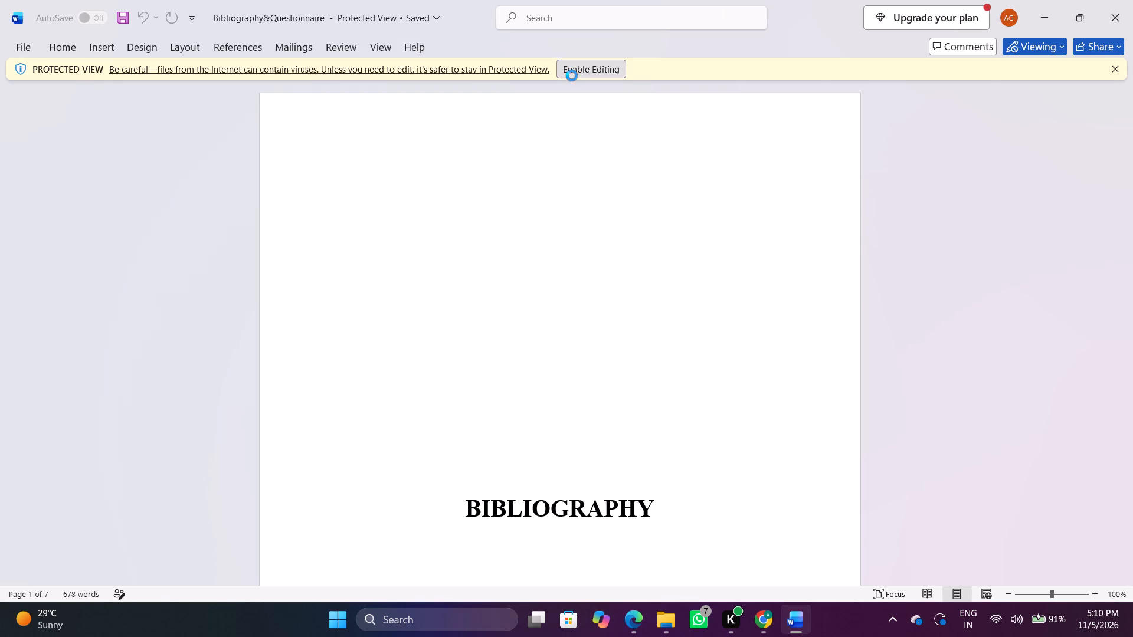
Set line spacing to 1.5 for all text from the "Books:" heading to the last questionnaire answer.
scroll(556, 356, "down", 7)
scroll(494, 406, "up", 1)
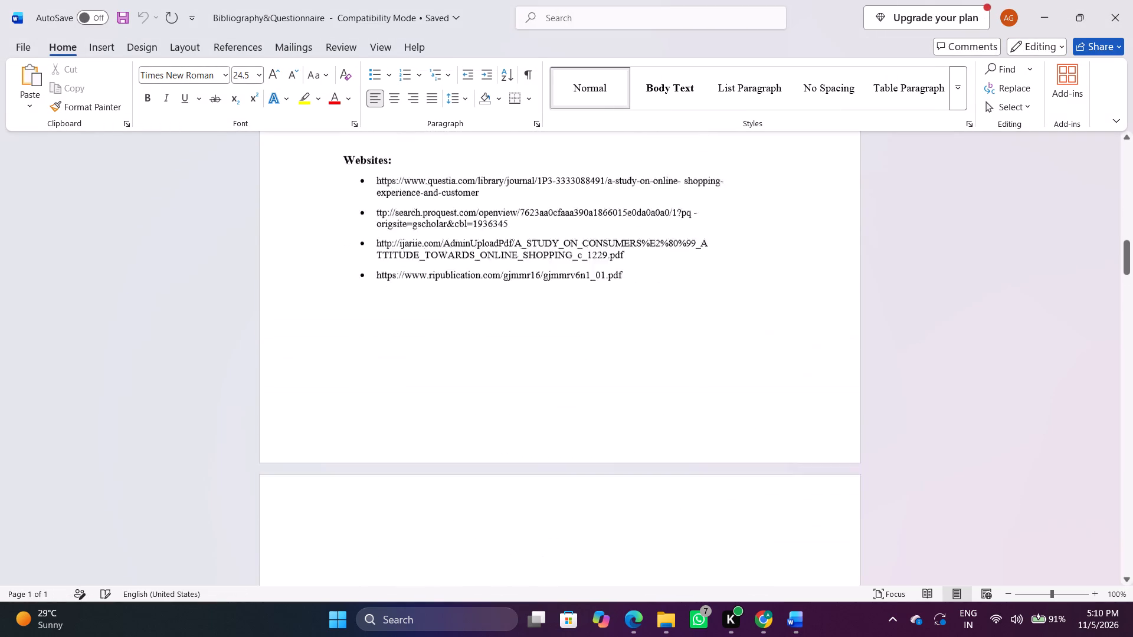
scroll(491, 415, "up", 1)
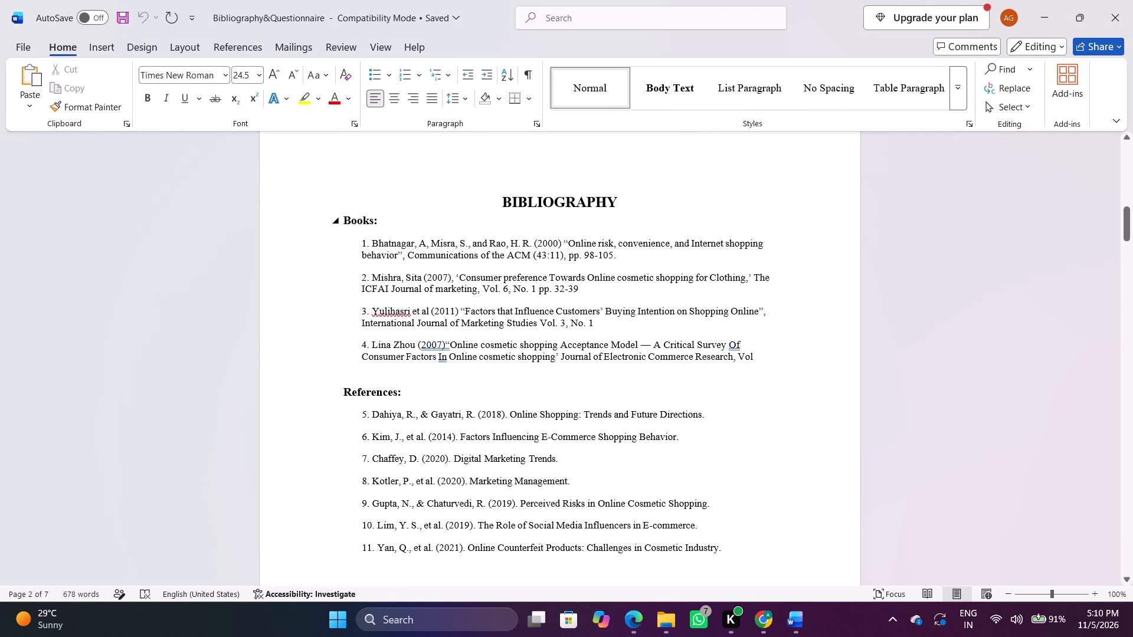
left_click_drag(342, 220, 404, 293)
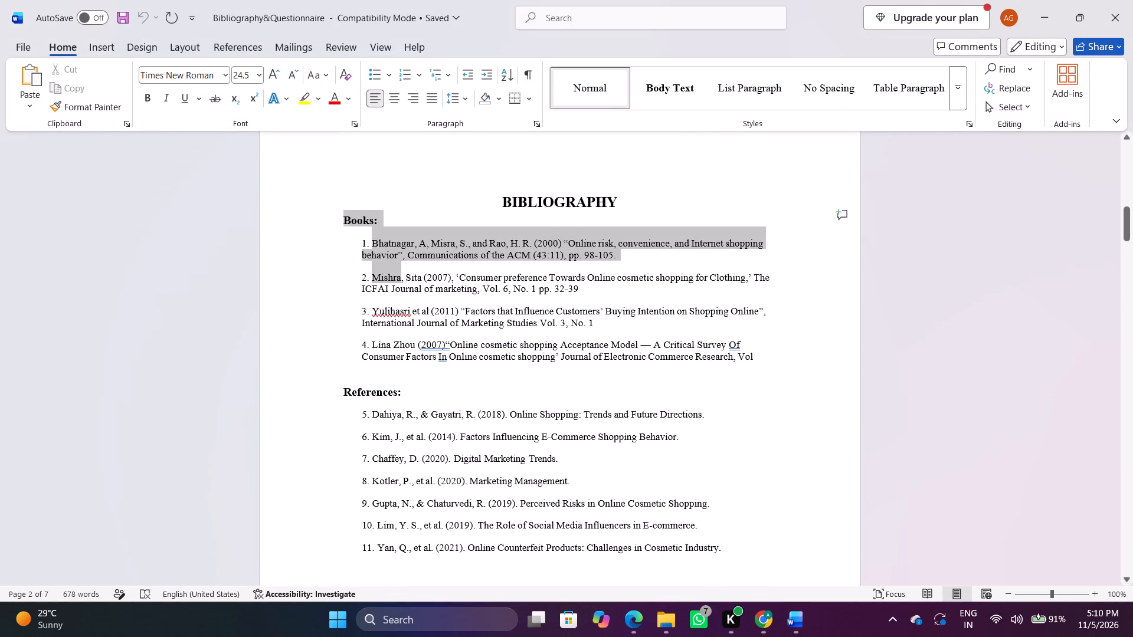
left_click_drag(404, 293, 493, 636)
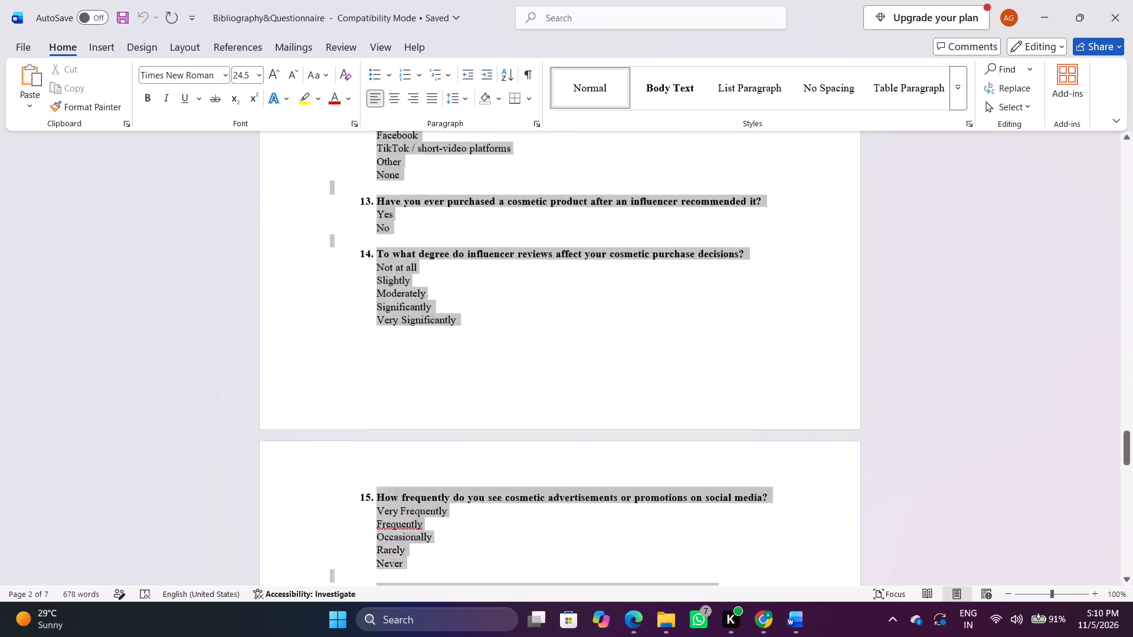
left_click_drag(493, 636, 594, 419)
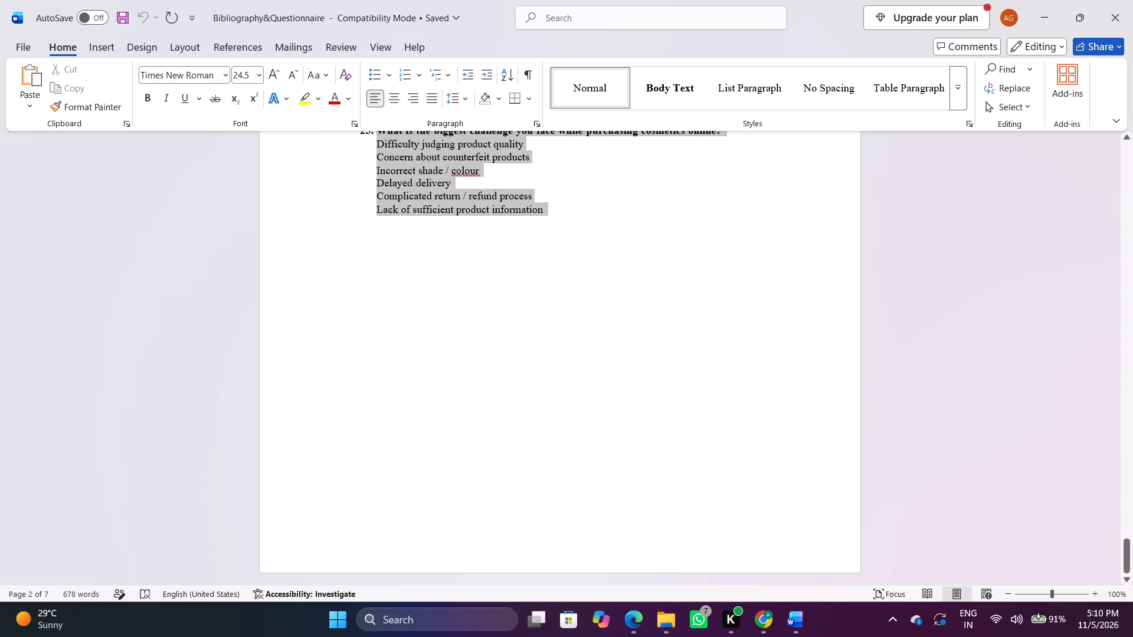
left_click_drag(594, 419, 596, 416)
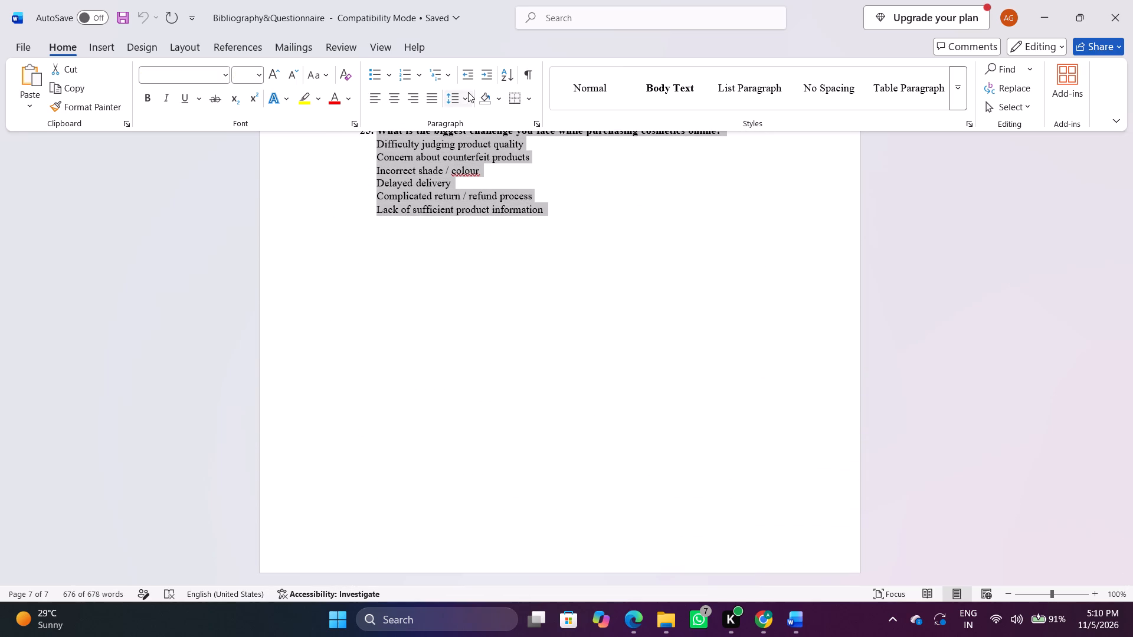
left_click(468, 92)
left_click(471, 157)
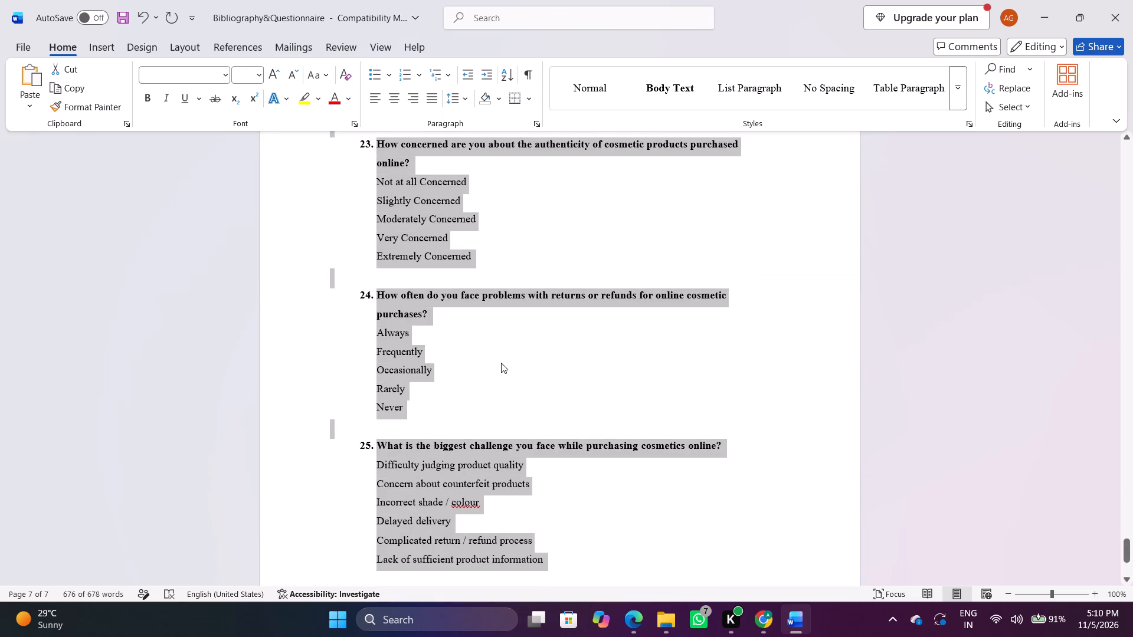
Review the line spacing and page layout from the end of the document back to the bibliography pages.
left_click(501, 363)
scroll(501, 363, "down", 2)
scroll(501, 363, "up", 6)
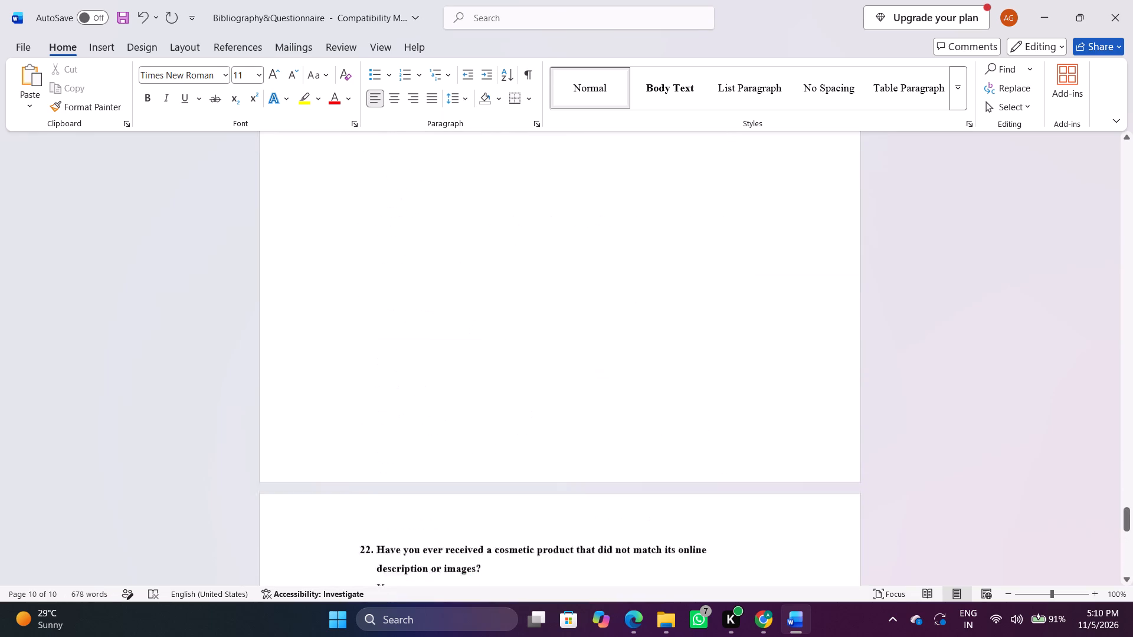
scroll(501, 363, "up", 15)
scroll(501, 363, "up", 7)
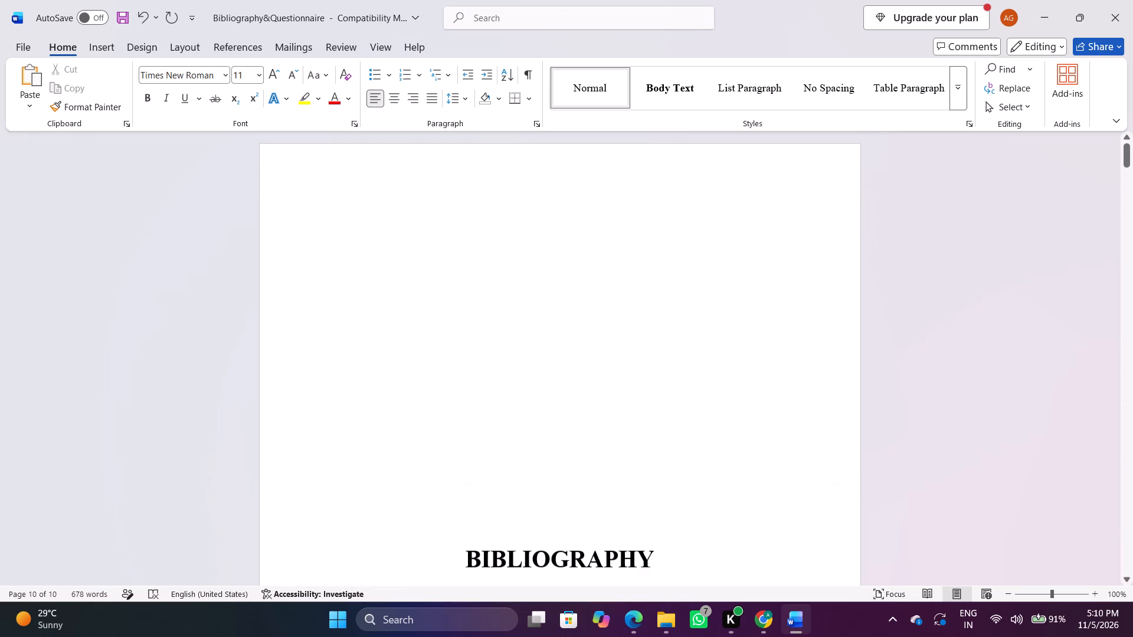
scroll(501, 363, "up", 6)
scroll(501, 363, "down", 6)
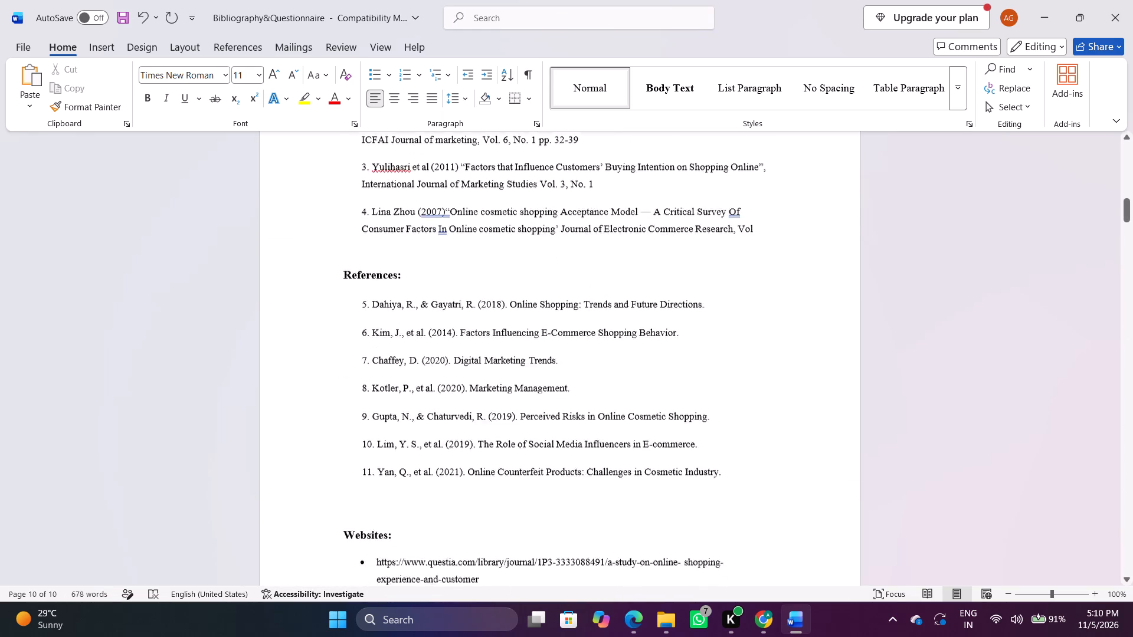
scroll(501, 363, "down", 1)
scroll(501, 363, "up", 2)
Delete one blank line between the References list and the "Websites:" heading.
left_click(504, 311)
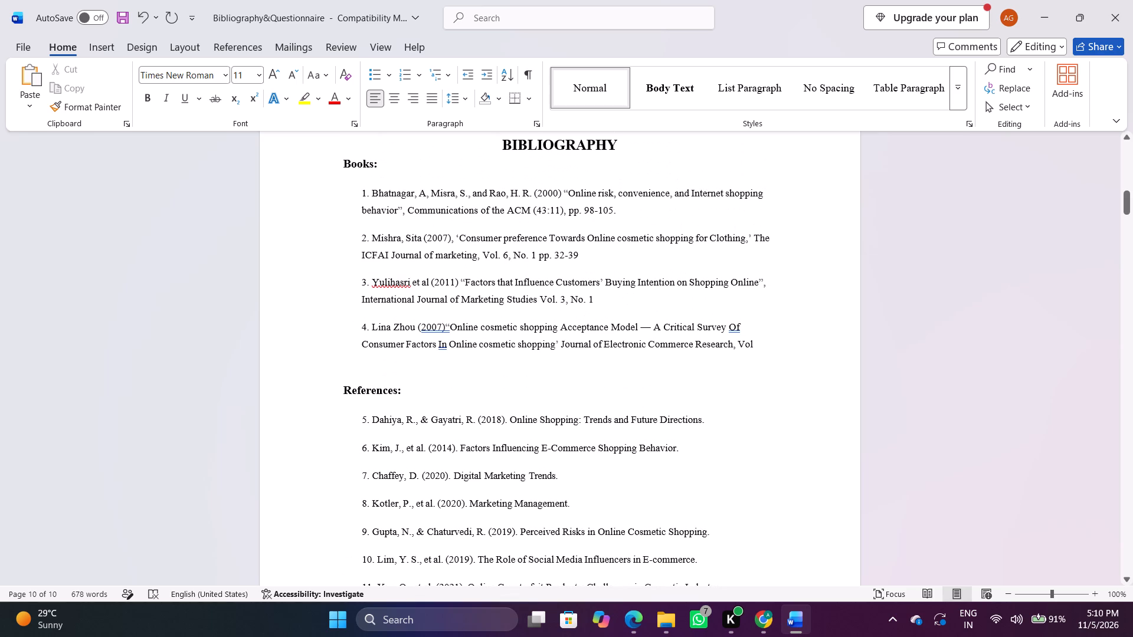
scroll(504, 311, "down", 2)
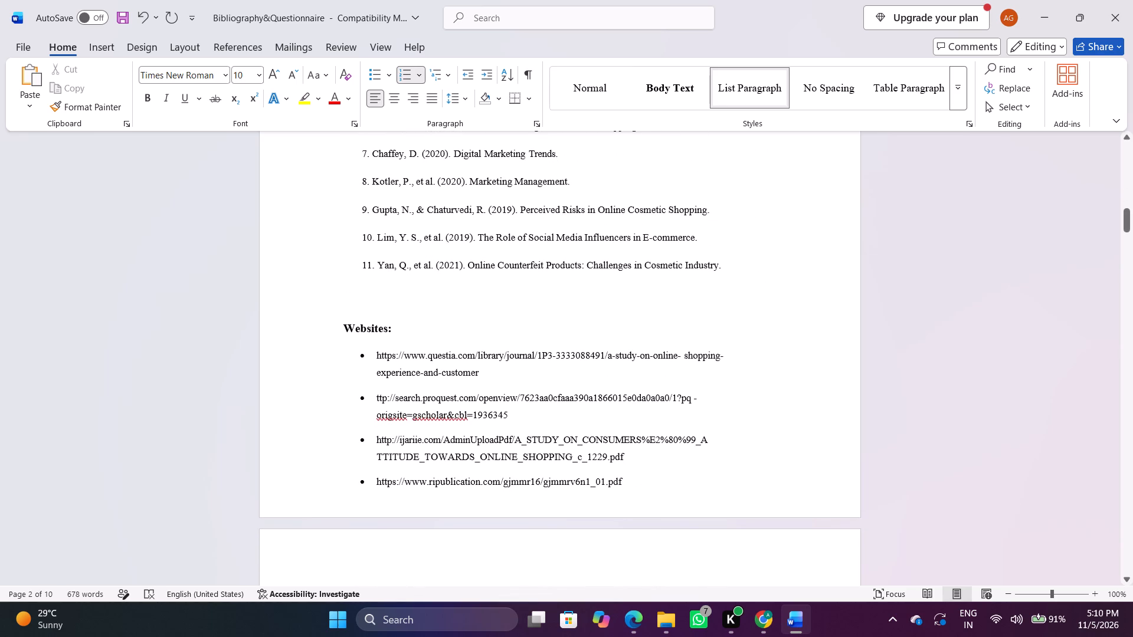
left_click(394, 294)
key("BackSpace")
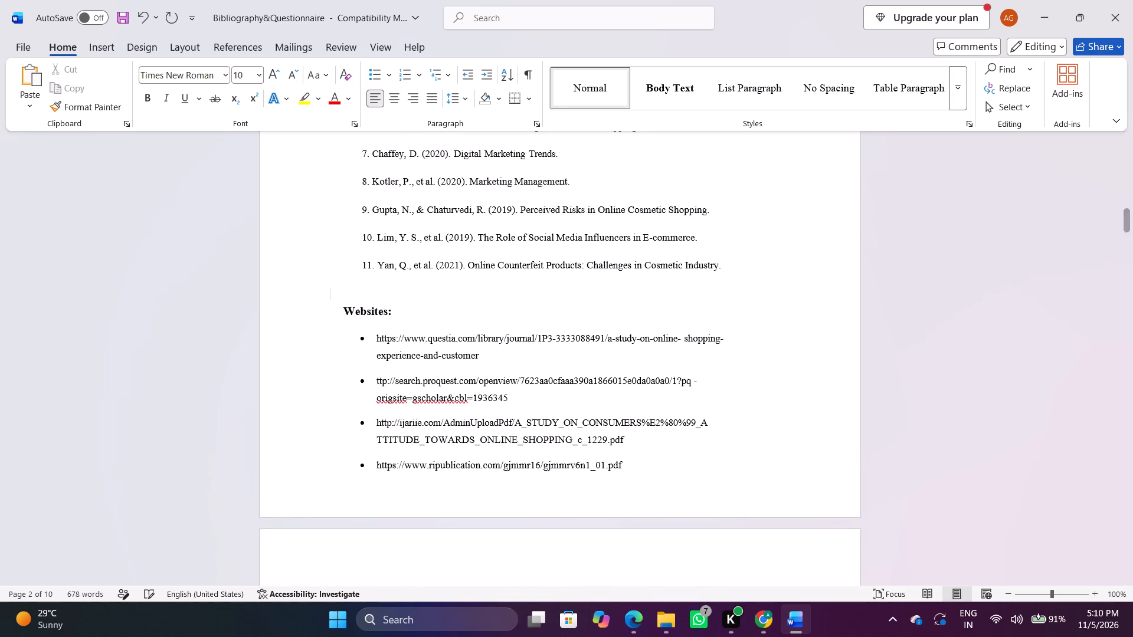
Delete the blank lines above the large QUESTIONNAIRE title so that it moves to the top of its page.
scroll(394, 294, "down", 5)
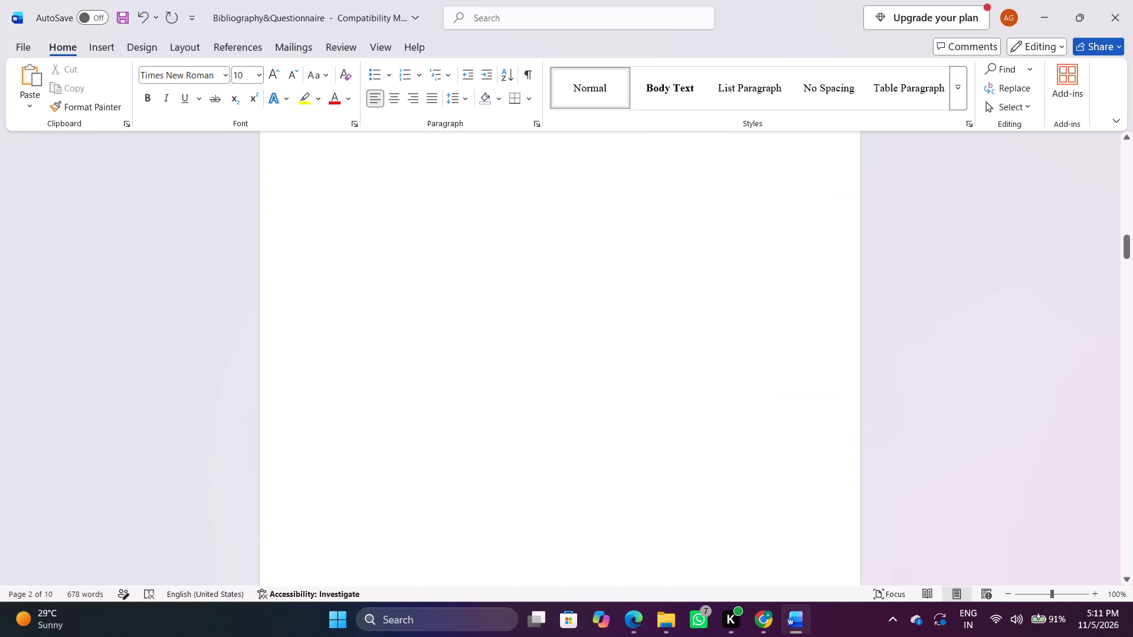
scroll(394, 294, "down", 2)
scroll(394, 294, "up", 4)
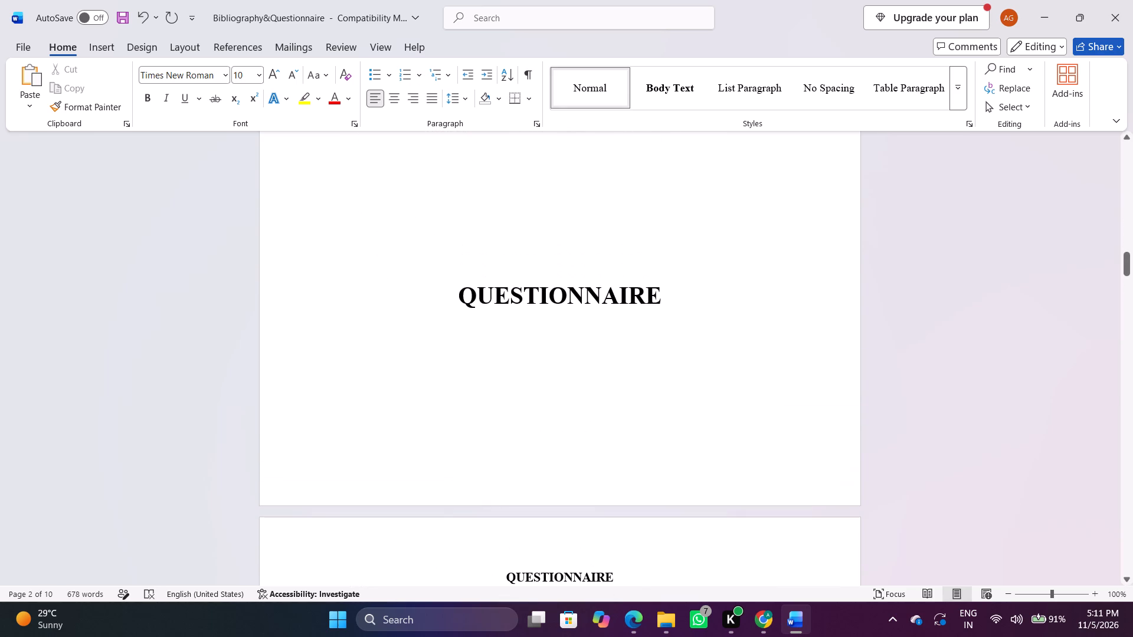
left_click(452, 297)
left_click(487, 252)
key("Down")
key("BackSpace")
key("BackSpace")
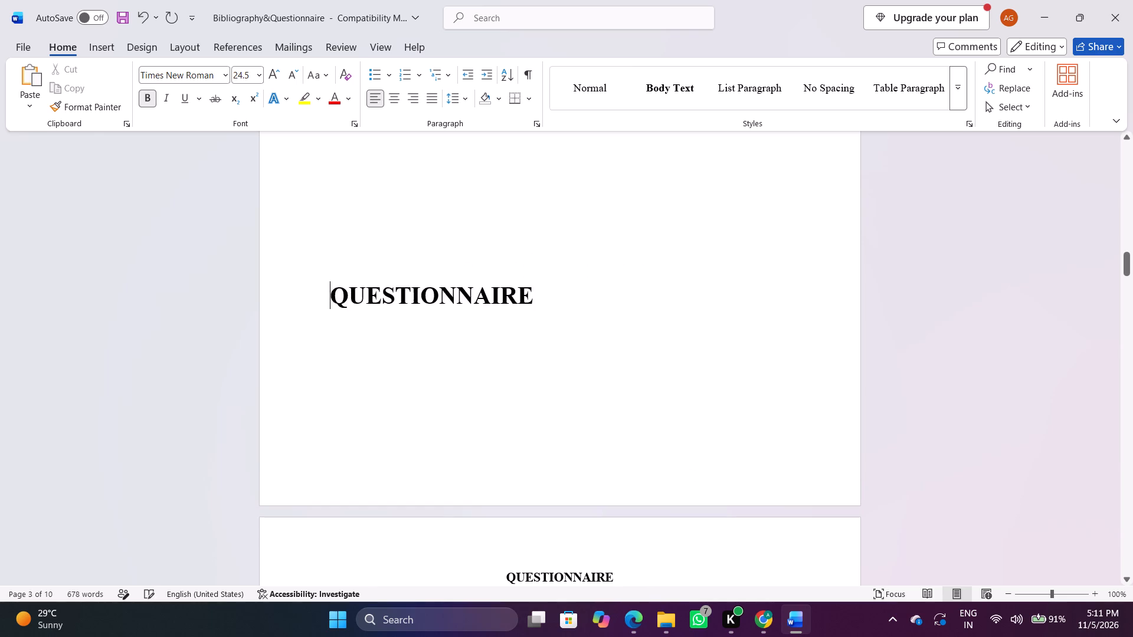
key("BackSpace")
key("BackSpace")
key("BackSpace")
key("BackSpace")
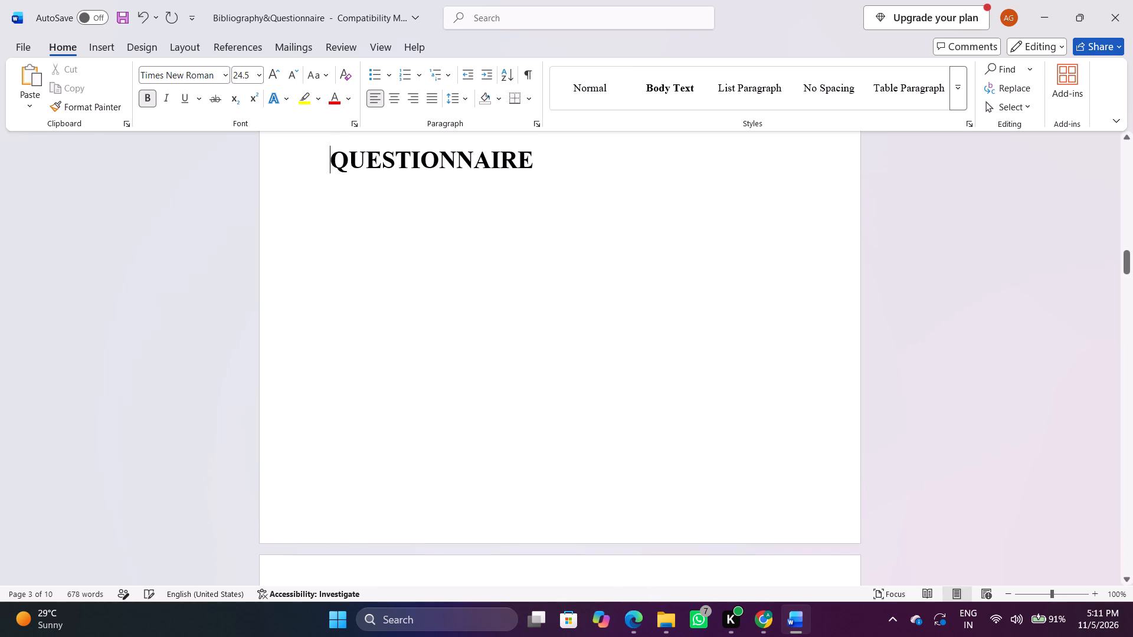
key("BackSpace")
key("BackSpace")
key("BackSpace")
key("BackSpace")
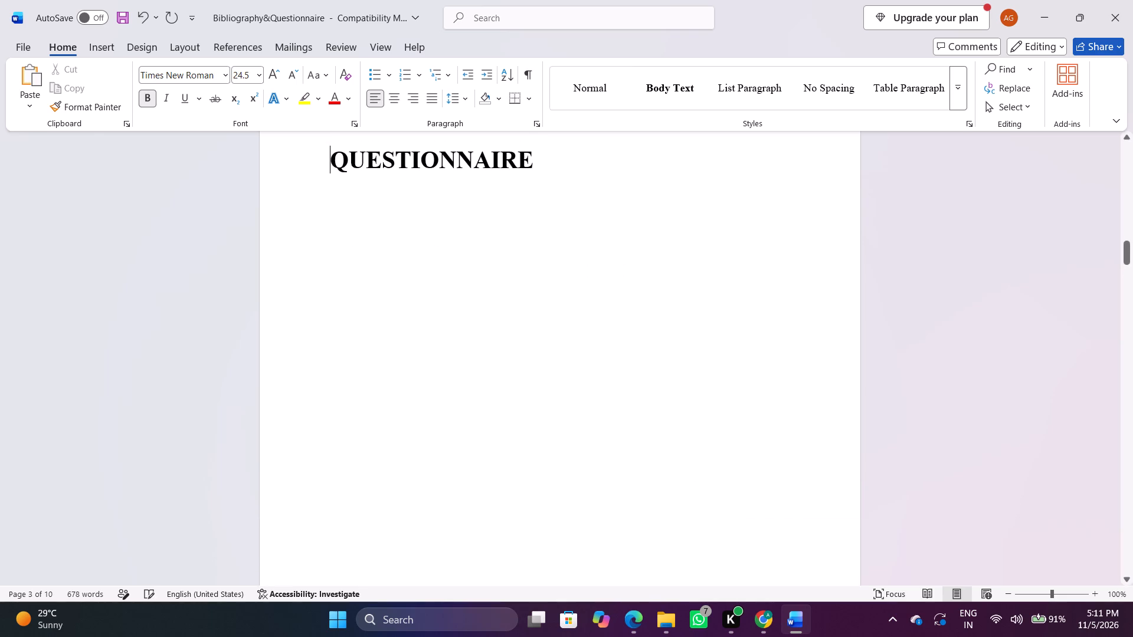
key("BackSpace")
key("BackSpace")
scroll(487, 252, "up", 1)
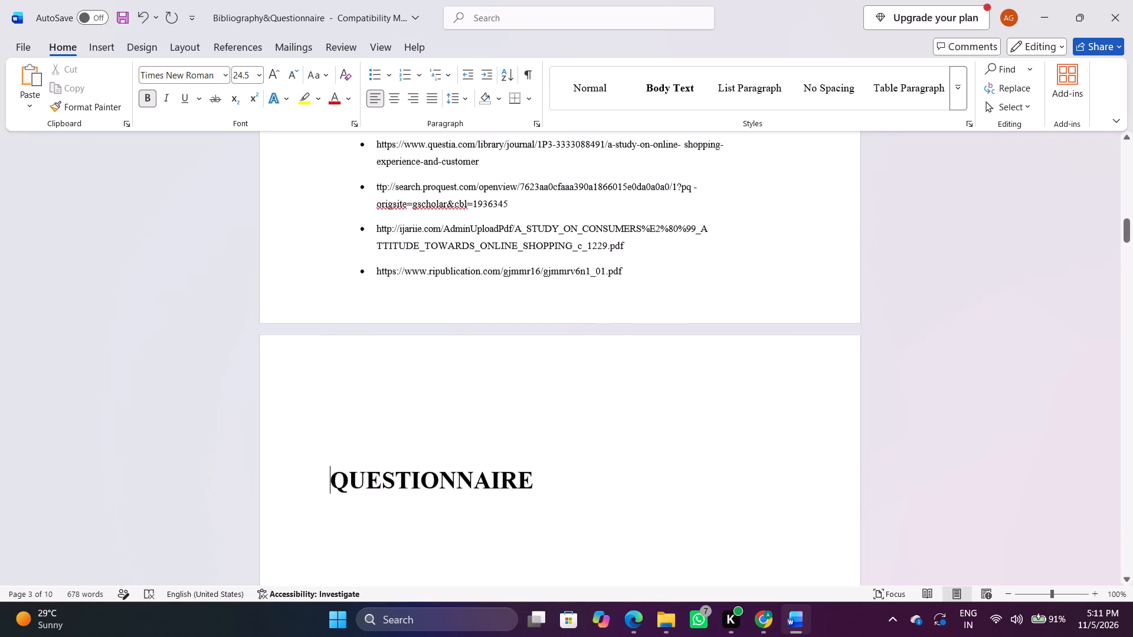
scroll(487, 252, "up", 1)
key("BackSpace")
key("BackSpace")
Add blank lines after the last website entry and remove the one that spills onto an extra page.
key("Return")
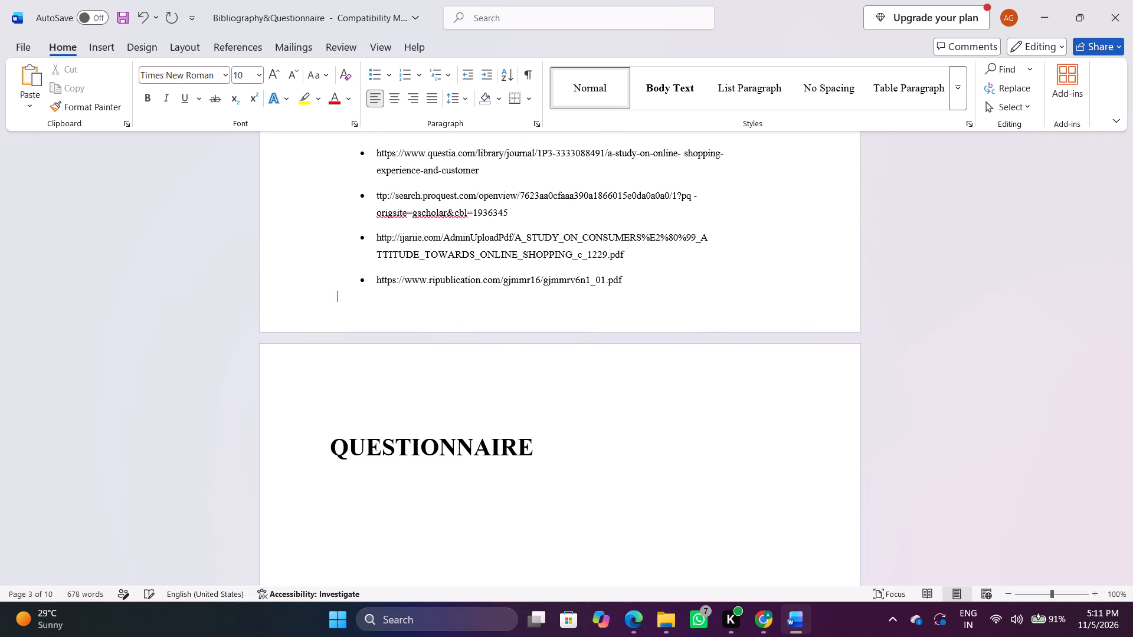
key("Return")
key("Return")
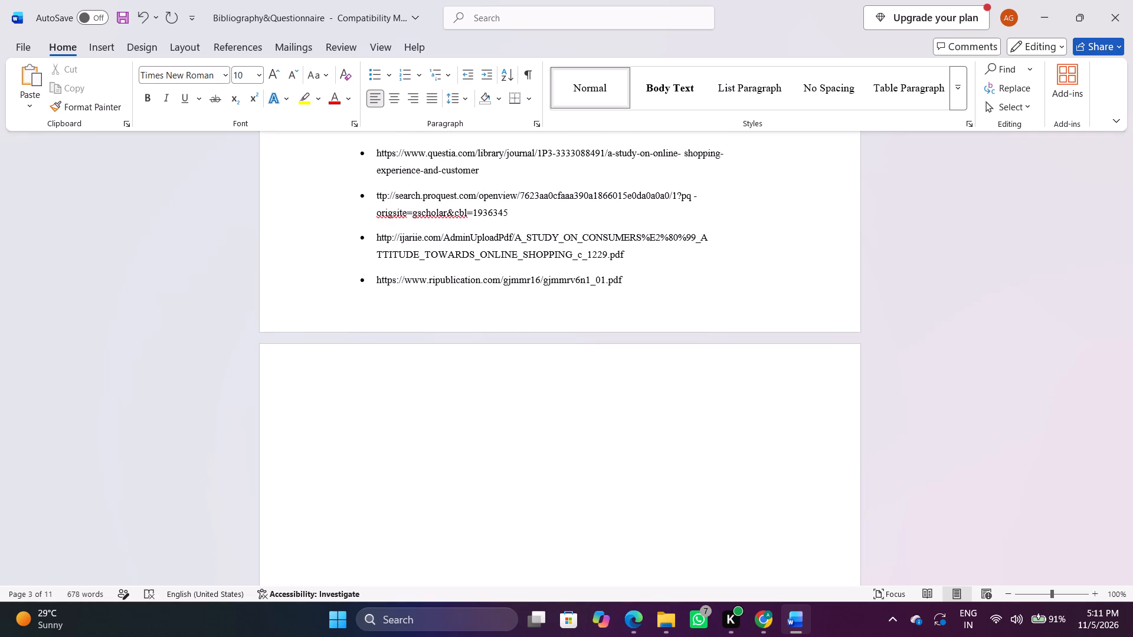
key("Down")
scroll(487, 252, "down", 1)
key("Left")
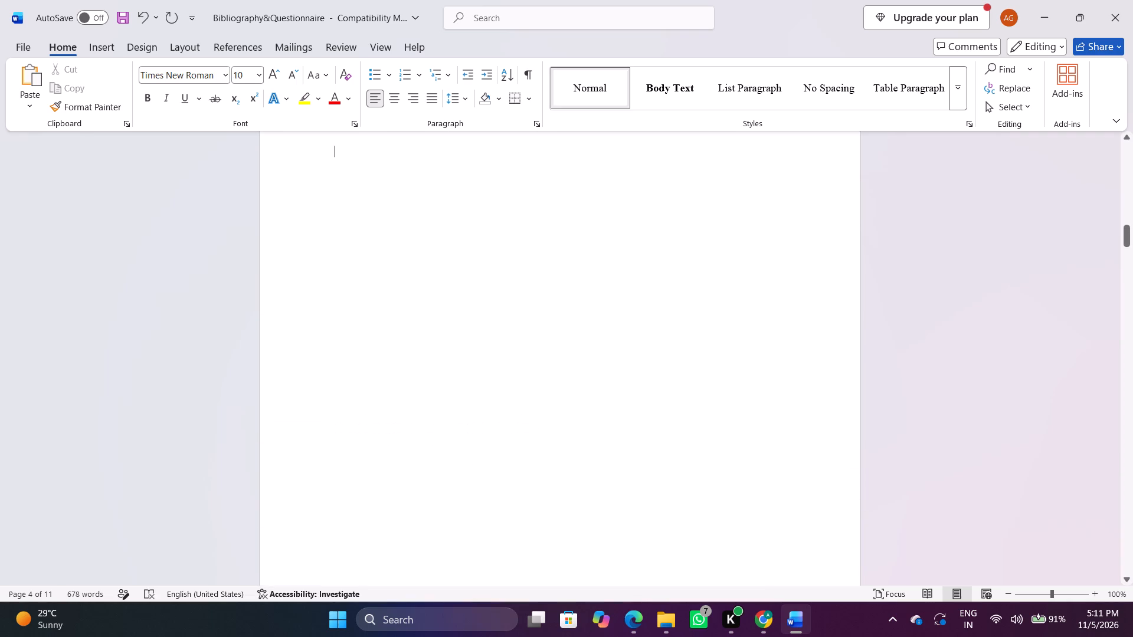
key("Down")
key("BackSpace")
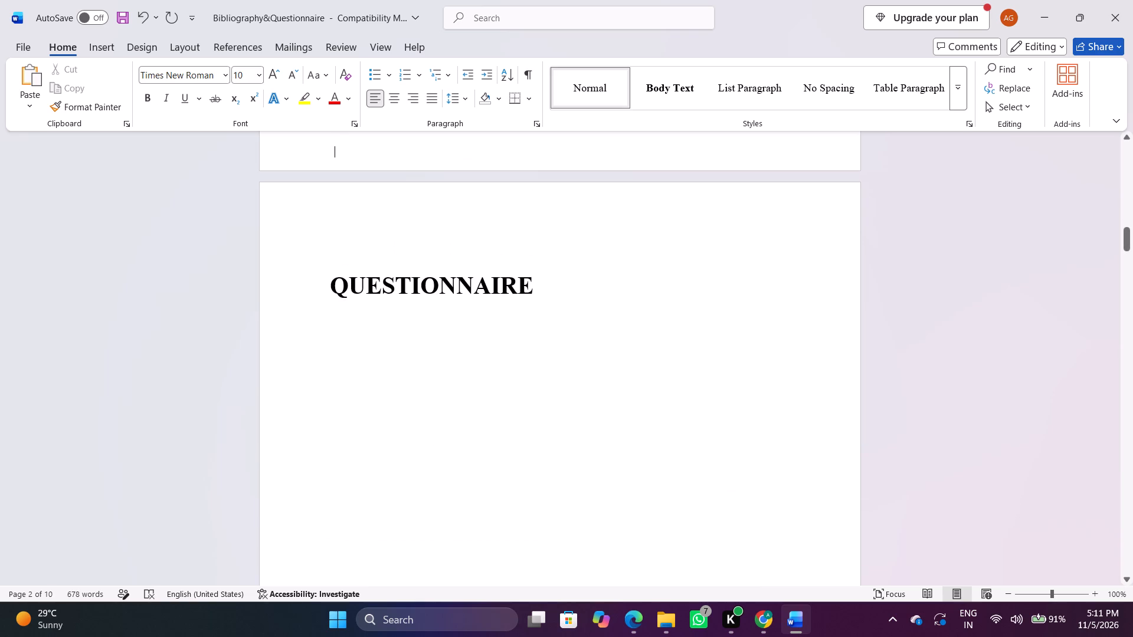
Place the cursor at the start of the large QUESTIONNAIRE title and bring up the page layout commands.
left_click(339, 286)
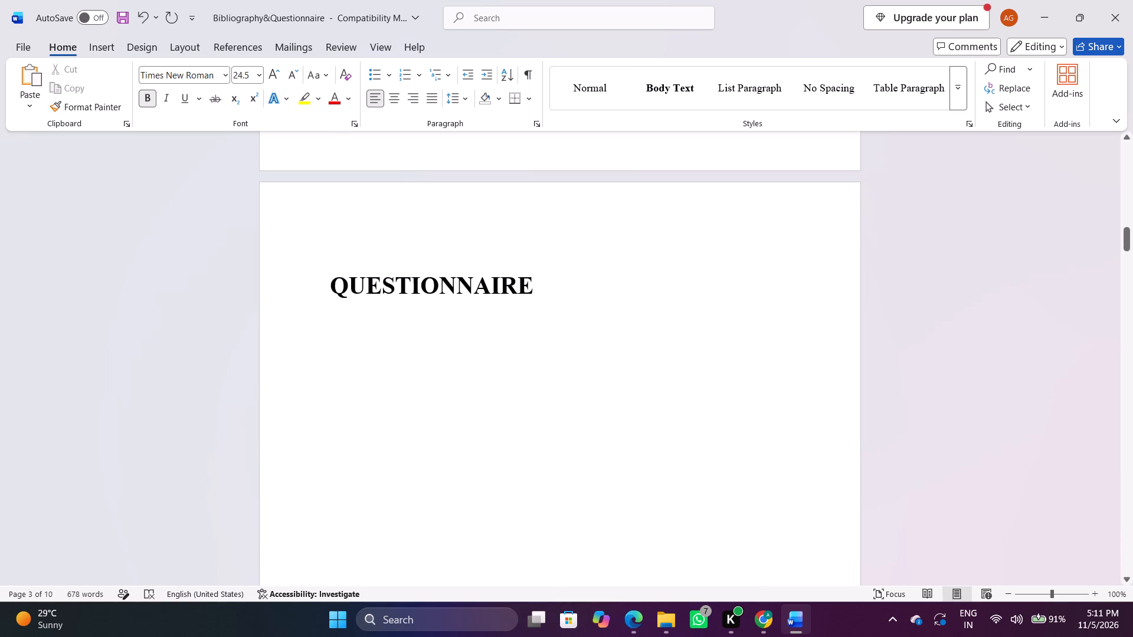
left_click(119, 45)
left_click(185, 49)
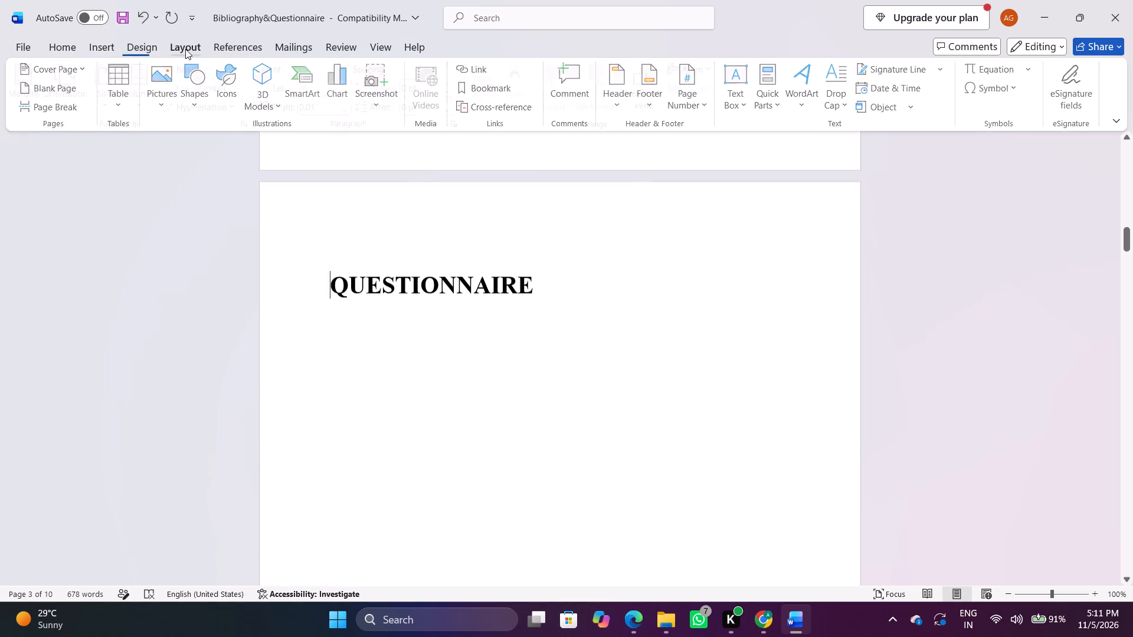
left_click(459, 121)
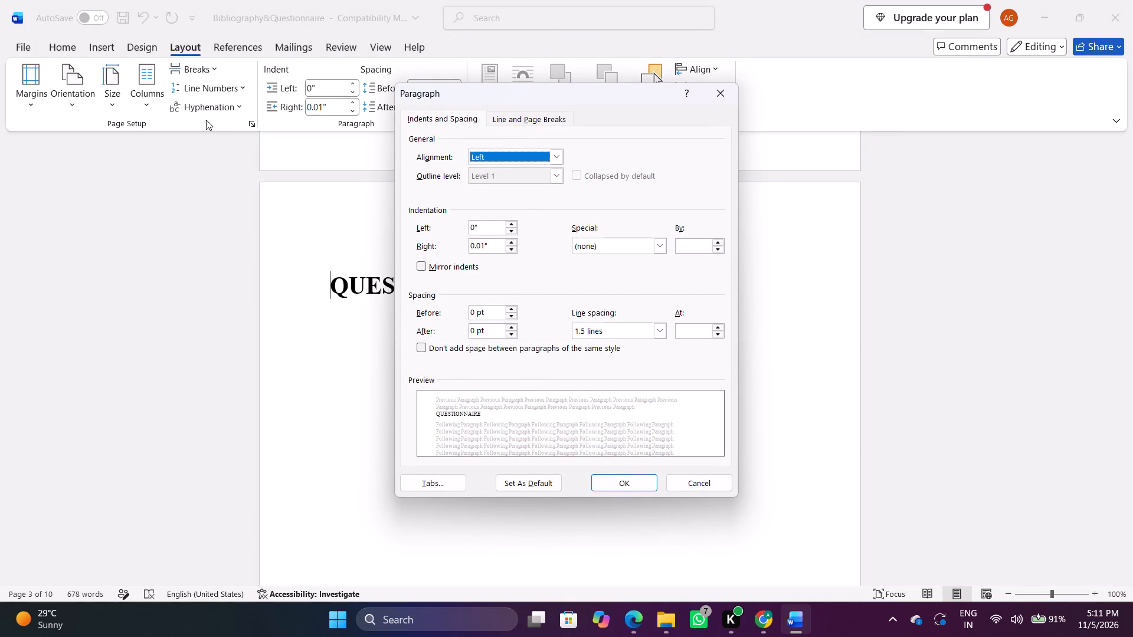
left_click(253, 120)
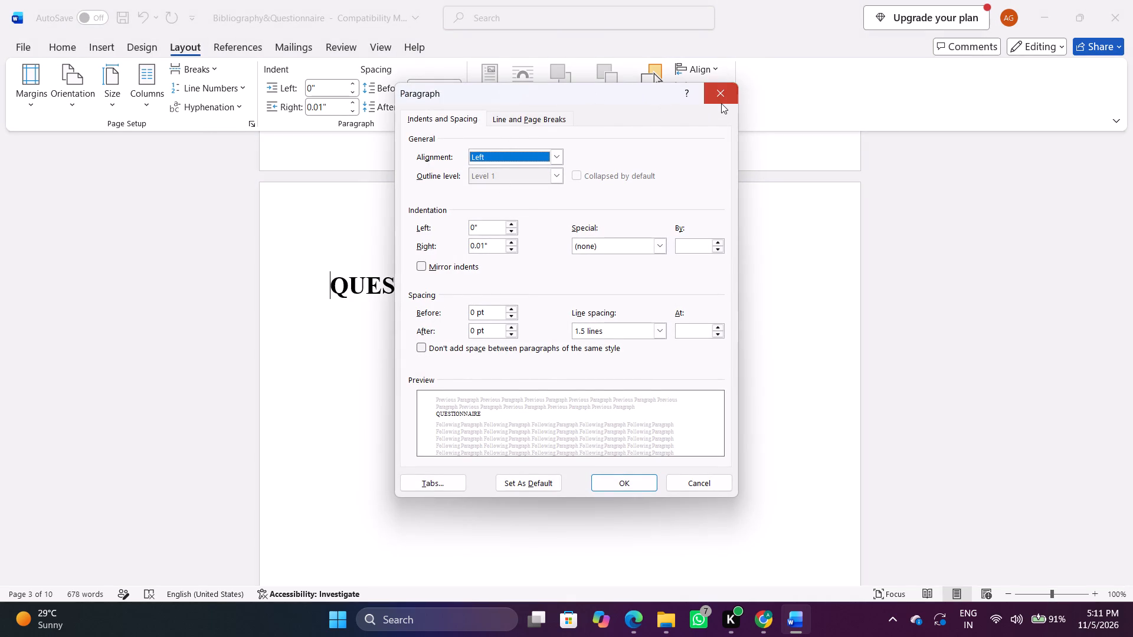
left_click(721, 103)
Set the vertical page alignment to Center for the section containing the large QUESTIONNAIRE title.
left_click(252, 118)
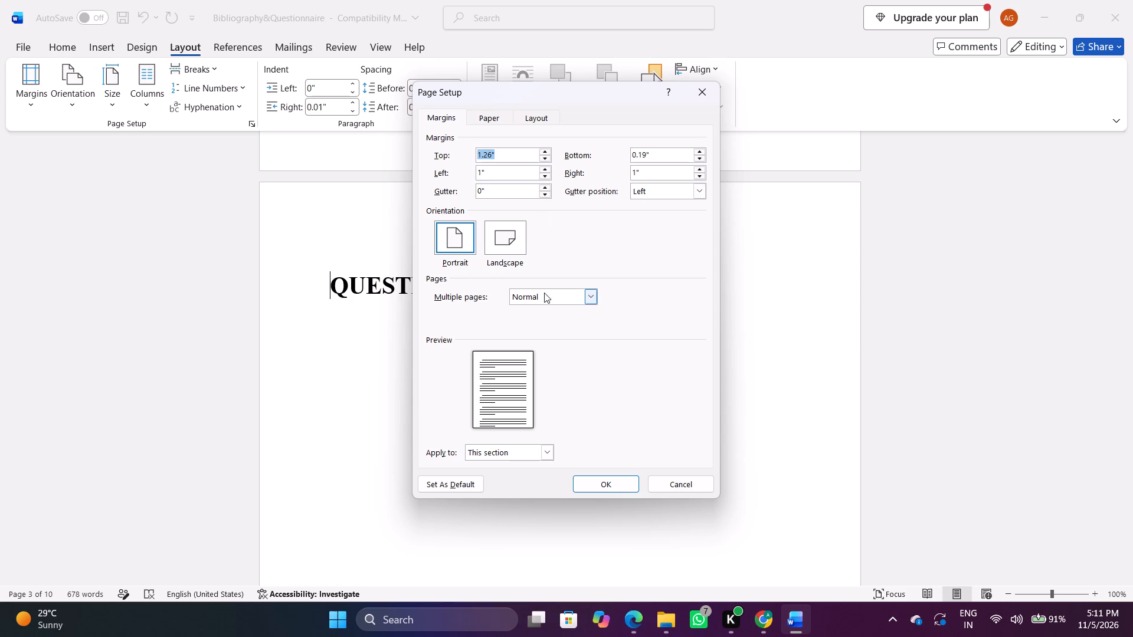
left_click(595, 294)
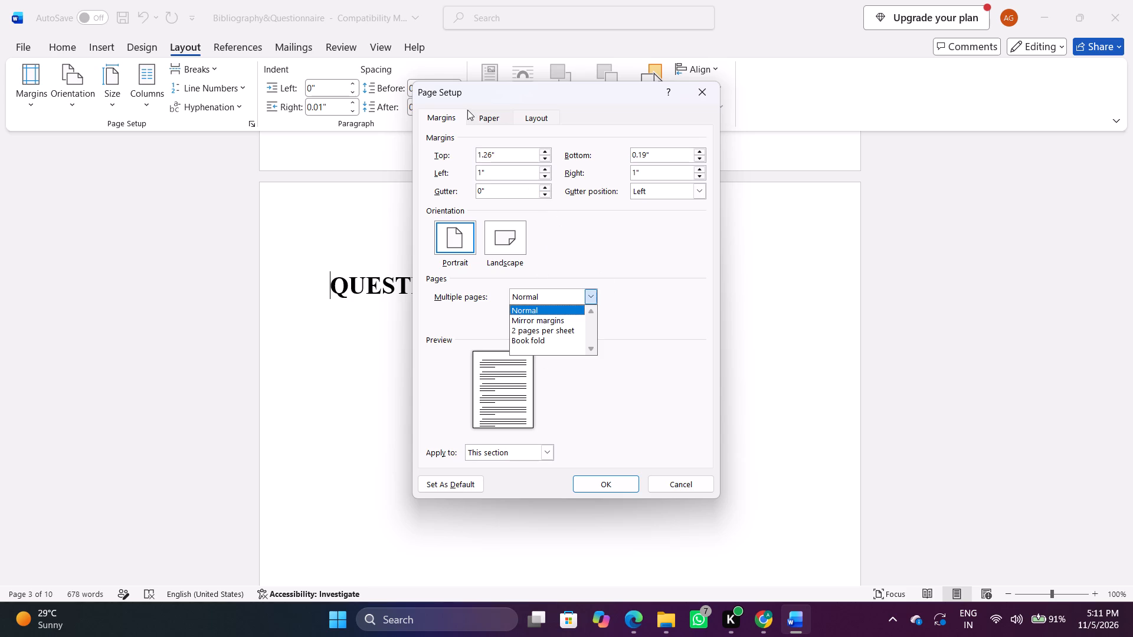
left_click(479, 121)
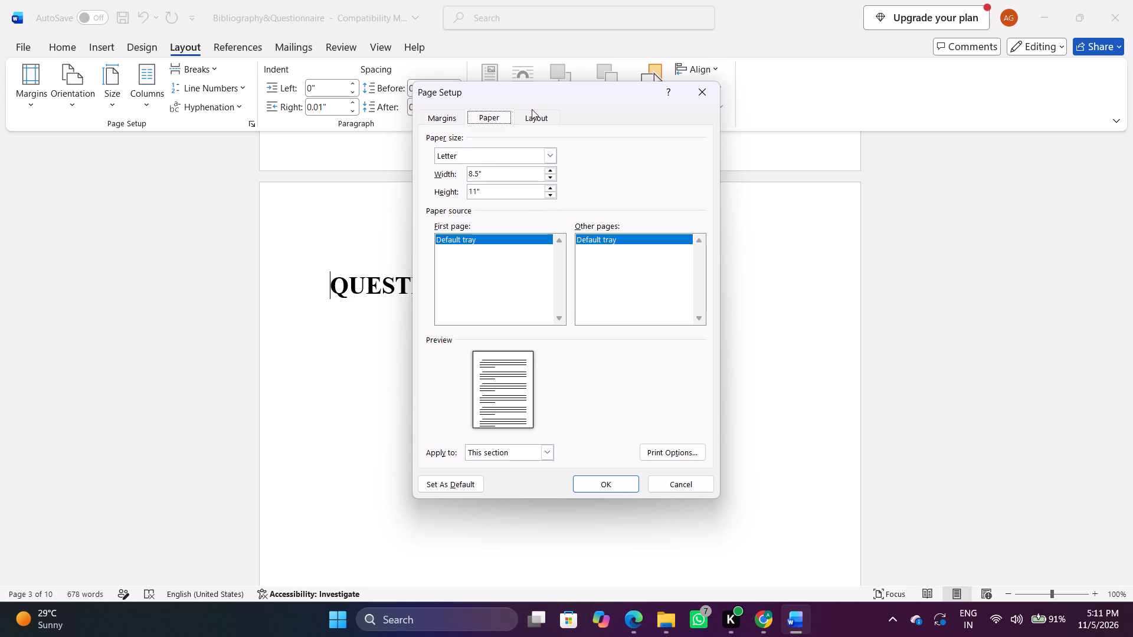
left_click(533, 114)
left_click(574, 283)
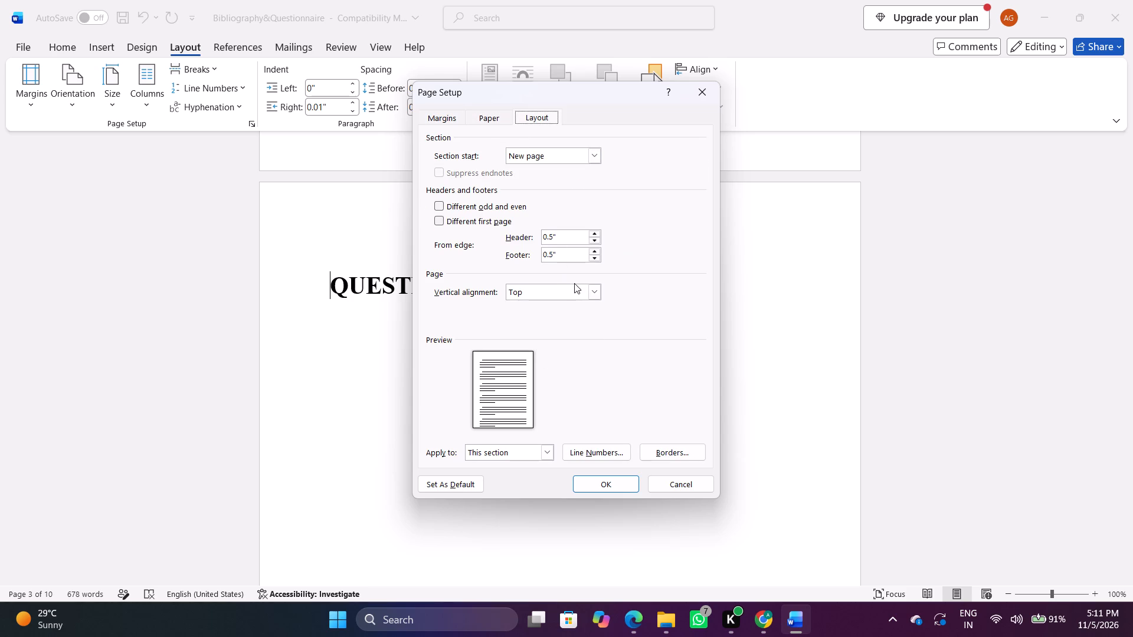
left_click(585, 288)
left_click(567, 313)
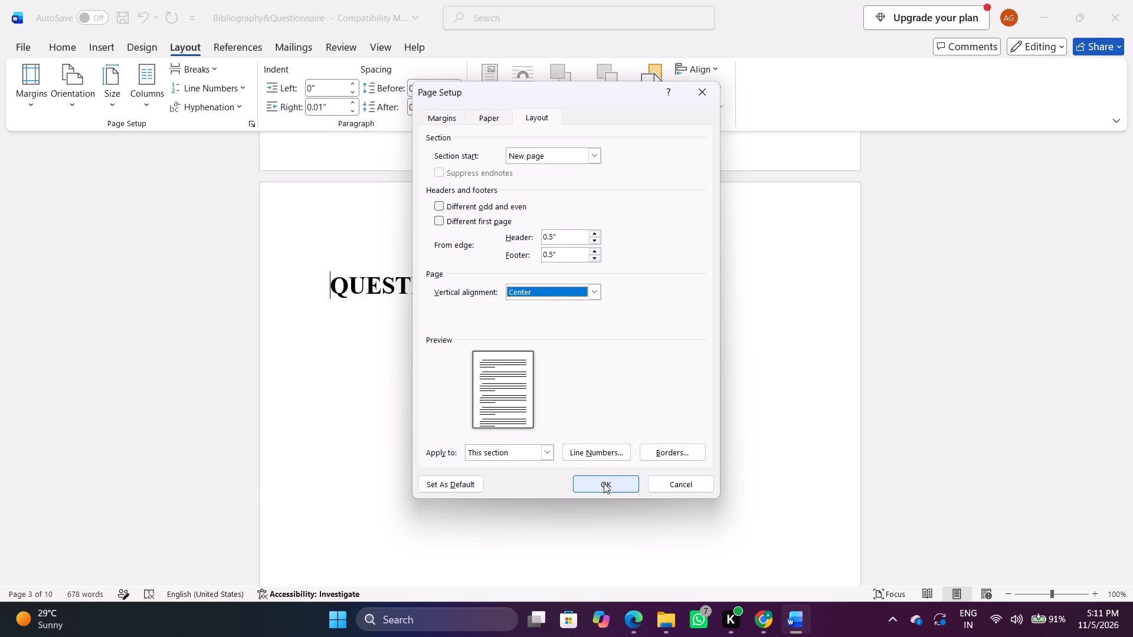
left_click(604, 483)
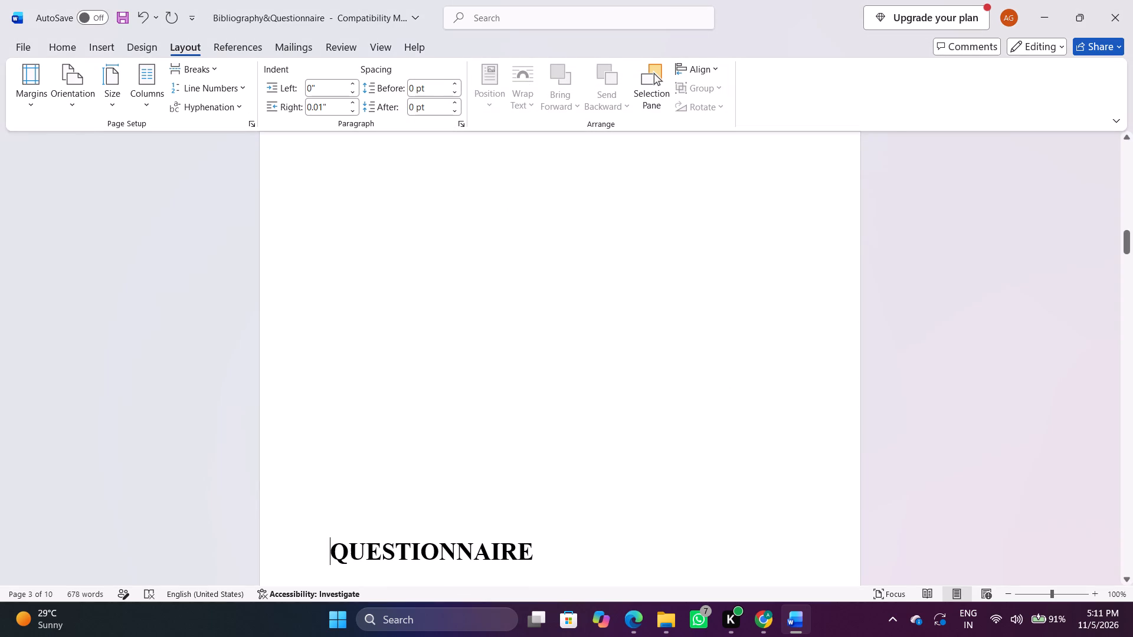
Centre the large QUESTIONNAIRE title horizontally on its page.
key("BackSpace")
scroll(346, 353, "down", 1)
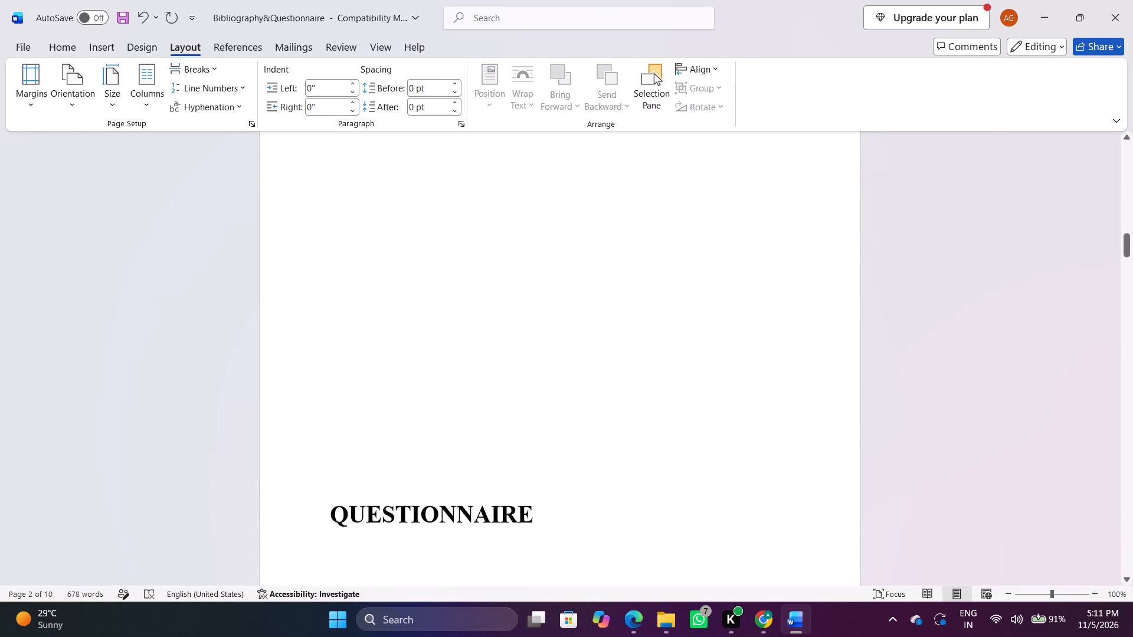
left_click(336, 465)
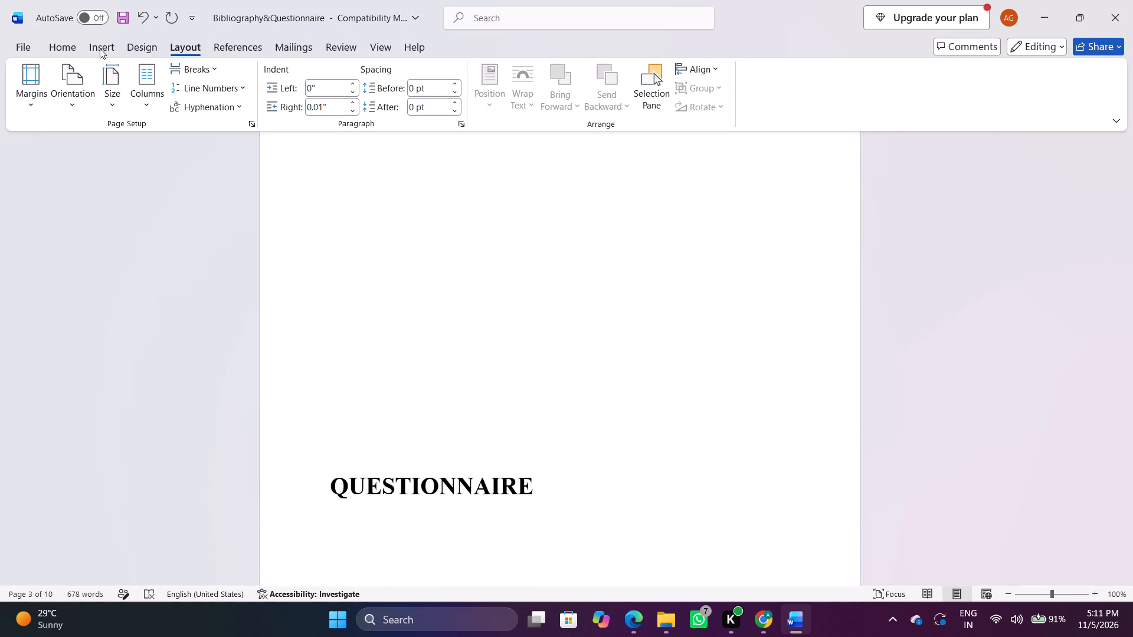
left_click(68, 50)
left_click(395, 102)
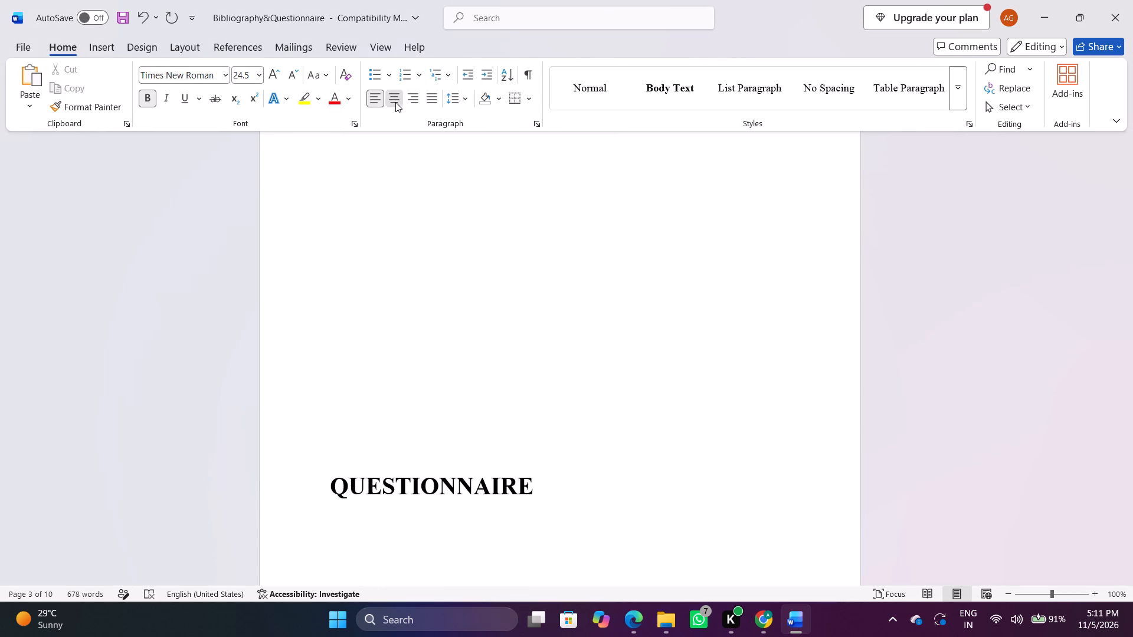
Increase the font size of the question 1 heading "What is your age group?" to 12 pt.
scroll(525, 246, "down", 4)
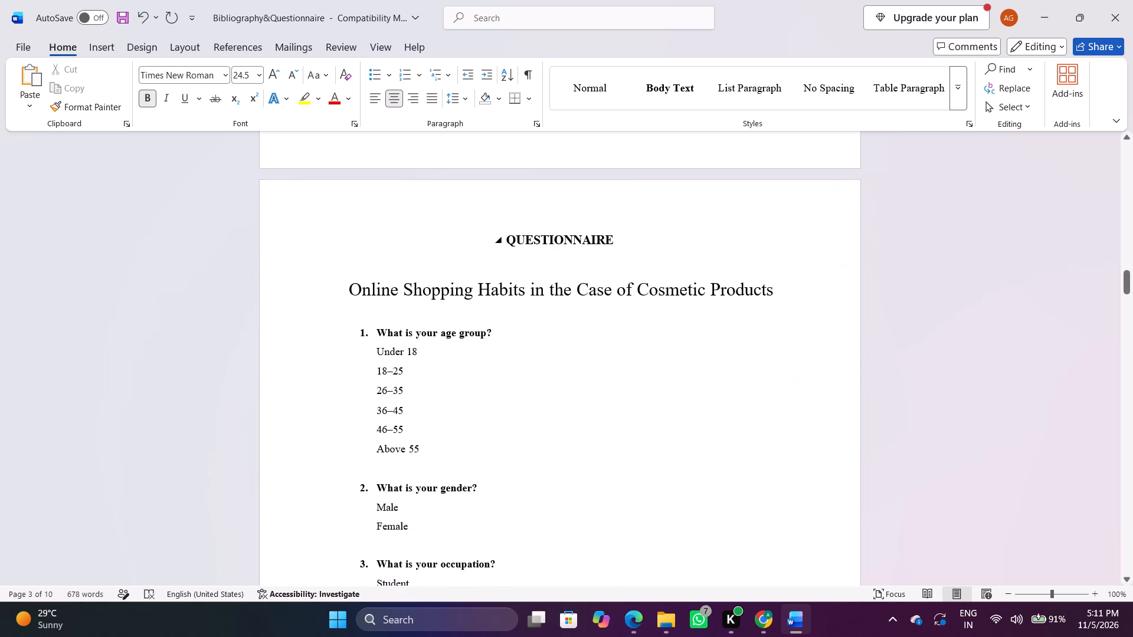
scroll(525, 246, "down", 1)
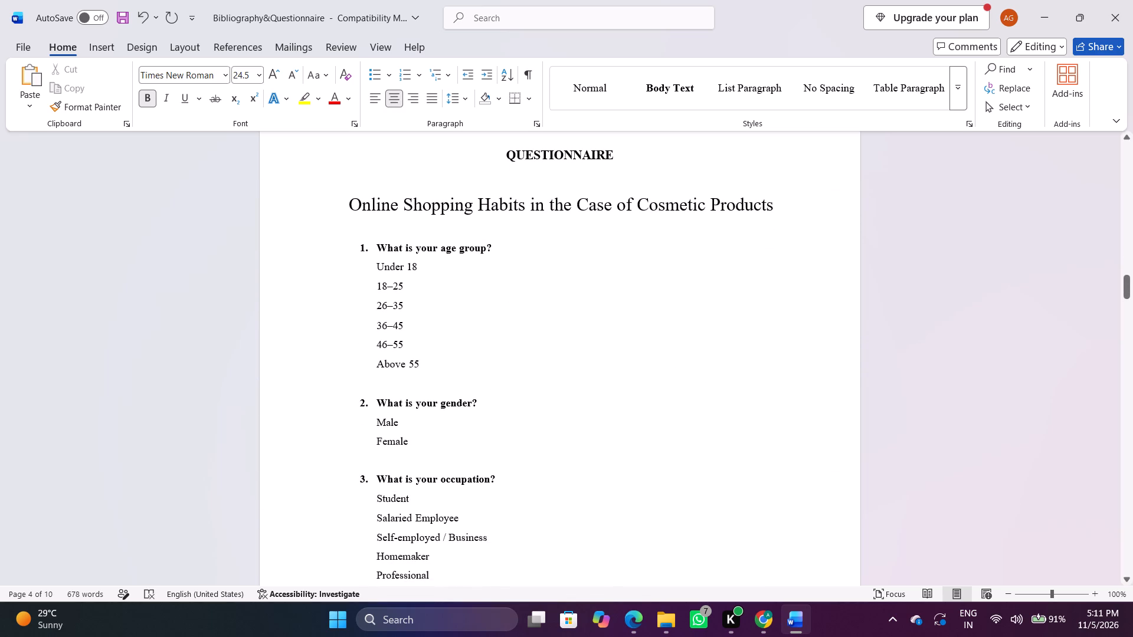
left_click_drag(453, 280, 416, 261)
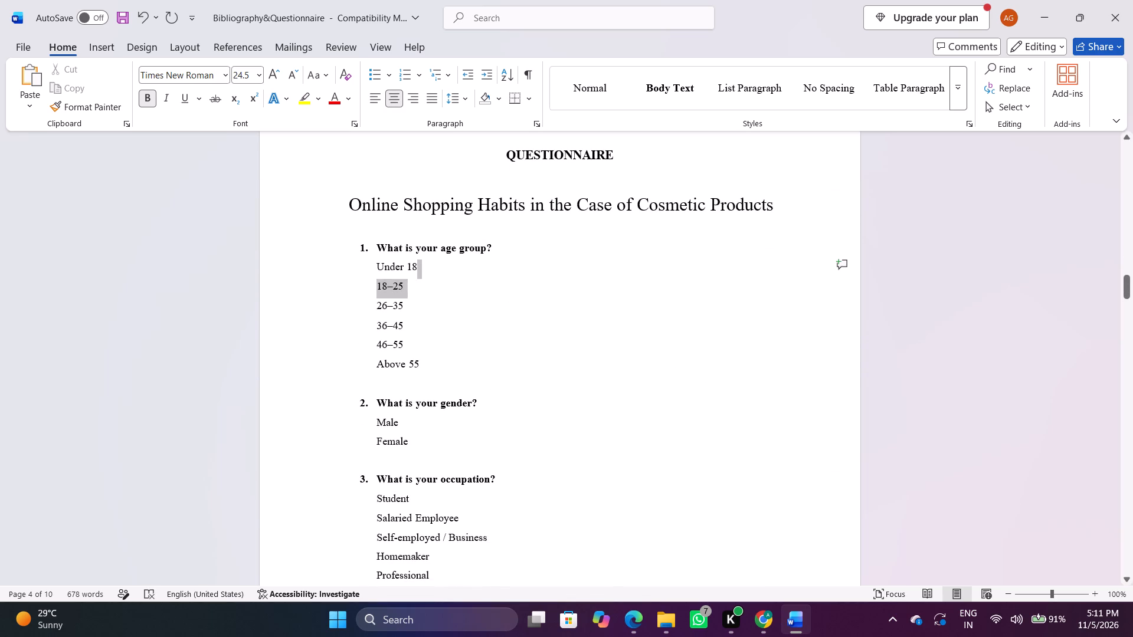
left_click_drag(416, 261, 394, 264)
left_click(454, 308)
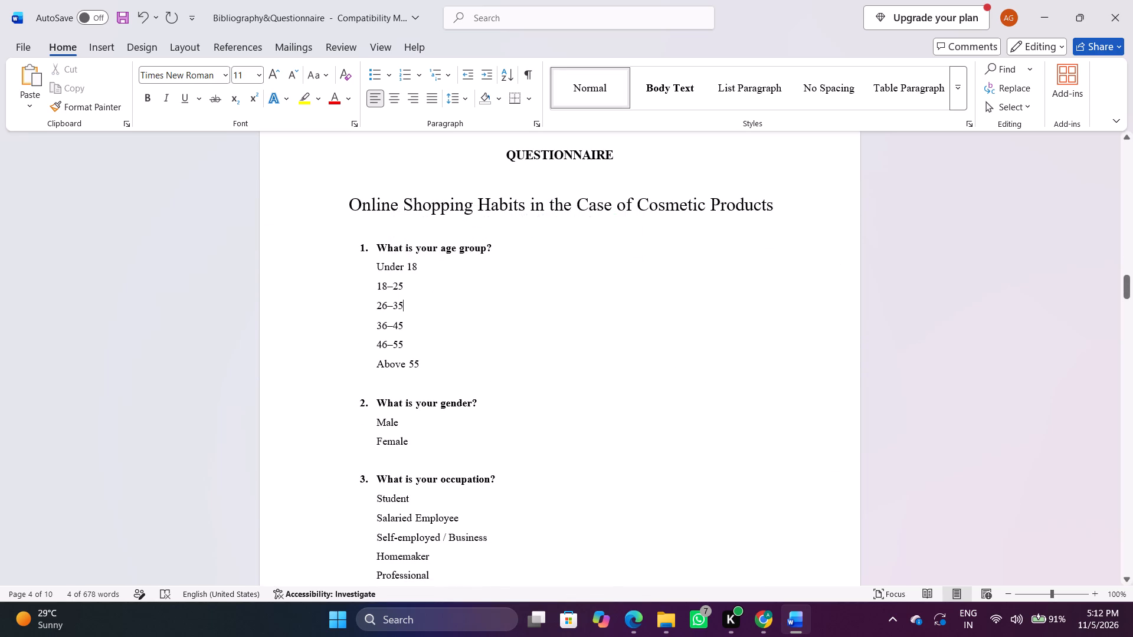
left_click_drag(500, 249, 446, 248)
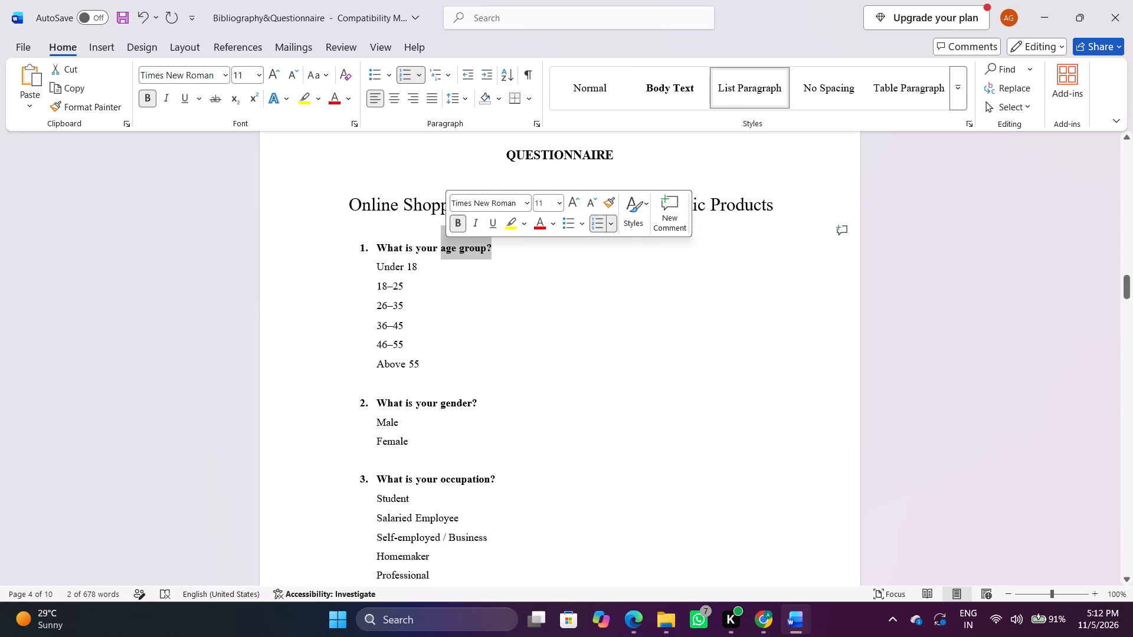
left_click_drag(431, 282, 410, 271)
left_click(457, 281)
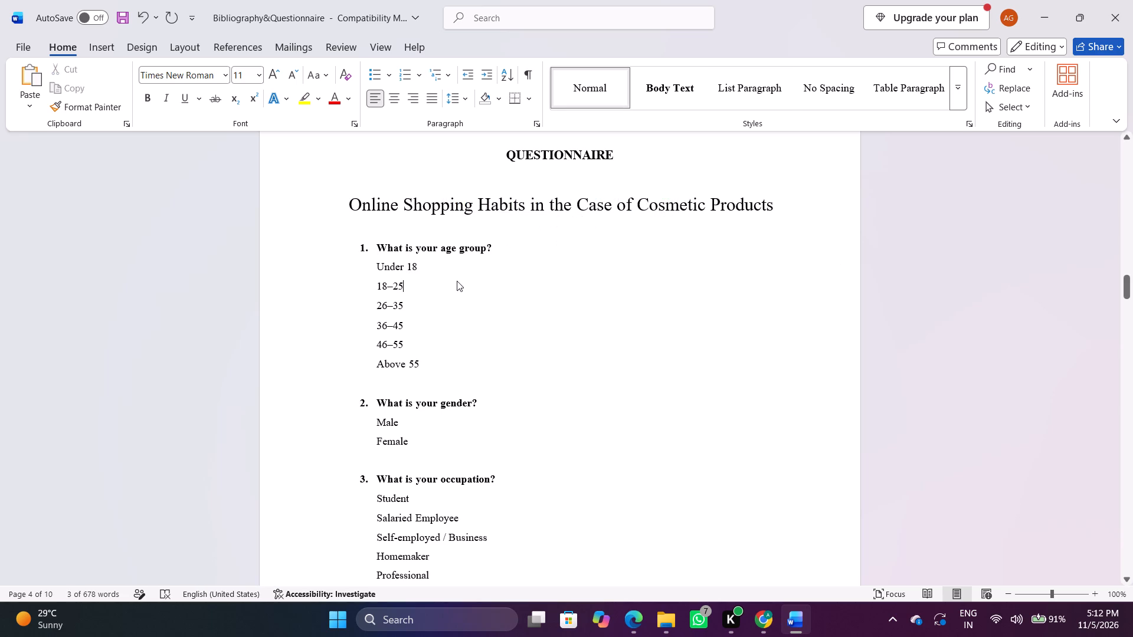
left_click_drag(493, 249, 358, 238)
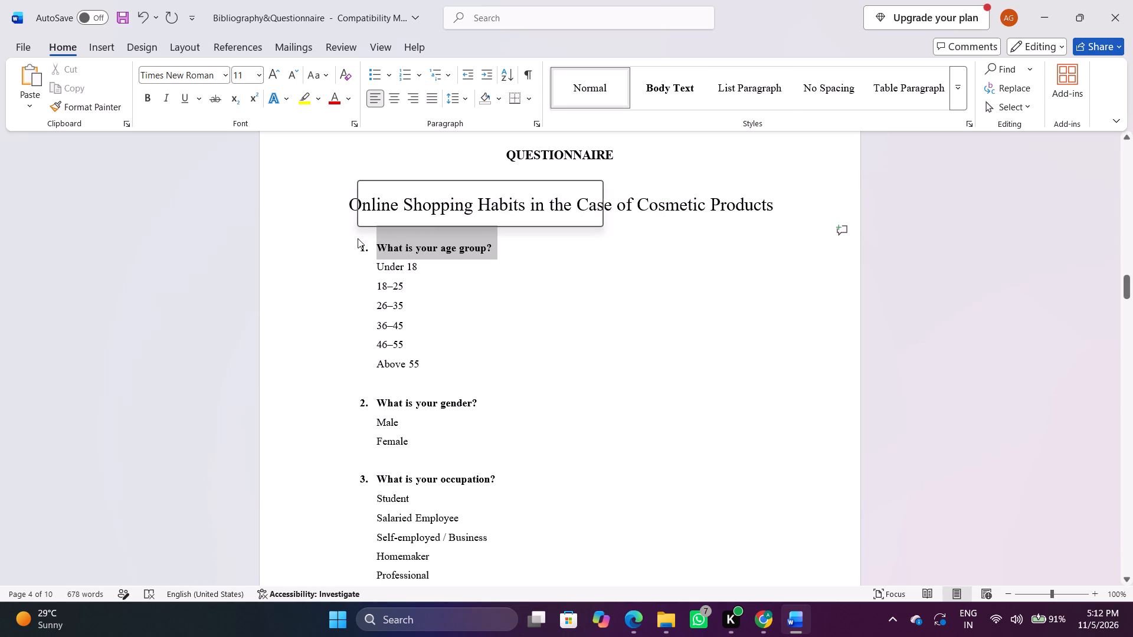
left_click(489, 197)
left_click(471, 293)
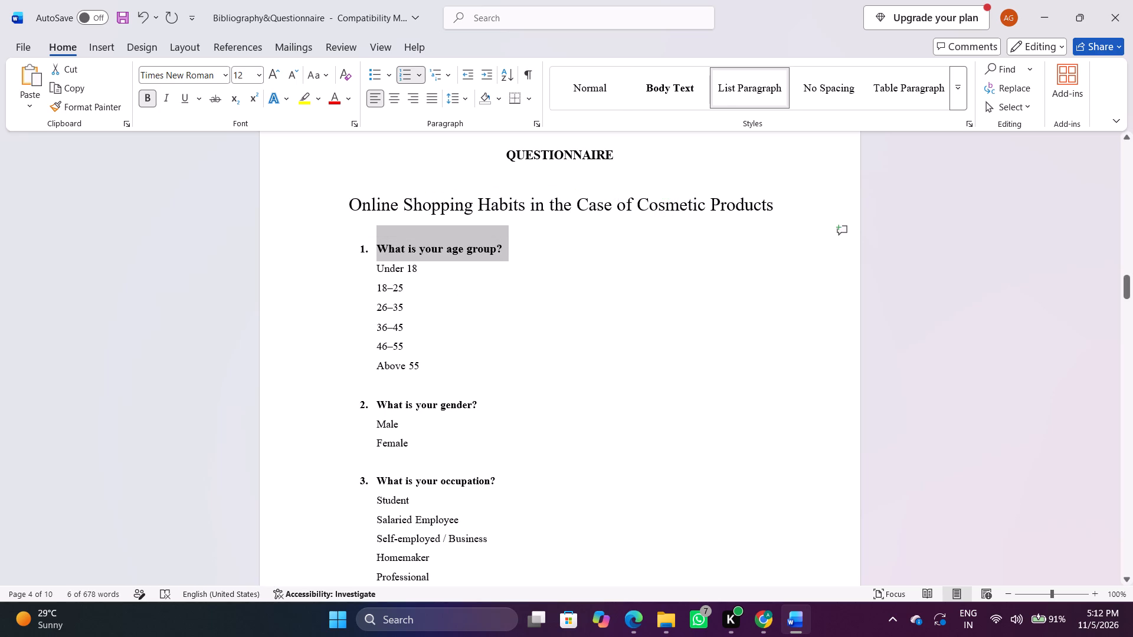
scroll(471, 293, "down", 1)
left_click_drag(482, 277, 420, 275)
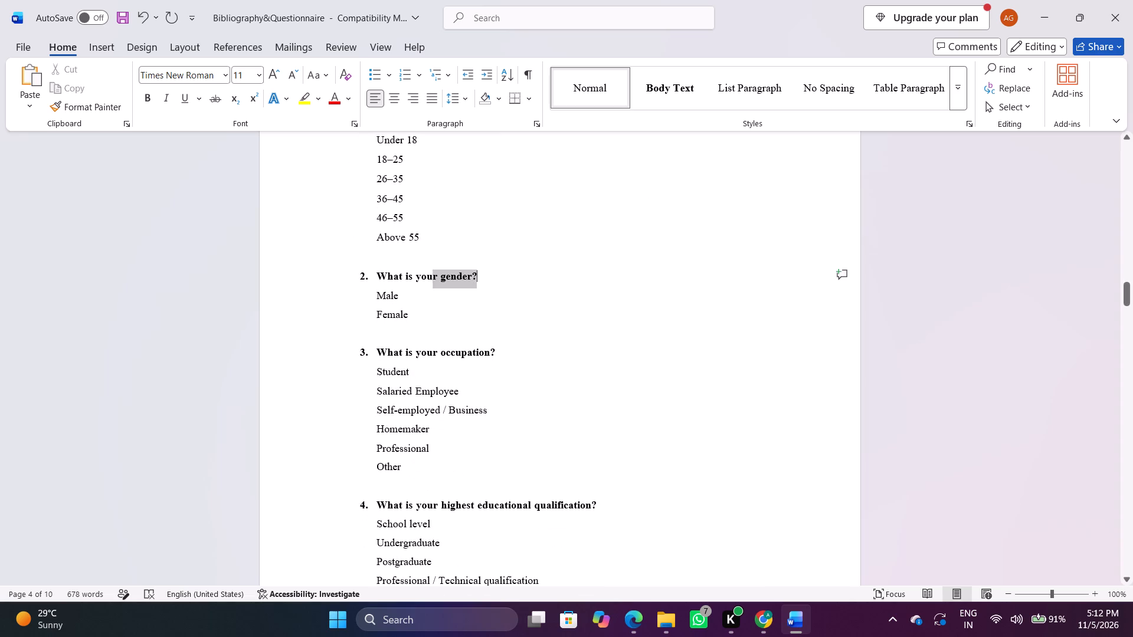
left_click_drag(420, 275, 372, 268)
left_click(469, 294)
Delete the break after question 7's last option "Product reviews / ratings" to pull question 8 up from the following page.
scroll(469, 294, "down", 1)
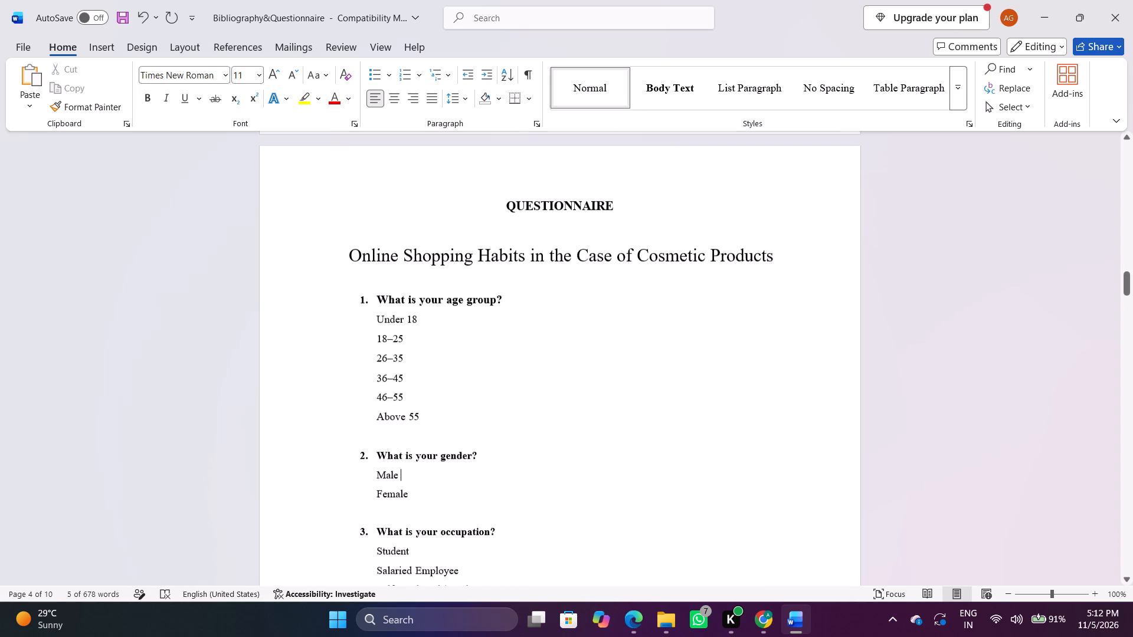
scroll(469, 294, "down", 5)
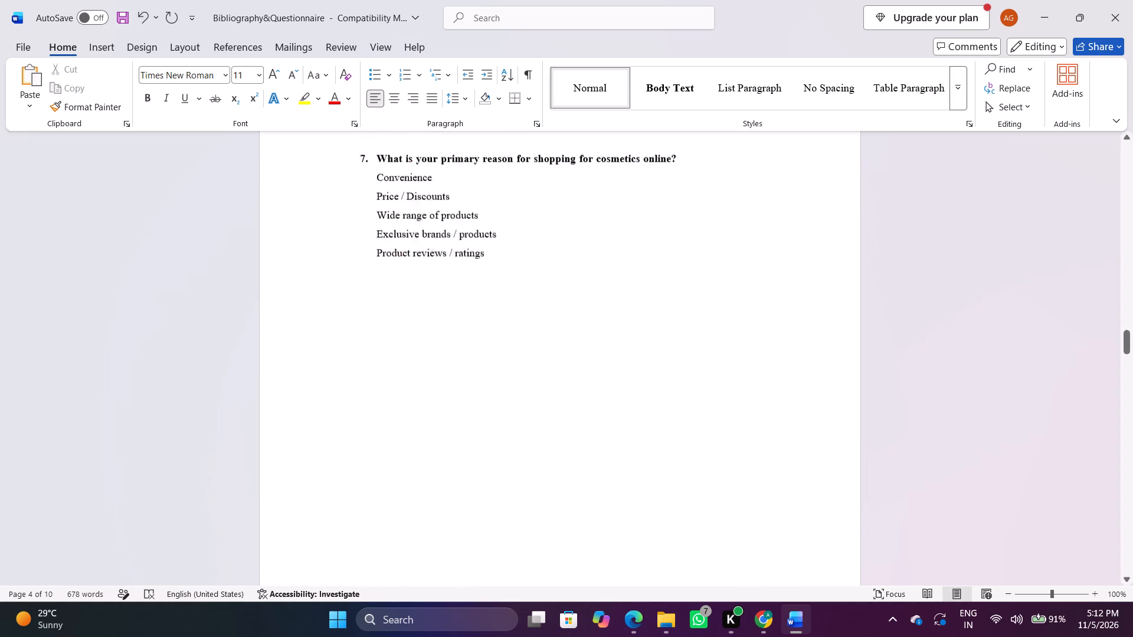
scroll(469, 294, "down", 2)
scroll(453, 354, "up", 3)
left_click(402, 357)
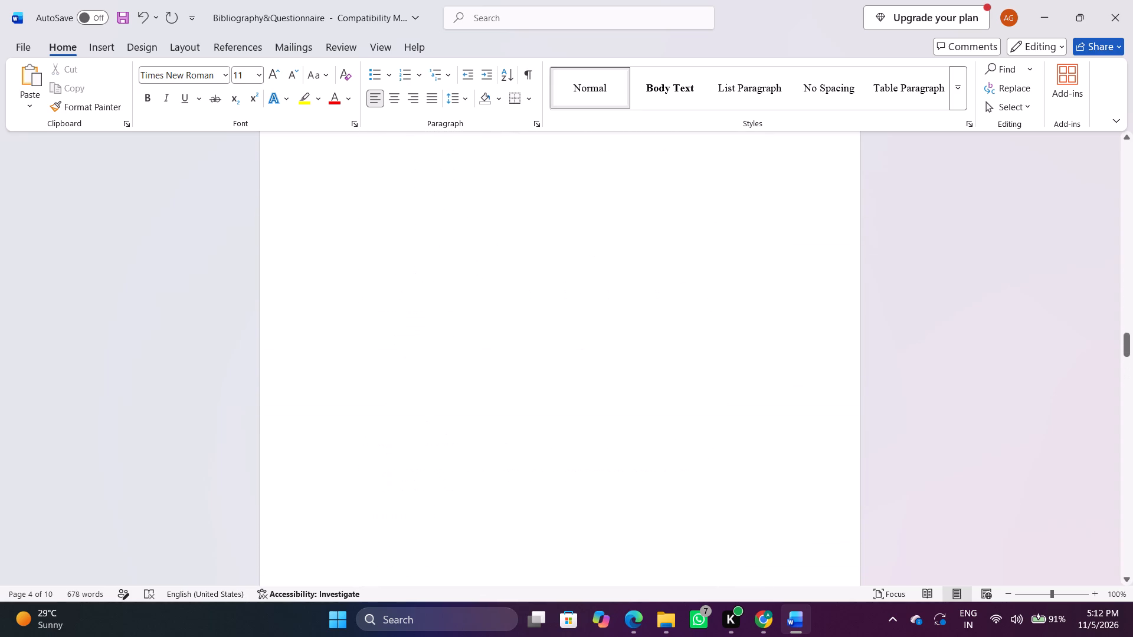
key("Left")
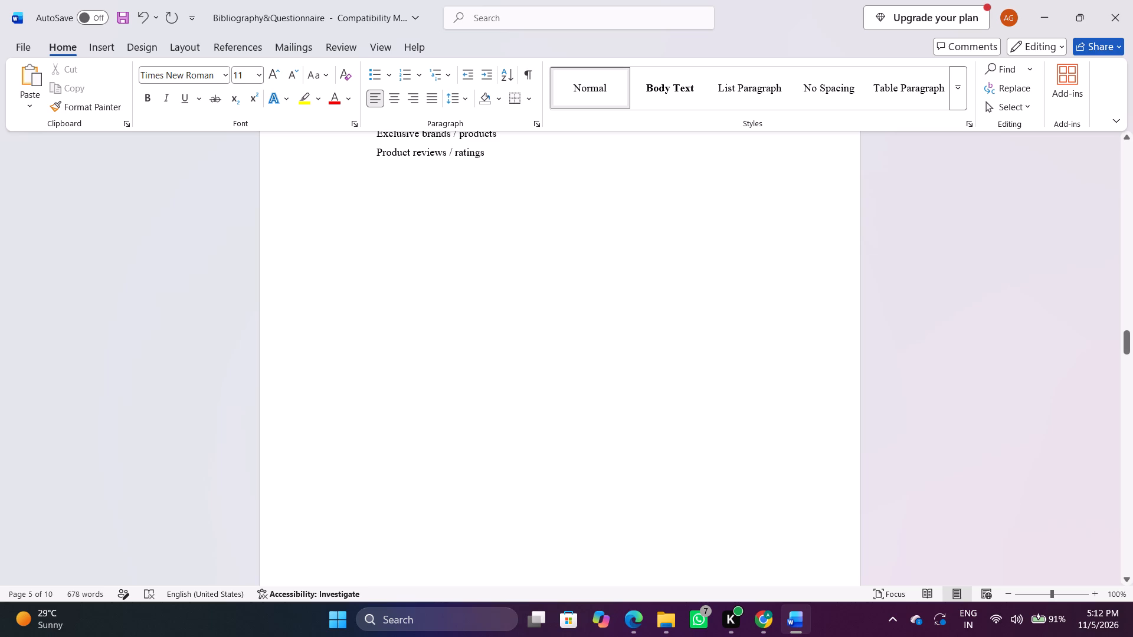
key("Down")
key("Left")
key("Left")
key("Left")
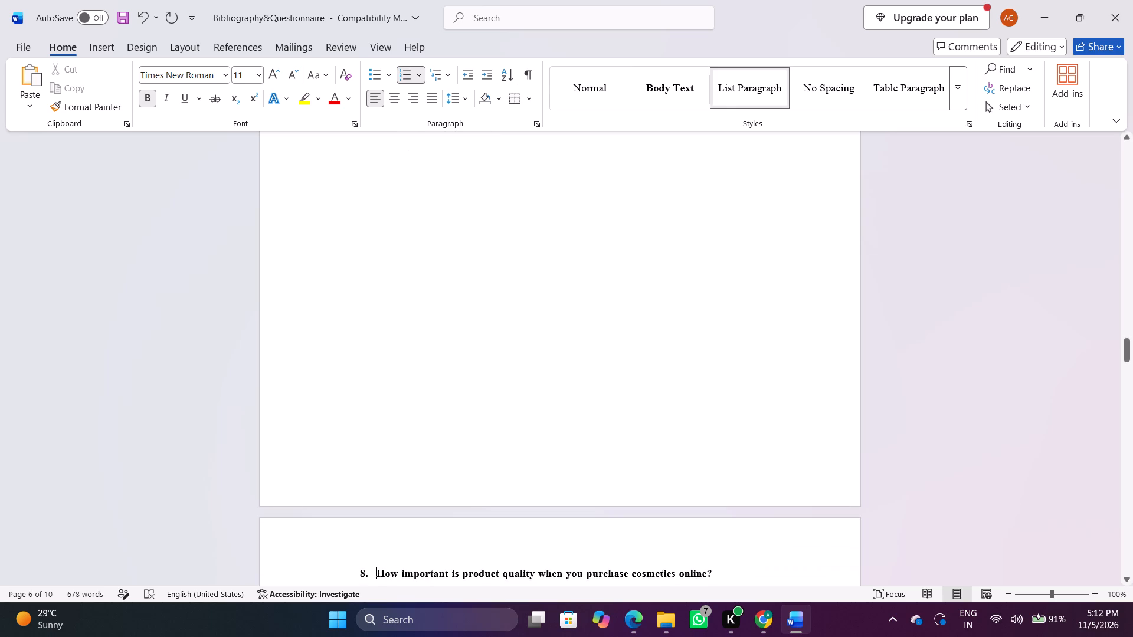
key("Up")
key("Right")
key("Right")
key("Right")
key("Right")
key("Right")
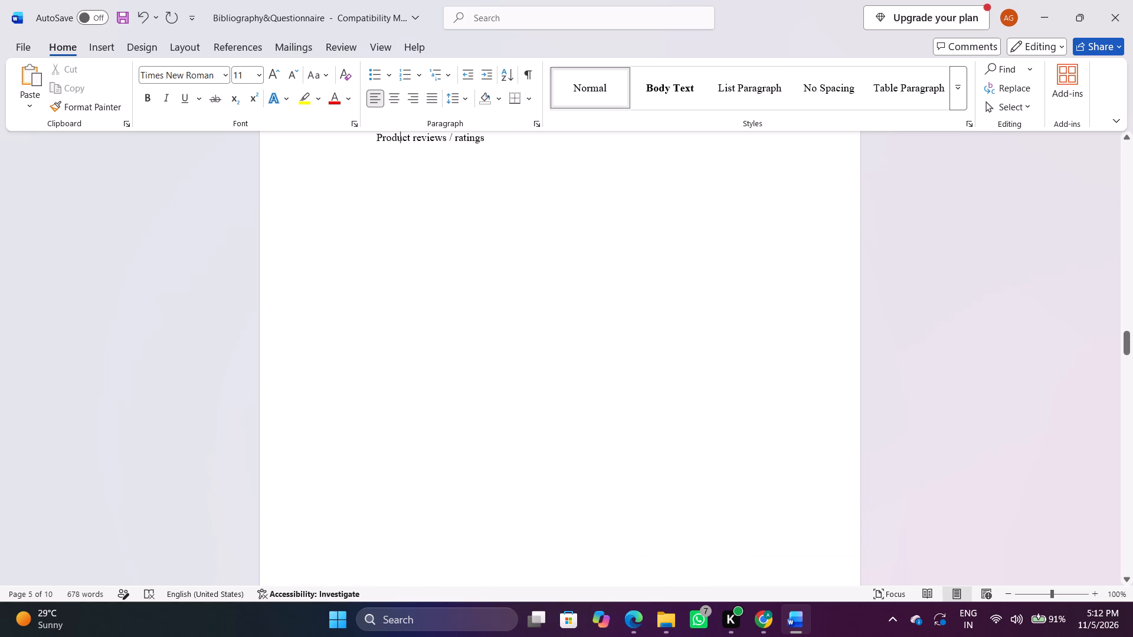
key("Right")
key("Right")
key("Right")
key("Right")
key("Right")
key("Right")
key("Right")
key("Right")
key("Right")
key("Right")
key("Right")
key("Right")
key("Right")
key("Right")
key("Right")
key("Right")
key("Right")
key("Right")
key("Right")
key("Right")
key("Delete")
key("Delete")
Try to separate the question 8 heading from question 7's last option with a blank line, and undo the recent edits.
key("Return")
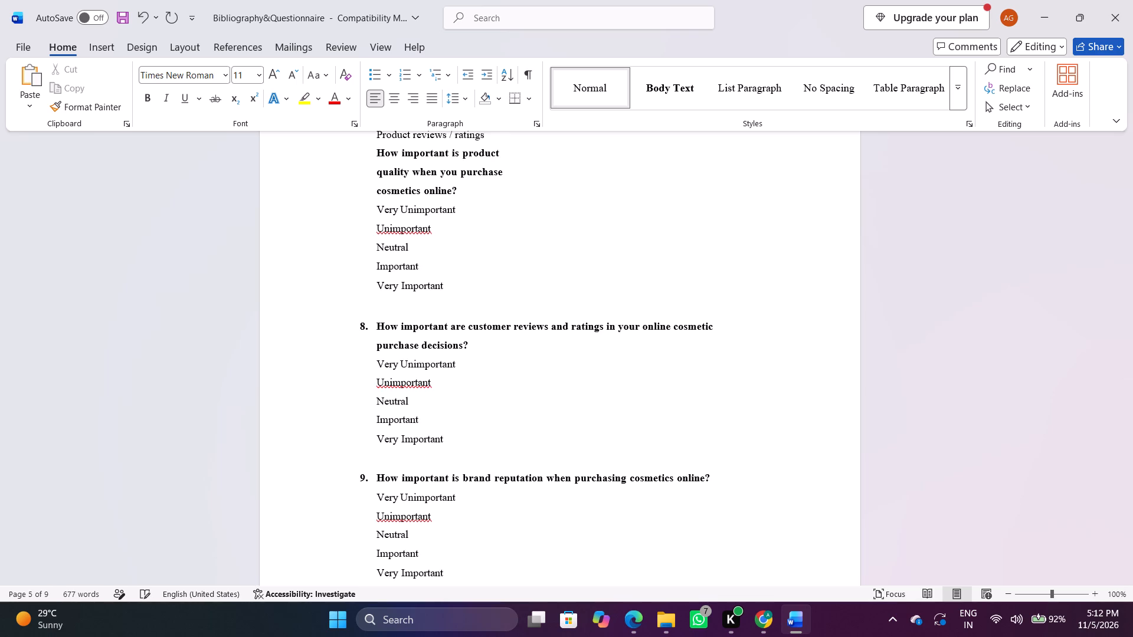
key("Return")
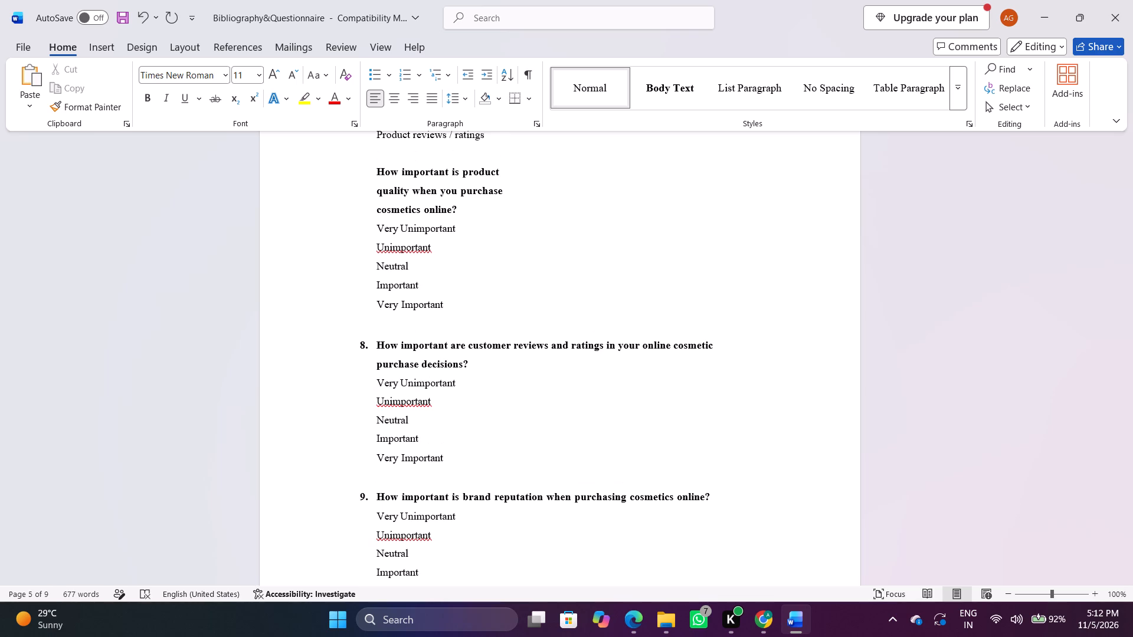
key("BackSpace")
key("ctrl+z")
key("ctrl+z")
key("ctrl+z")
Delete the break after "Product reviews / ratings" again, add a blank line there and number the "How important is product quality" heading "8.".
key("Delete")
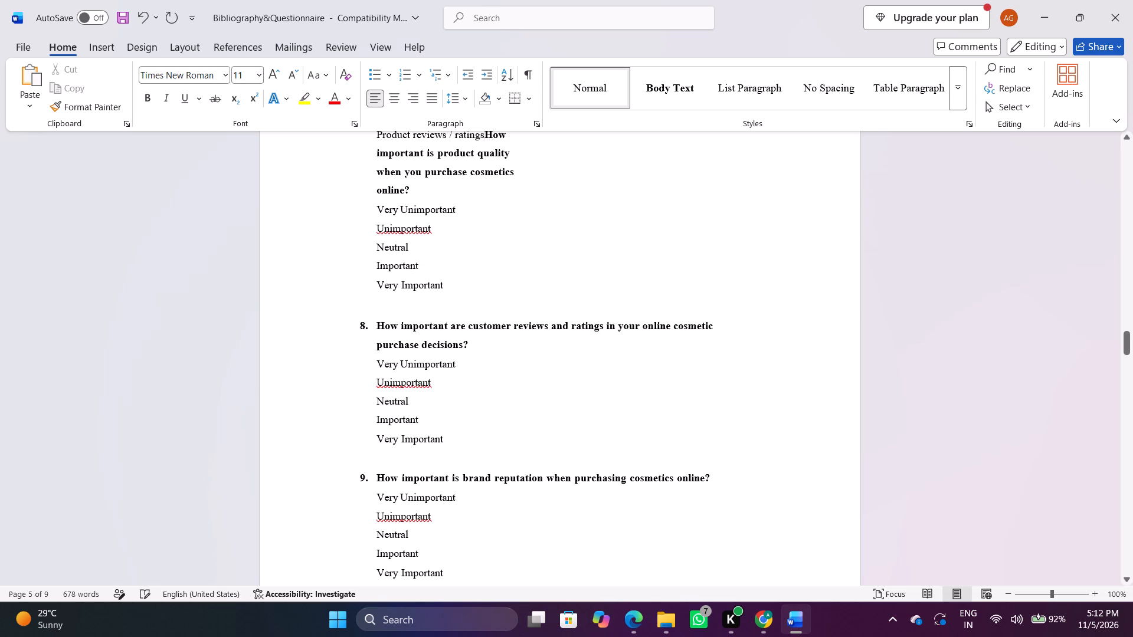
key("Return")
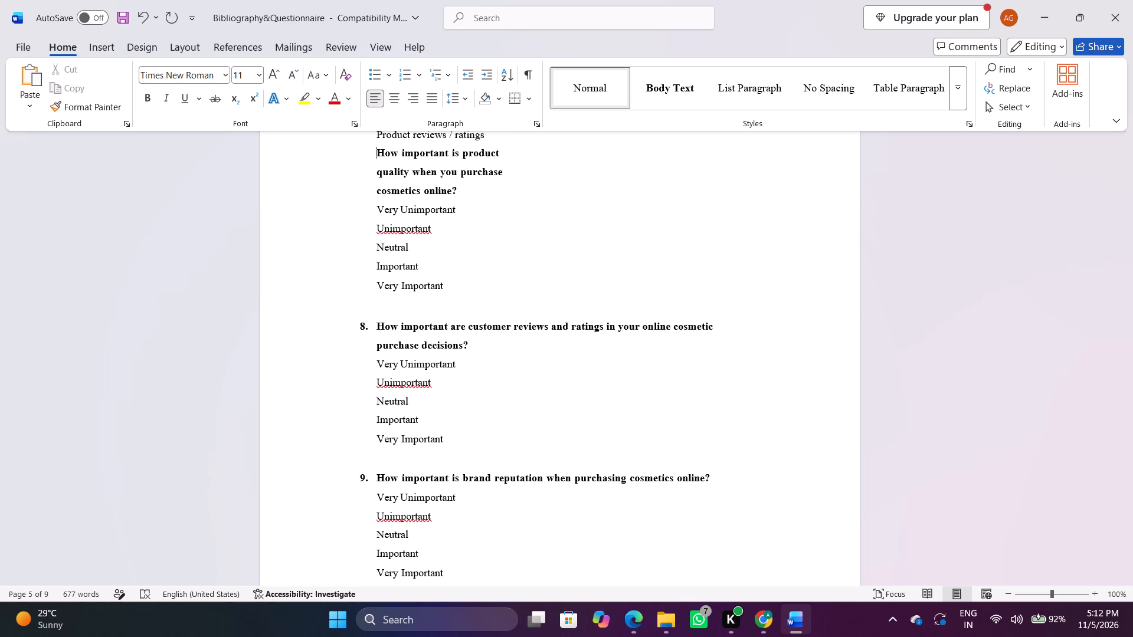
key("Return")
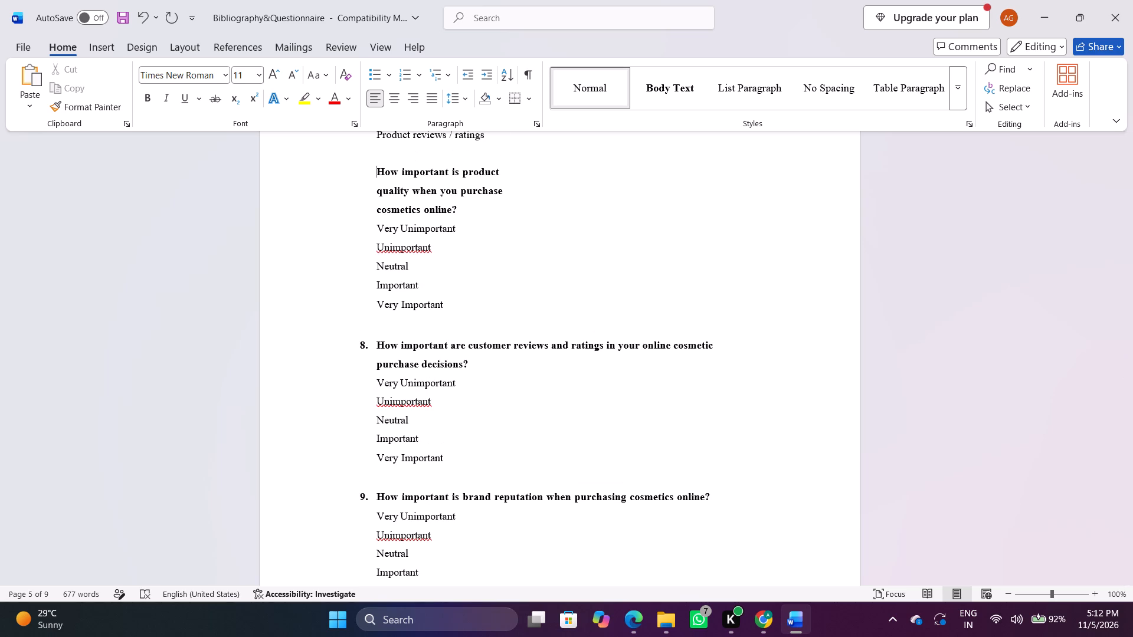
key("8")
key("period")
key("space")
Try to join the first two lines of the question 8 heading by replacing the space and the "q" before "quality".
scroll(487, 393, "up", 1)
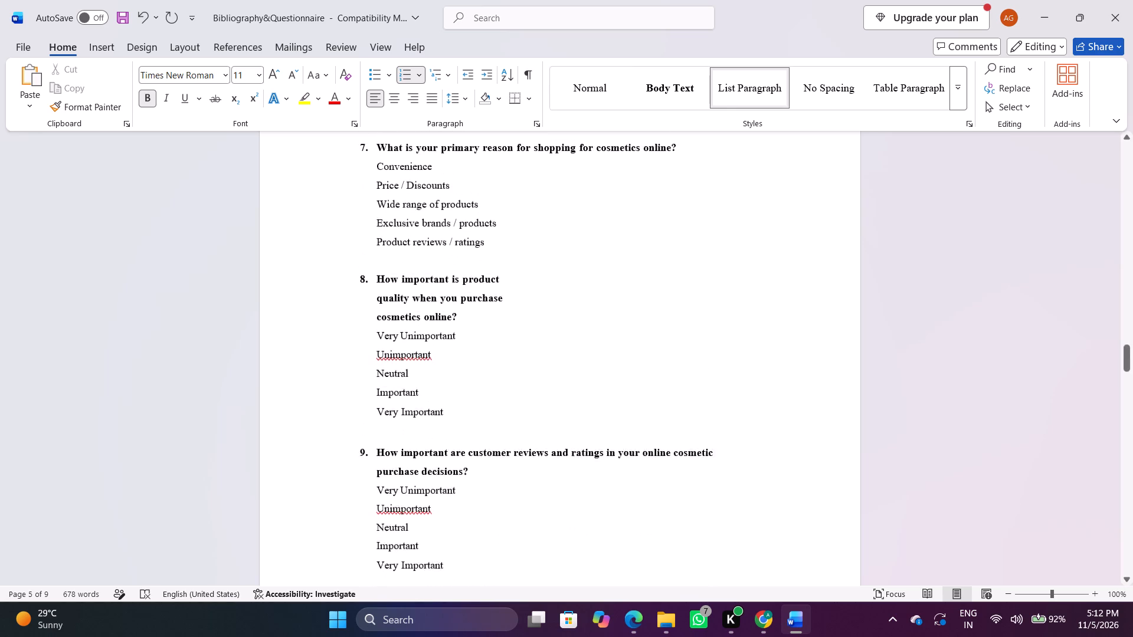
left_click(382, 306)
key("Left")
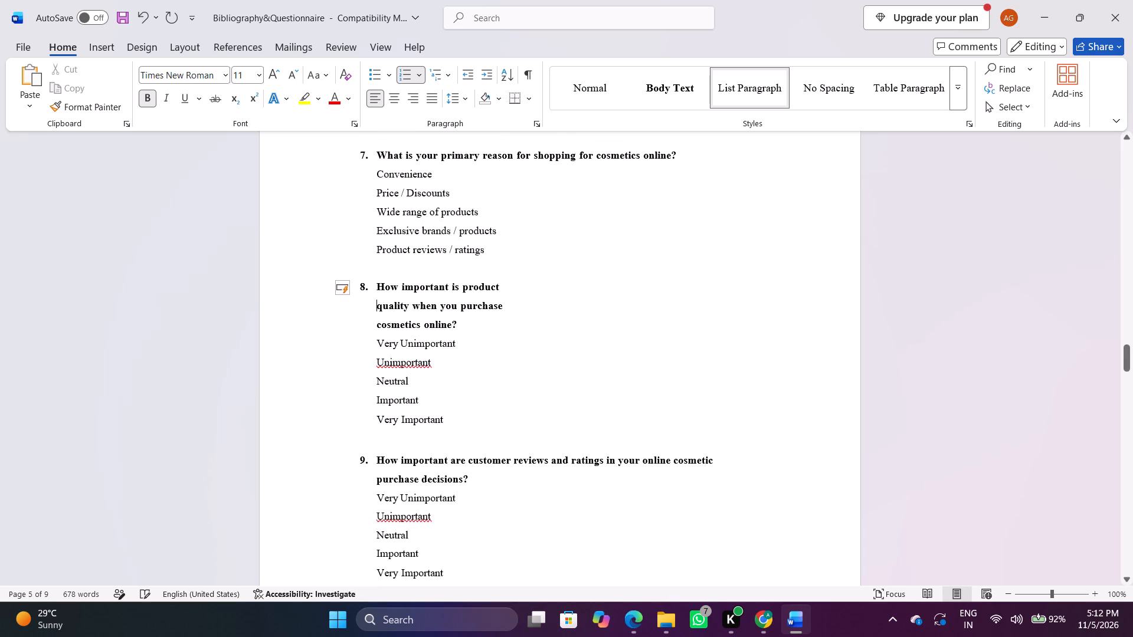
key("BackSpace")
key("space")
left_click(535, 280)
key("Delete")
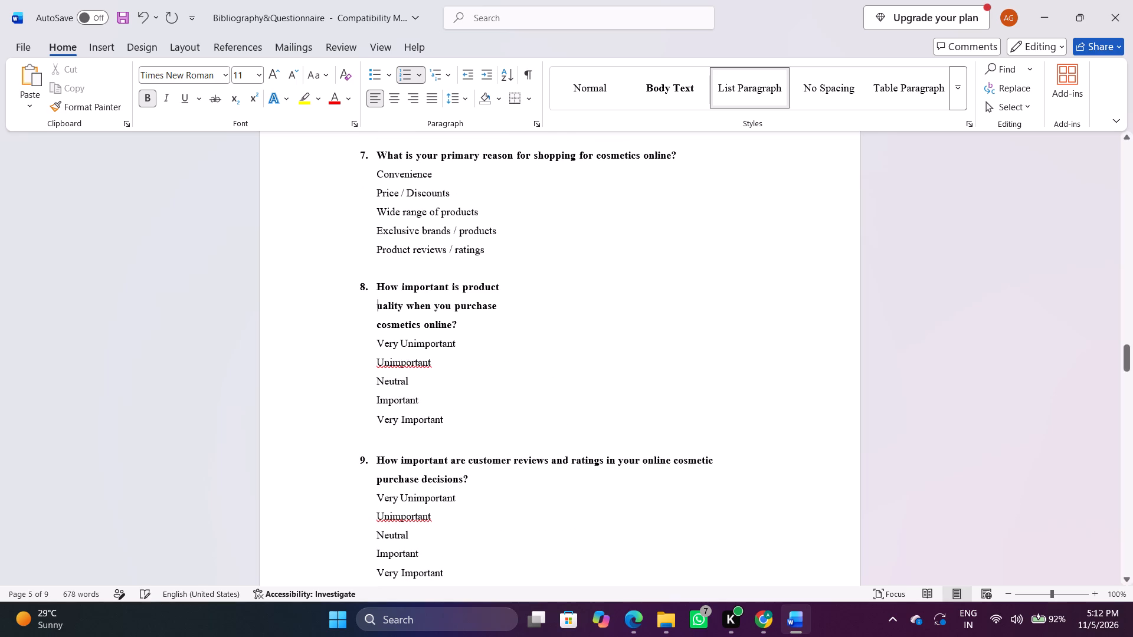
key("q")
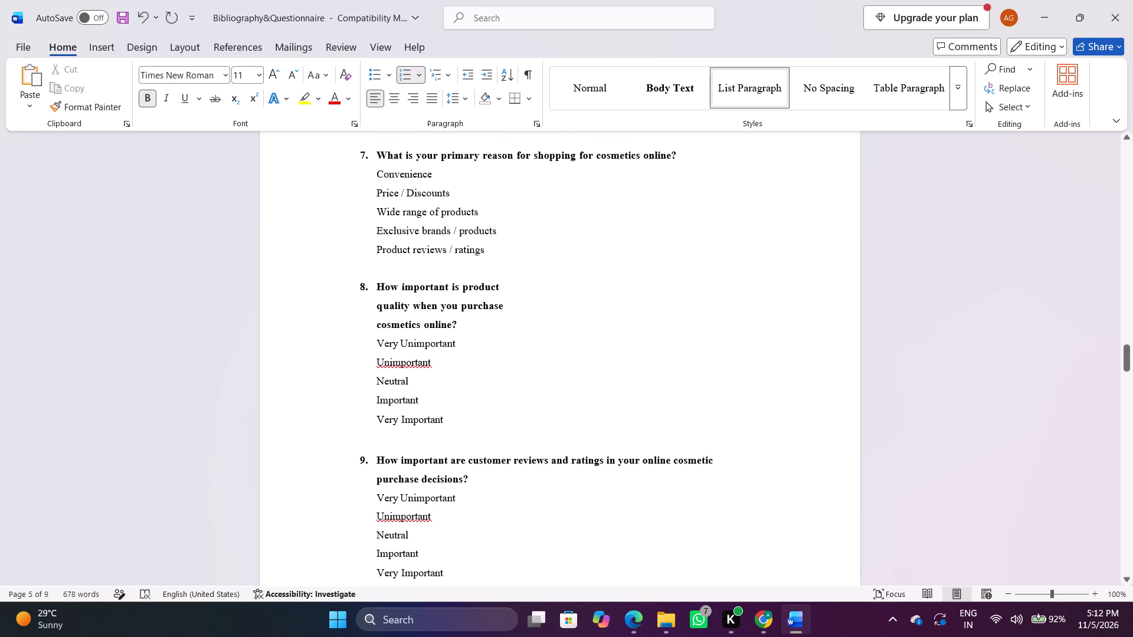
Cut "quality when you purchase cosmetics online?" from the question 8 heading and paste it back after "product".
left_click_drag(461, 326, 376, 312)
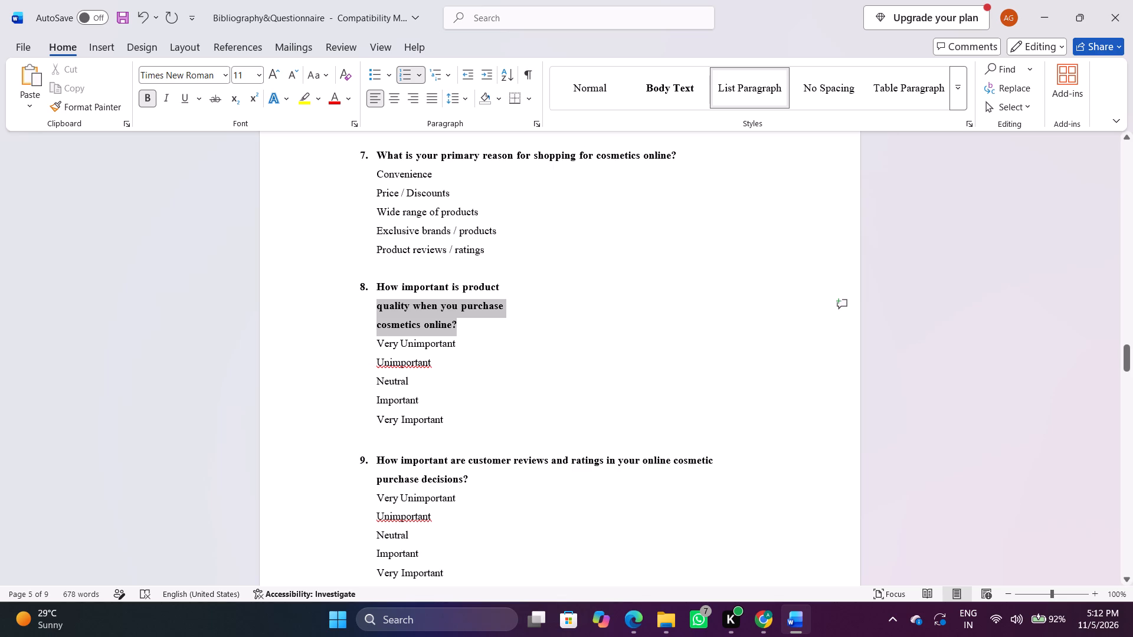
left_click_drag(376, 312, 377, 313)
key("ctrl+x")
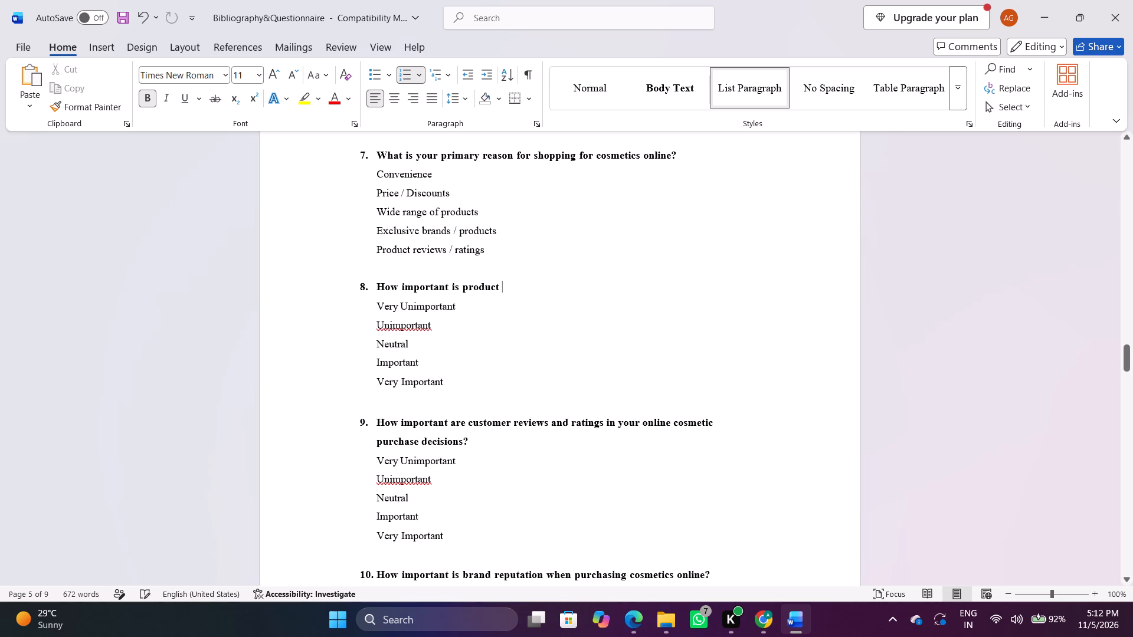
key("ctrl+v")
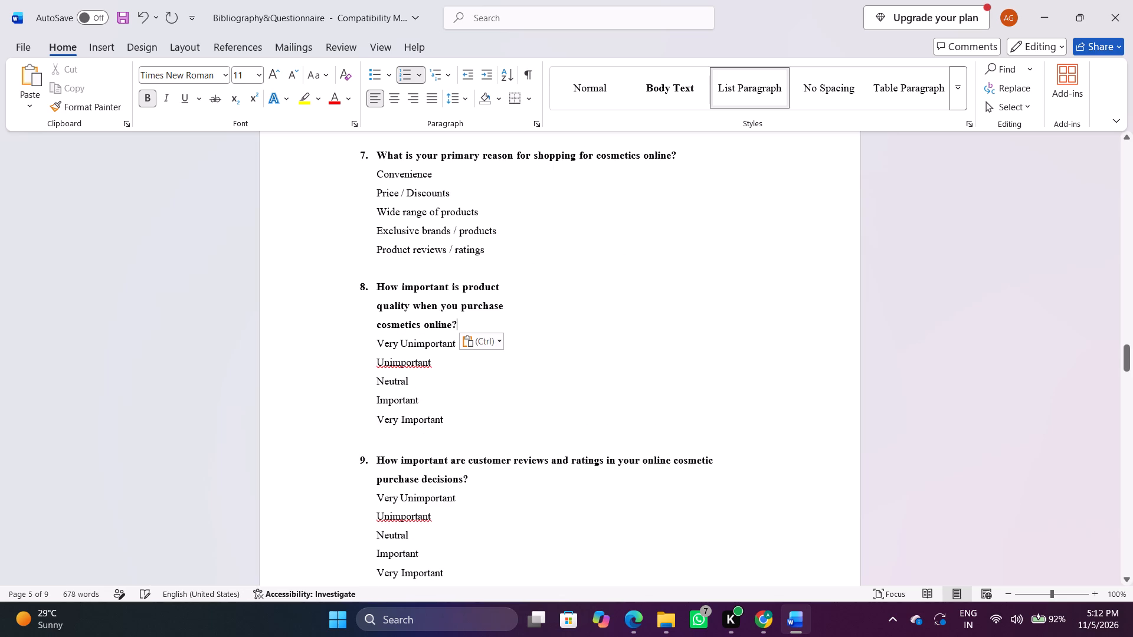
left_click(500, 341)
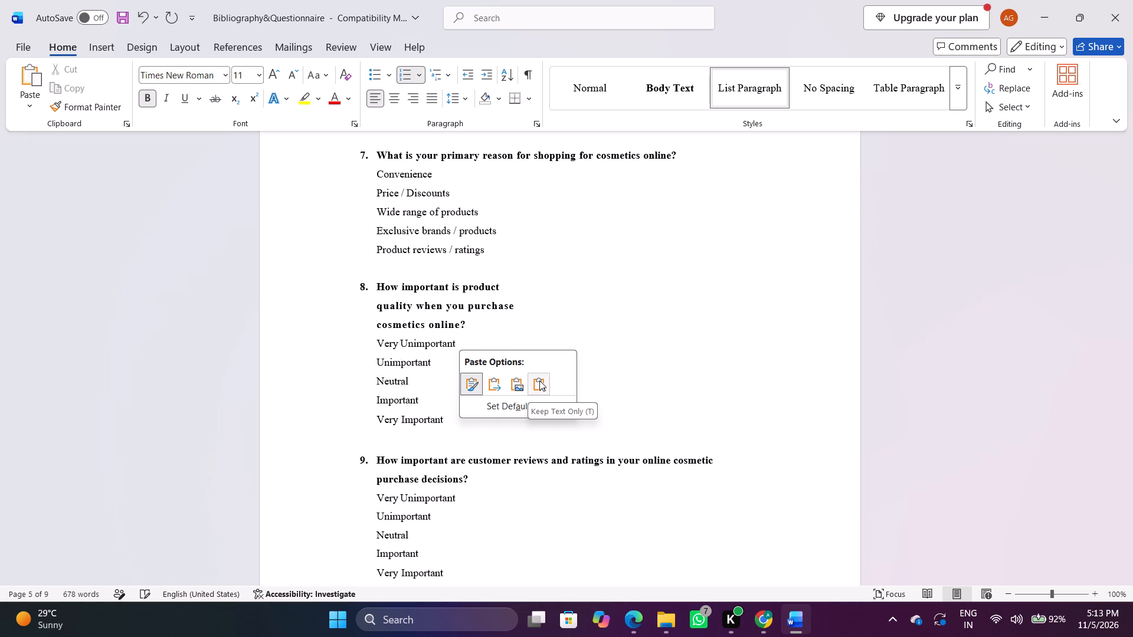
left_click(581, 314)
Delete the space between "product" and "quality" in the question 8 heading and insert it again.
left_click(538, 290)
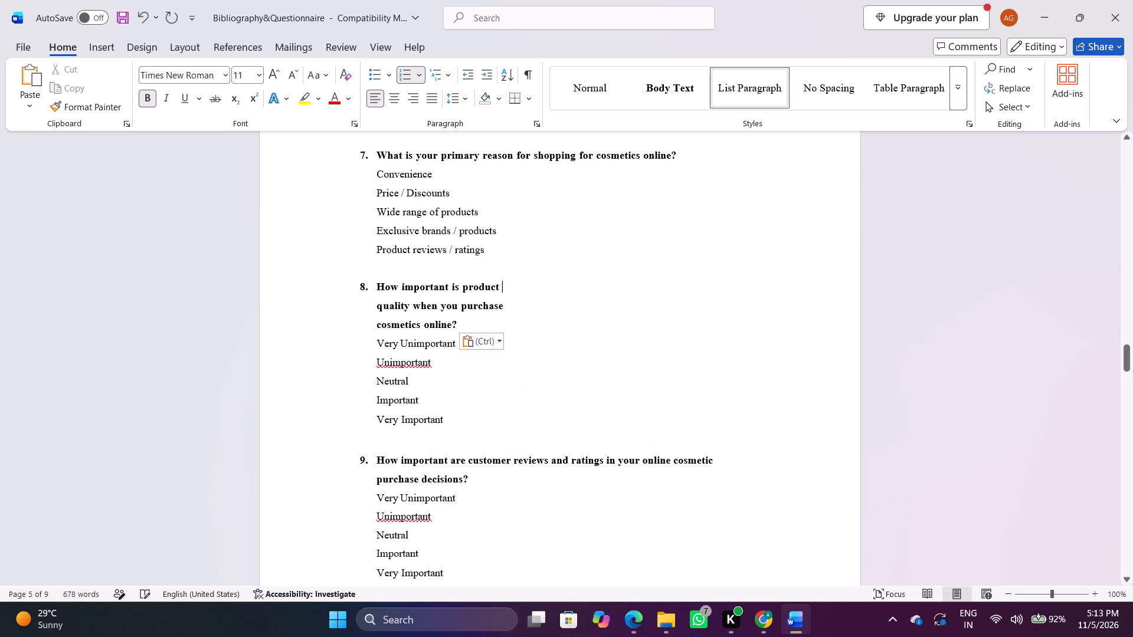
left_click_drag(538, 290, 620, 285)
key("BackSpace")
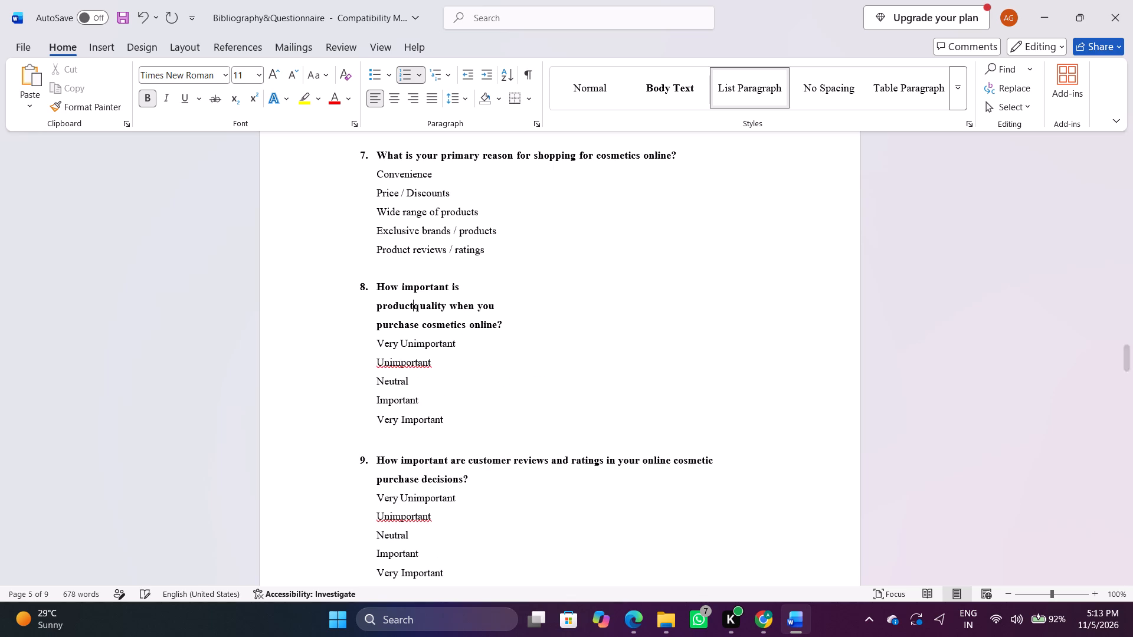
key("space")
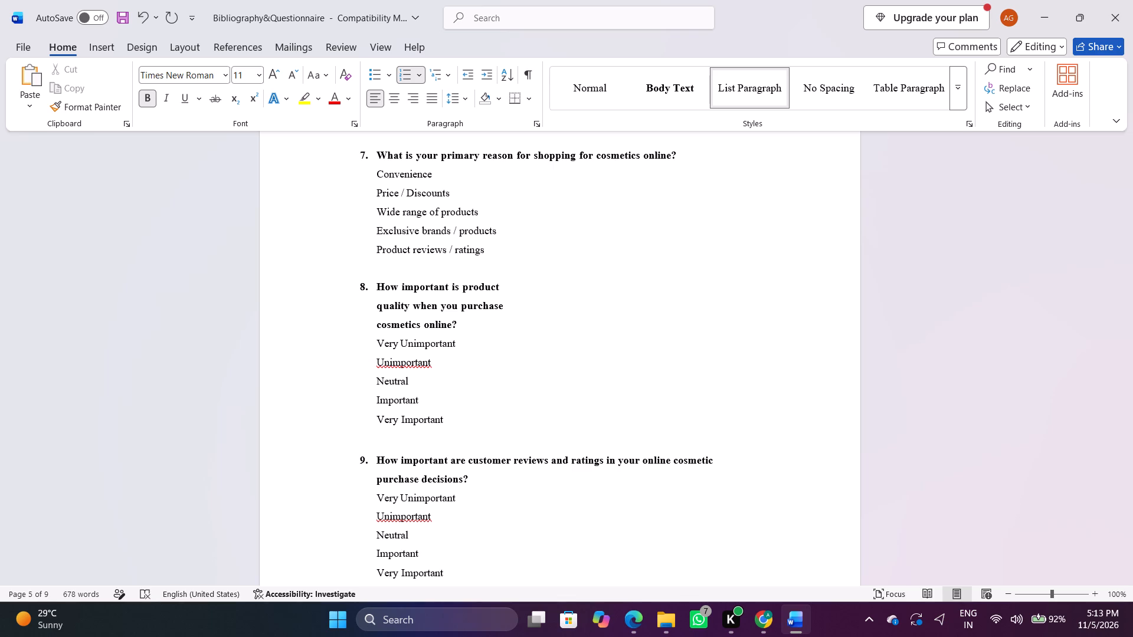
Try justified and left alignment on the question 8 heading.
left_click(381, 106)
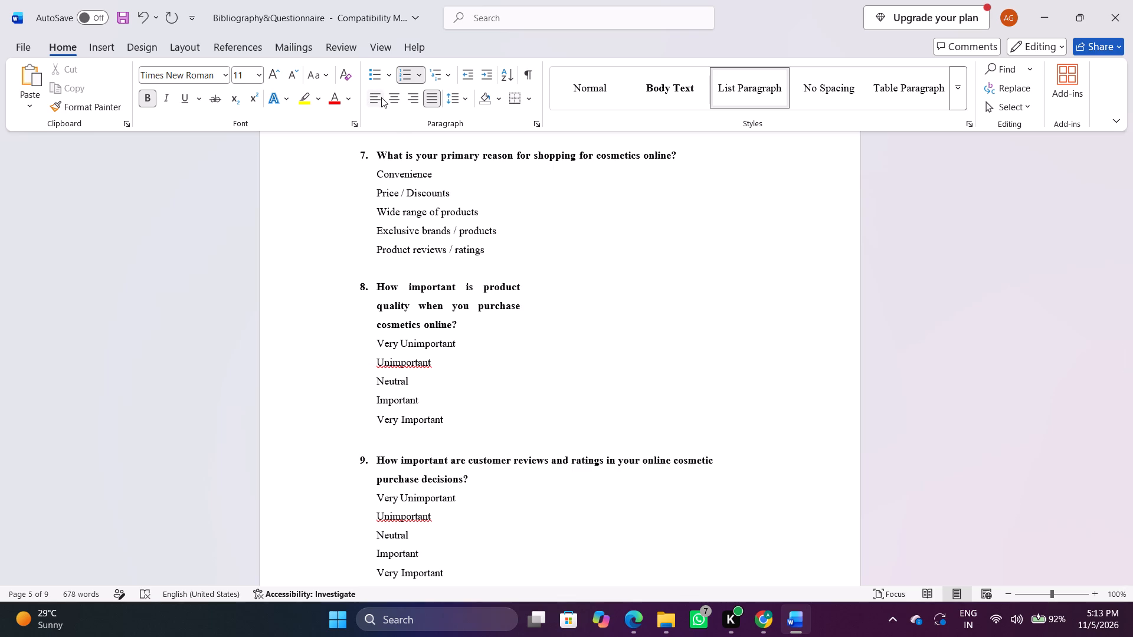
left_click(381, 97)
Undo all edits made since the last save, back to the original converted layout.
key("ctrl+z")
key("ctrl+z")
key("ctrl+z")
key("ctrl+z")
key("ctrl+z")
key("ctrl+z")
key("ctrl+z")
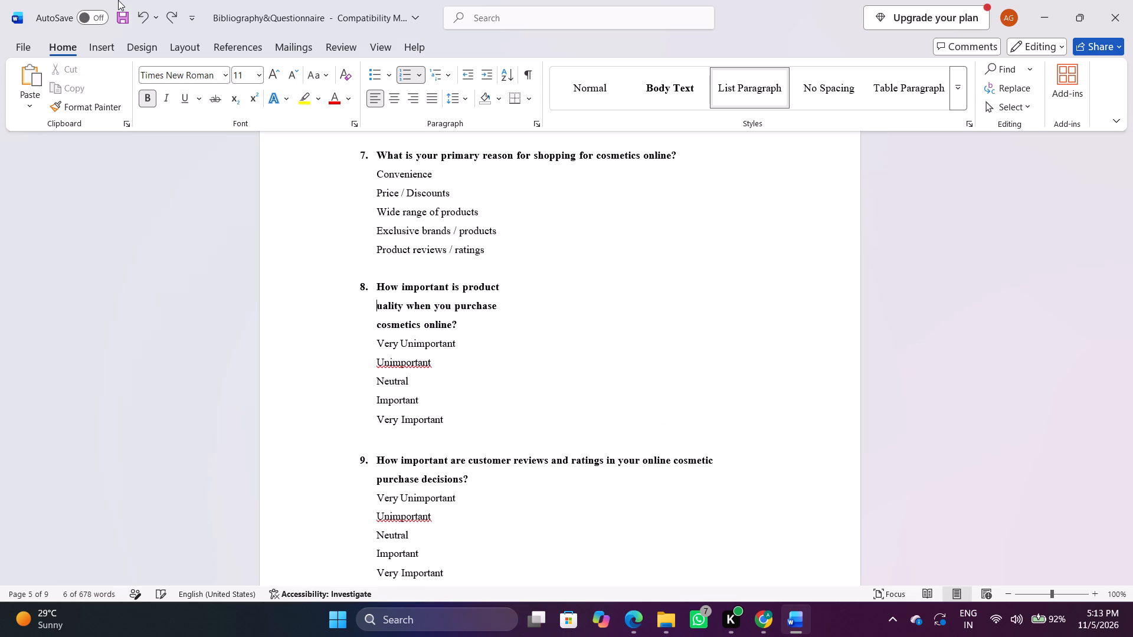
key("ctrl+z")
key("ctrl+z")
key("ctrl+z")
key("ctrl+z")
key("ctrl+z")
key("ctrl+z")
key("ctrl+z")
key("ctrl+z")
key("ctrl+z")
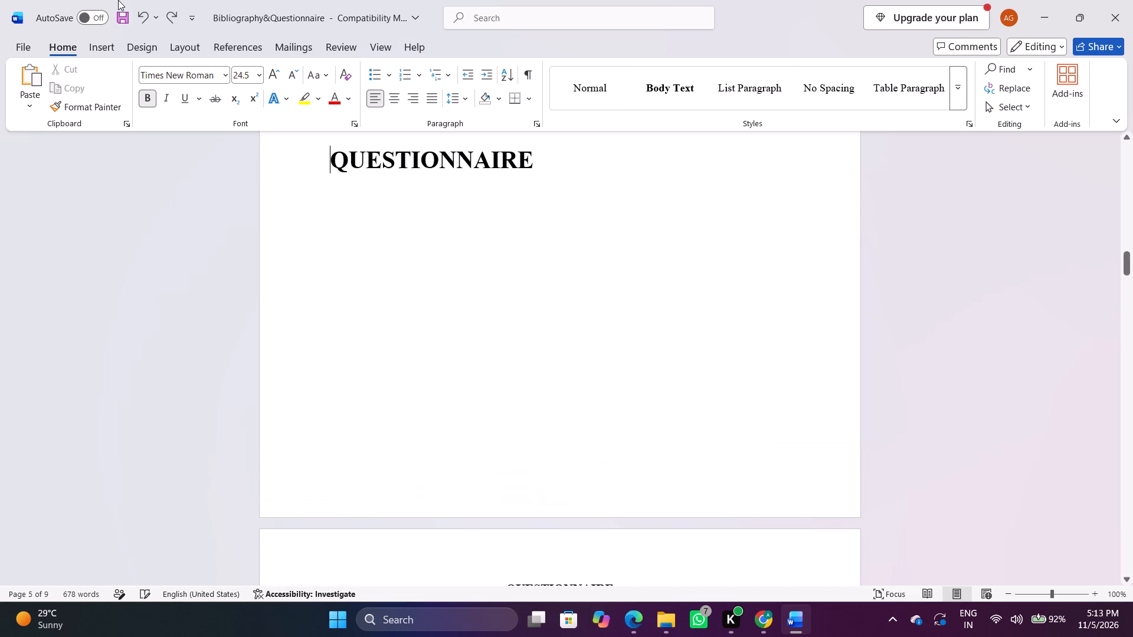
key("ctrl+z")
key("ctrl+z")
key("ctrl+z")
key("ctrl+z")
key("ctrl+z")
key("ctrl+z")
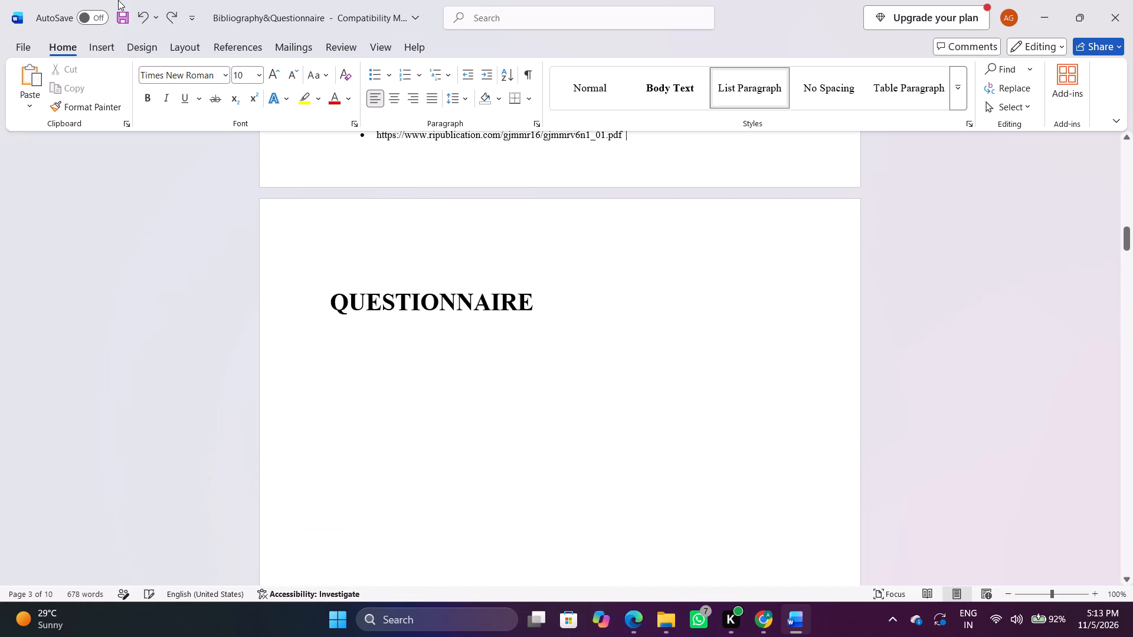
key("ctrl+z")
key("ctrl+z")
key("ctrl+z")
key("ctrl+z")
key("ctrl+z")
key("ctrl+z")
key("ctrl+z")
key("ctrl+z")
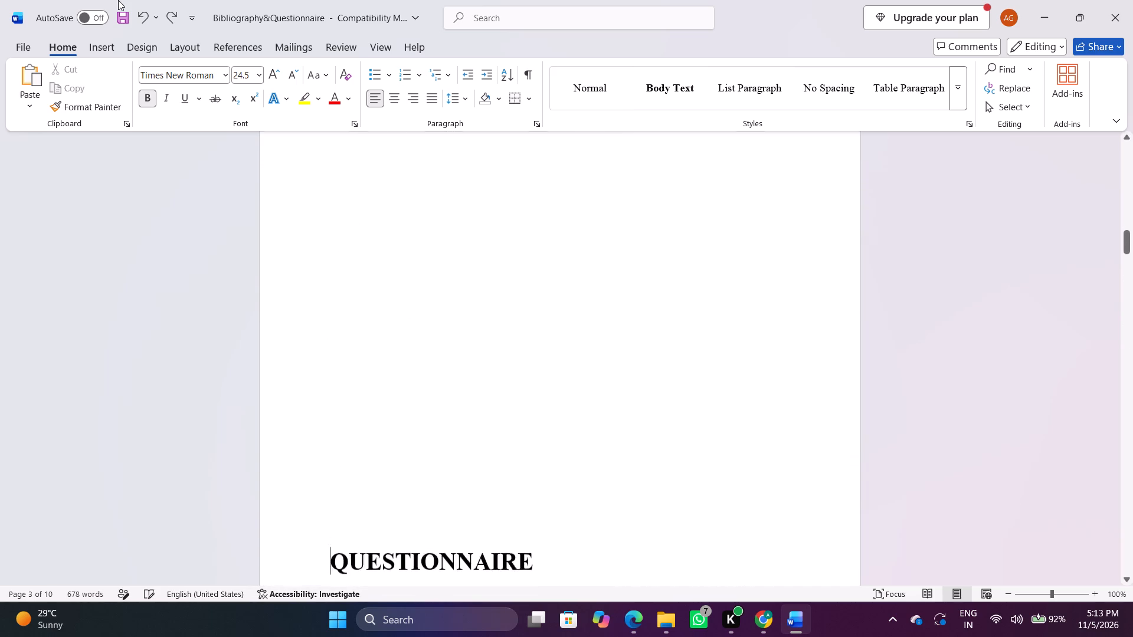
key("ctrl+z")
key("ctrl+z")
key("ctrl+z")
key("ctrl+z")
key("ctrl+z")
key("ctrl+z")
key("ctrl+z")
key("ctrl+z")
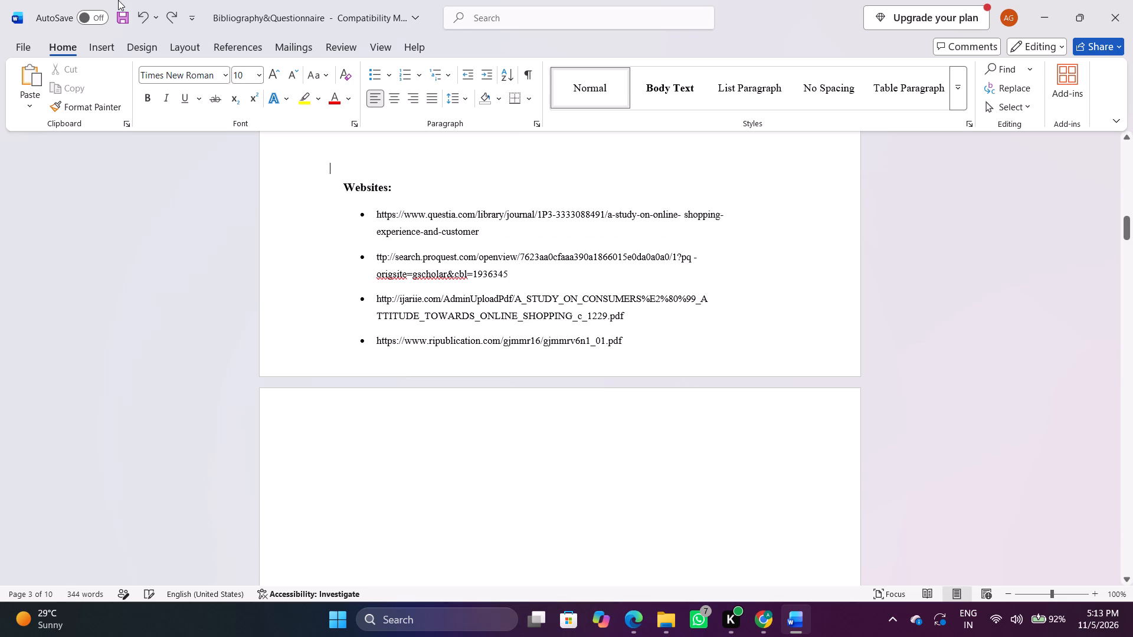
key("ctrl+z")
key("ctrl+z")
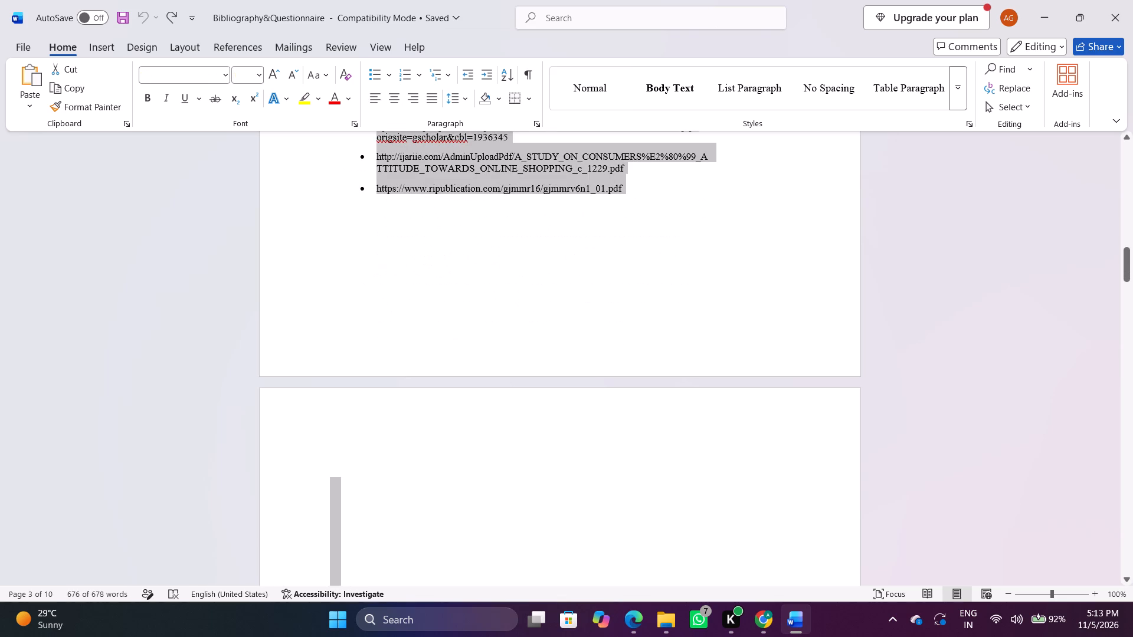
Look through the restored bibliography and questionnaire pages, checking the spacing and page gaps between questions up to question 25.
left_click(346, 260)
scroll(346, 260, "up", 8)
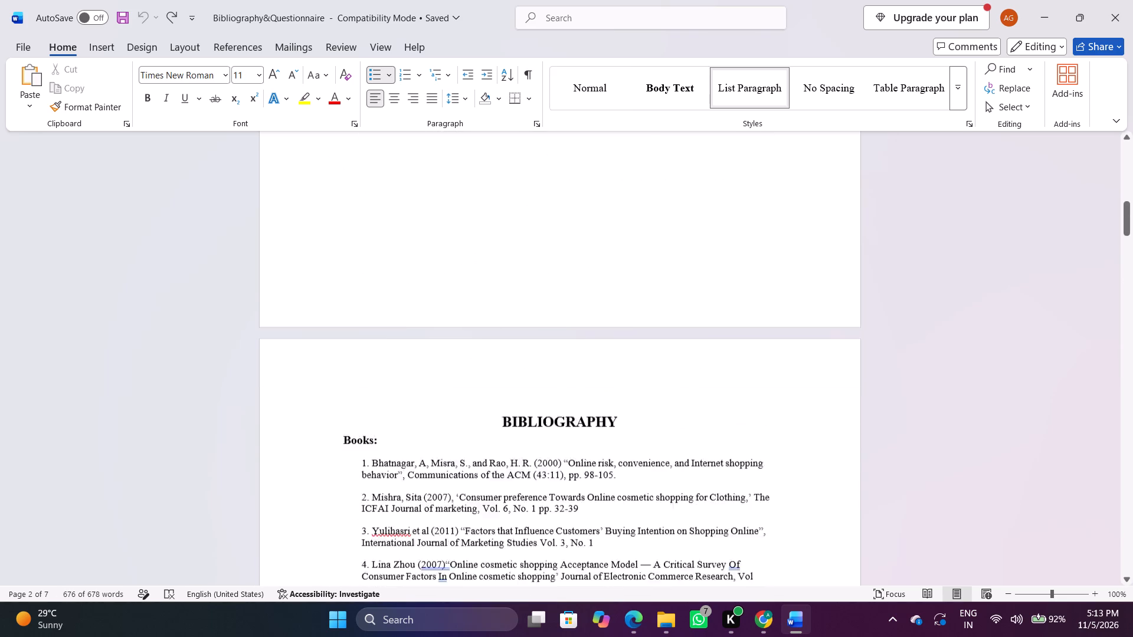
scroll(346, 260, "up", 3)
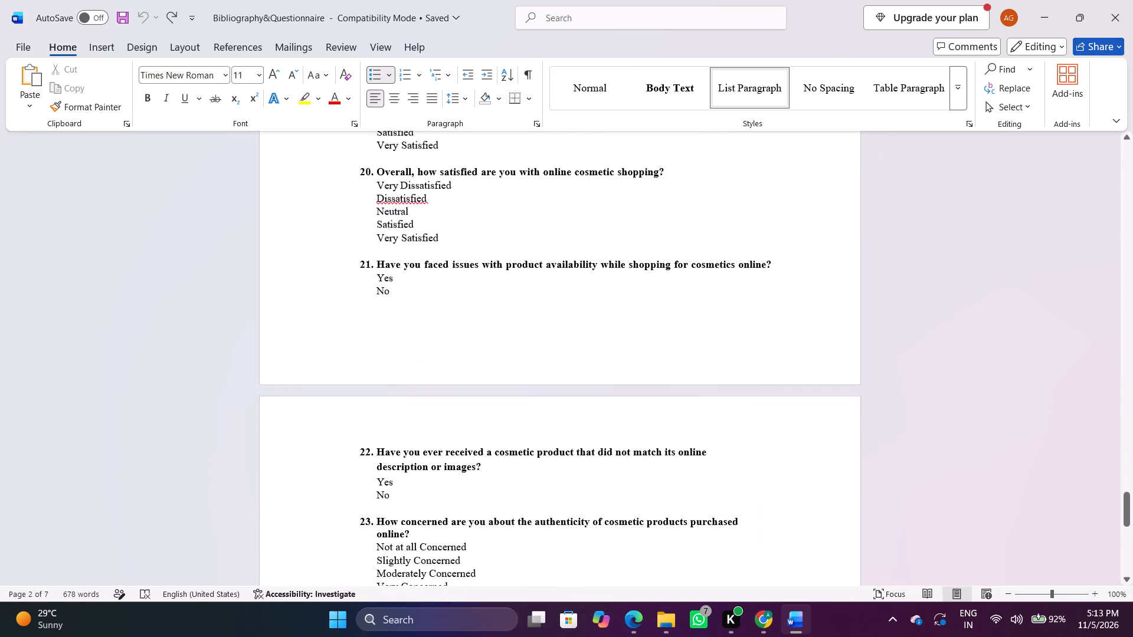
scroll(346, 260, "up", 1)
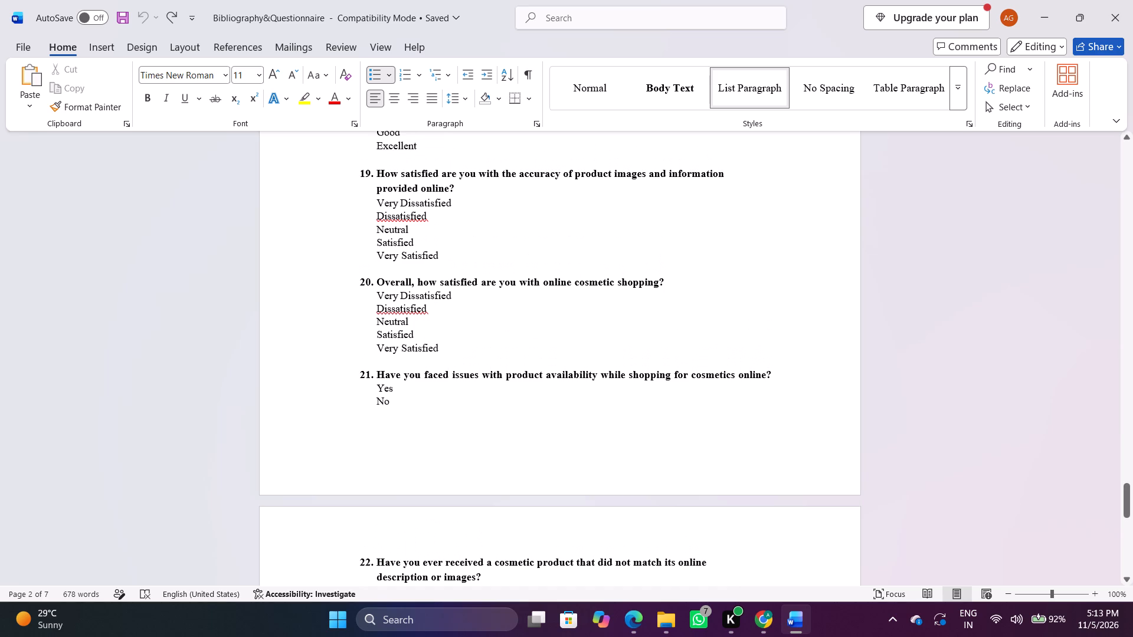
scroll(346, 260, "up", 2)
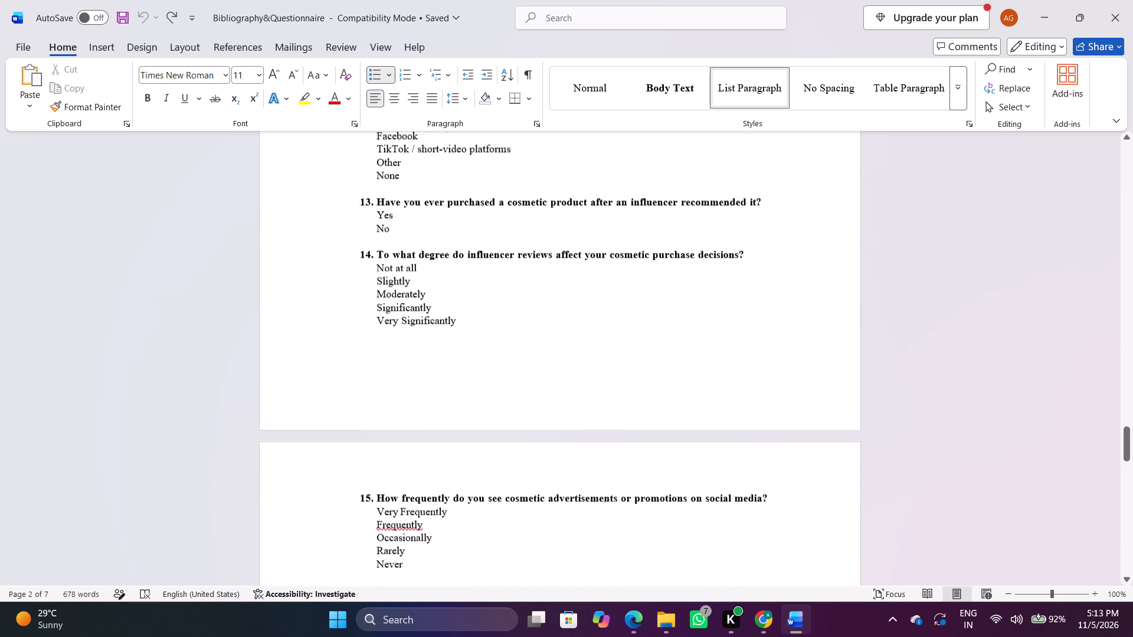
scroll(346, 260, "up", 3)
scroll(346, 260, "down", 1)
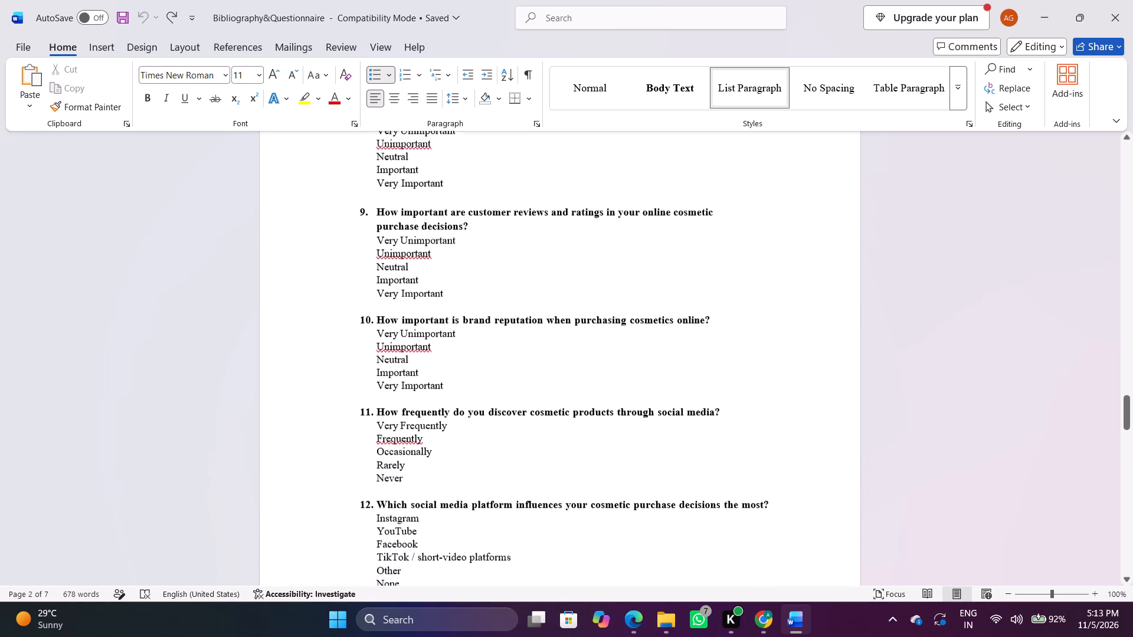
scroll(346, 260, "down", 8)
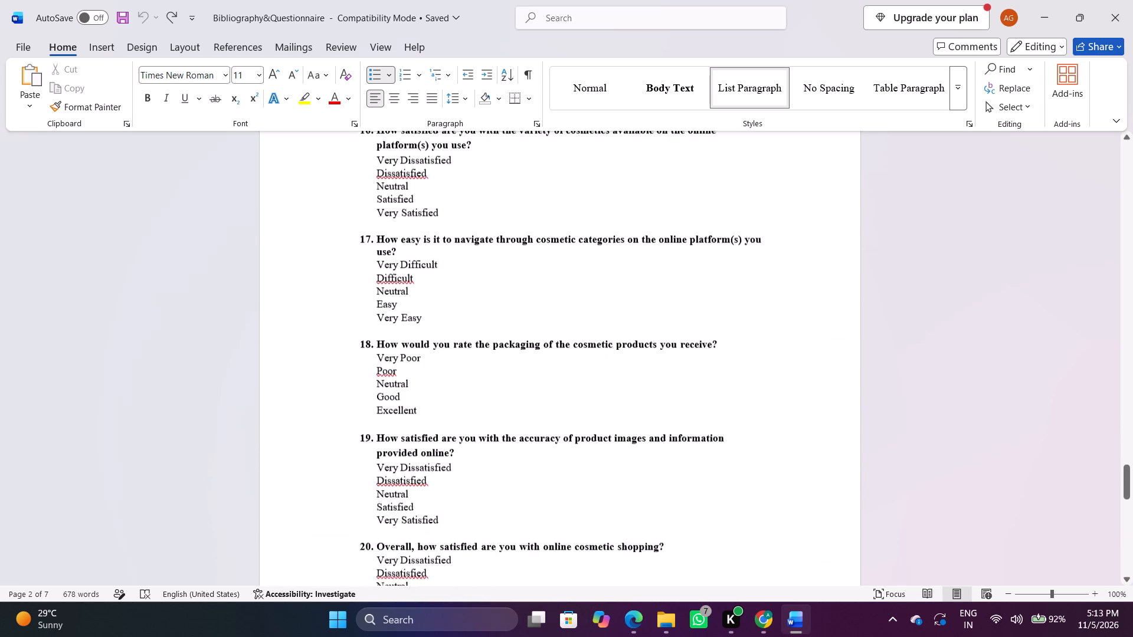
scroll(346, 260, "down", 2)
scroll(346, 260, "up", 1)
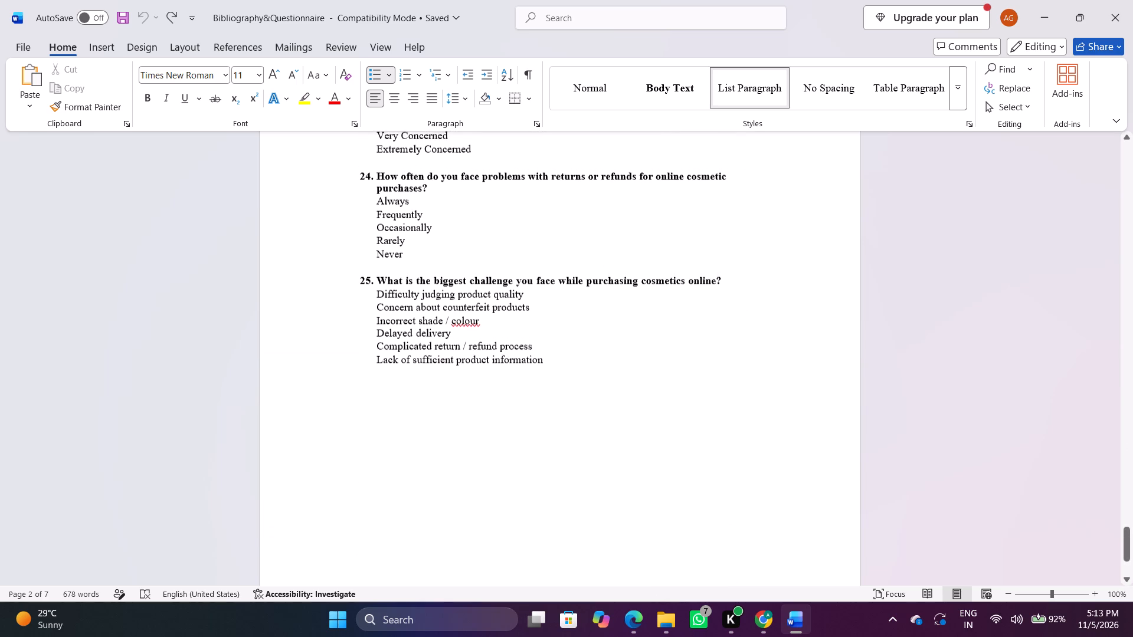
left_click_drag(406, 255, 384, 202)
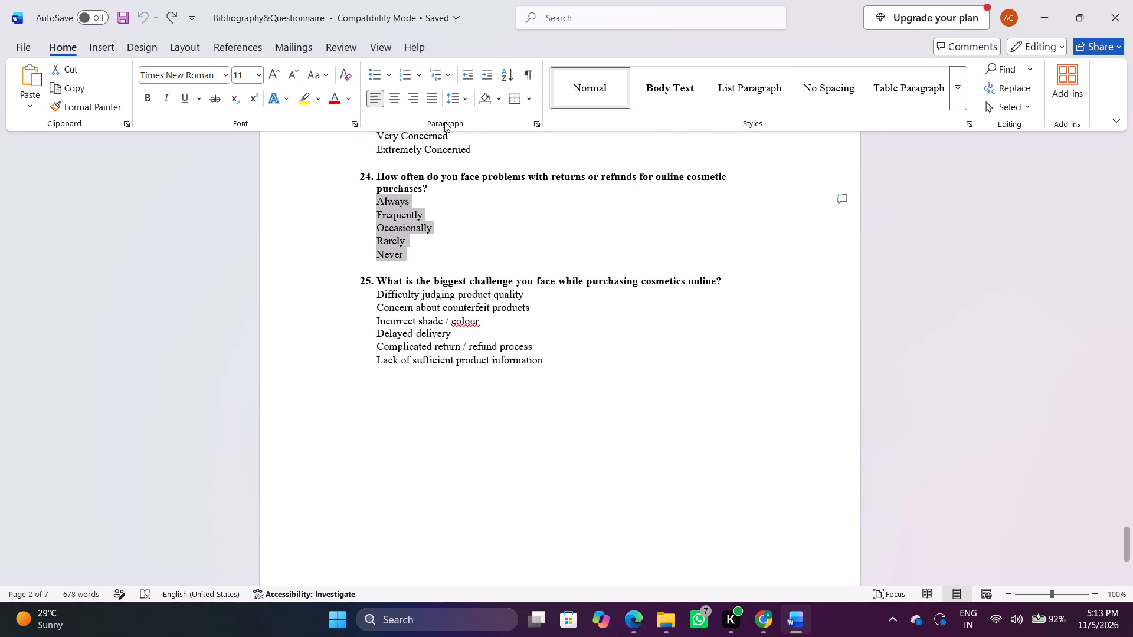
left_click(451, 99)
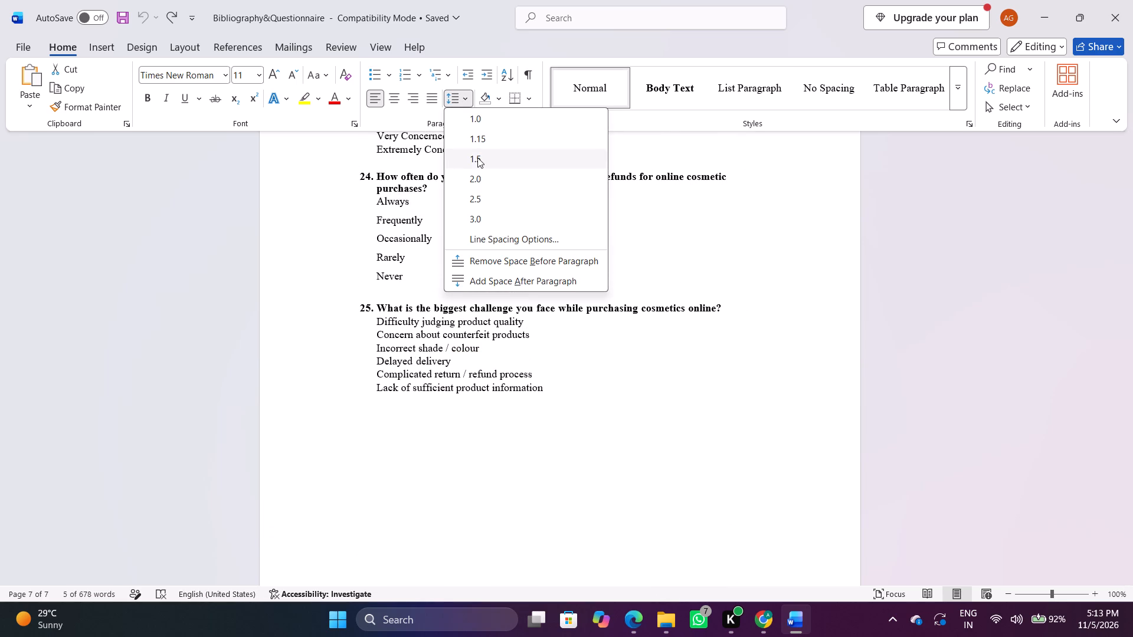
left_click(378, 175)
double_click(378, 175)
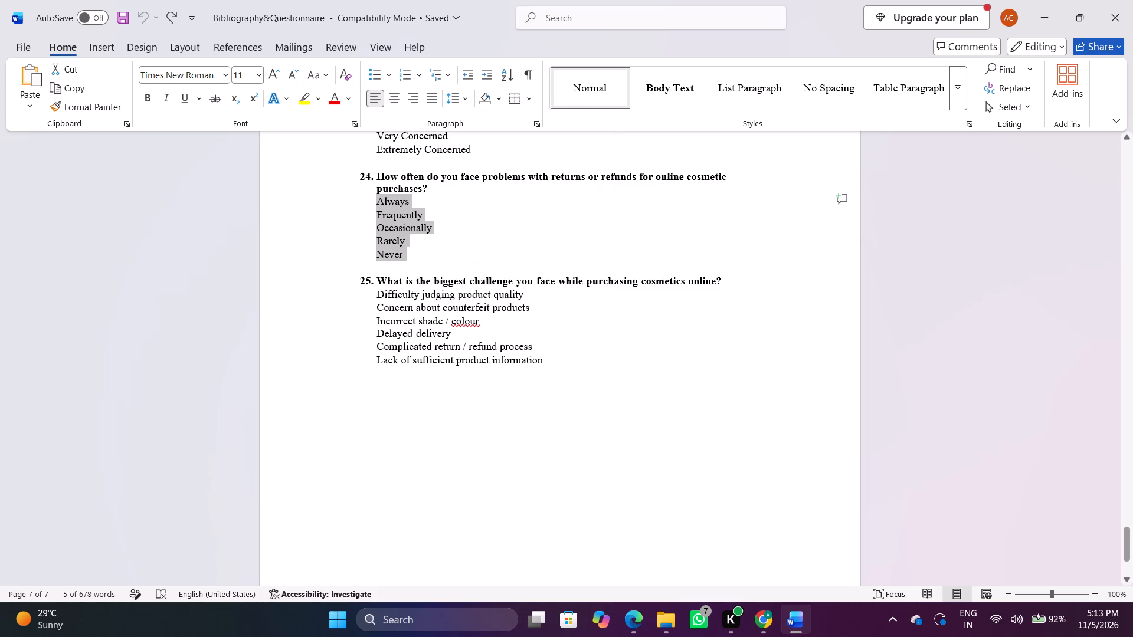
Justify the question 24 heading and its options "Always" to "Never", and set their line spacing to 1.5.
left_click(424, 258)
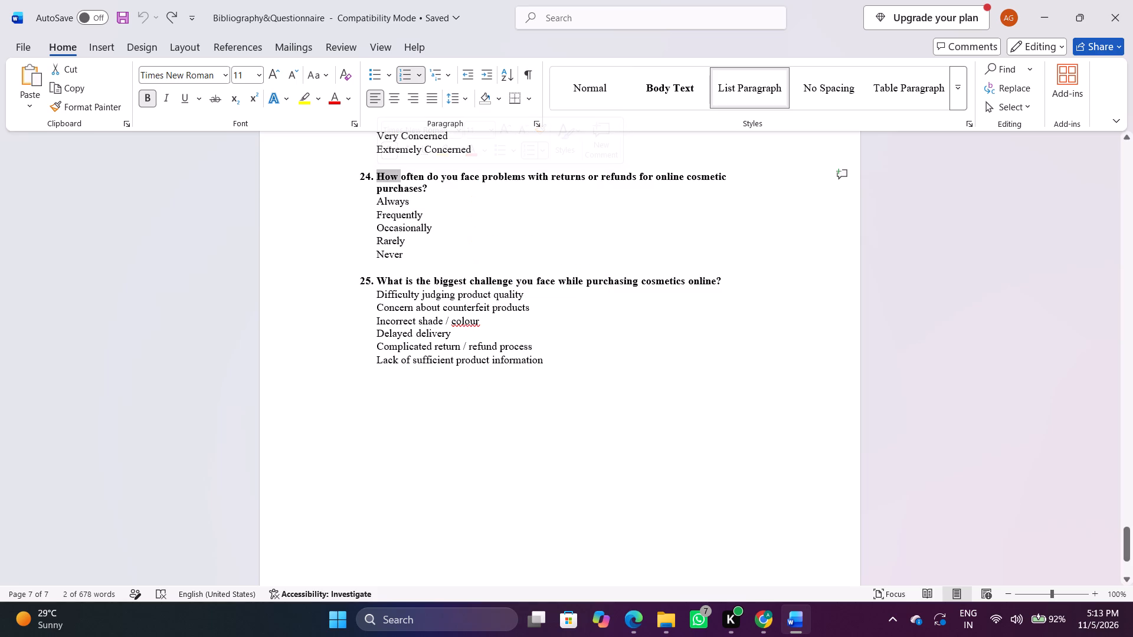
left_click_drag(424, 258, 379, 176)
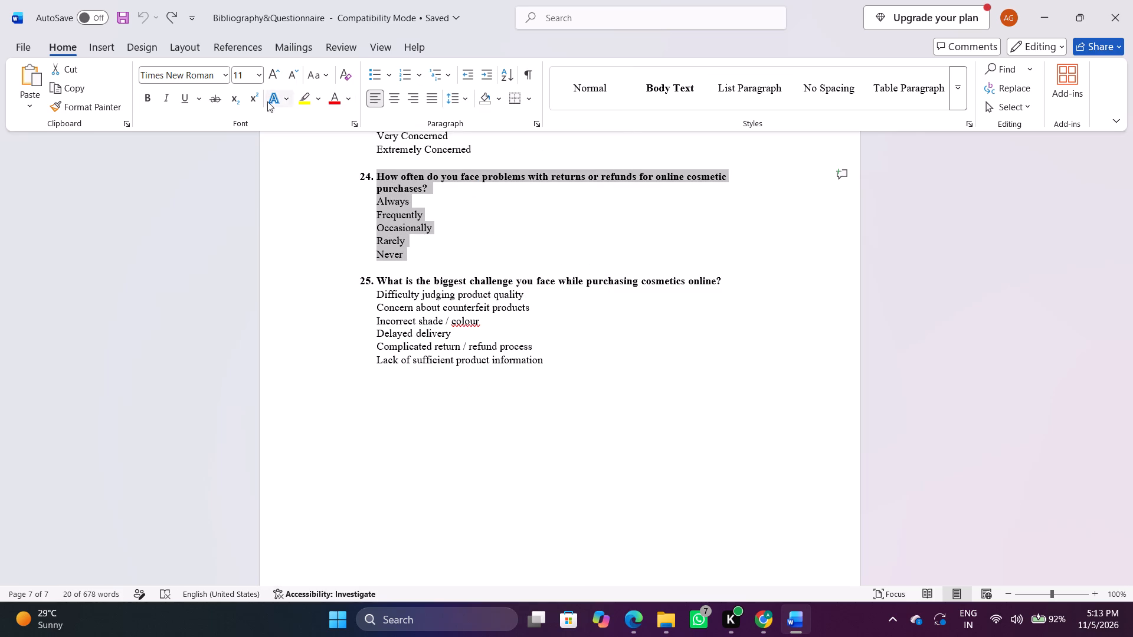
left_click(434, 107)
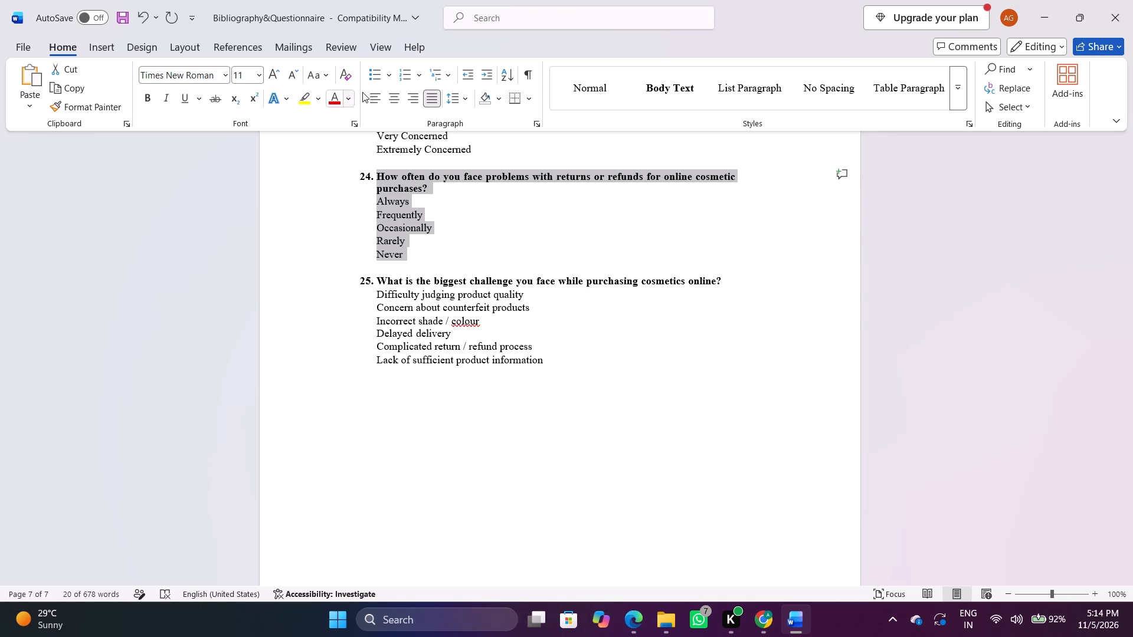
left_click(449, 101)
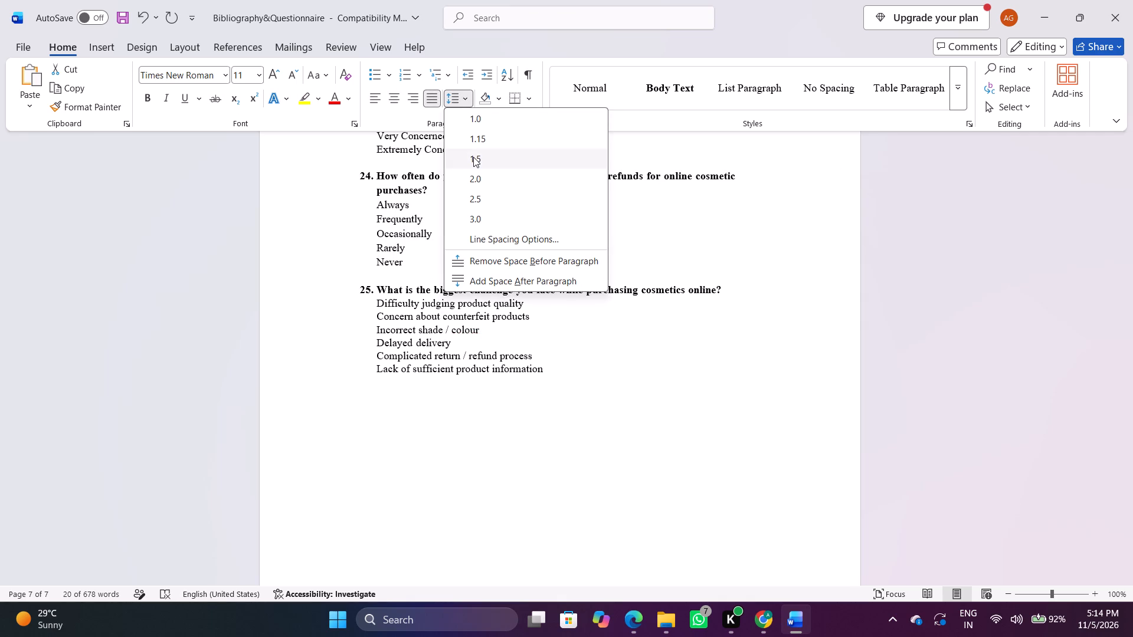
left_click(473, 157)
left_click(499, 249)
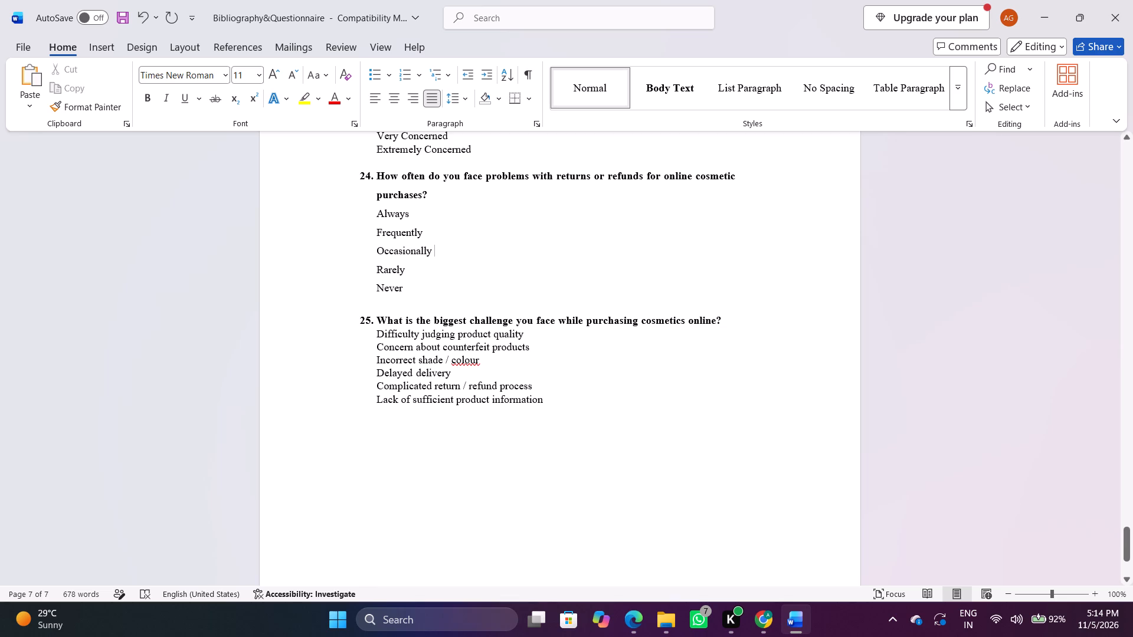
Justify the question 25 heading and its answer options, and set their line spacing to 1.5.
left_click_drag(548, 403, 372, 323)
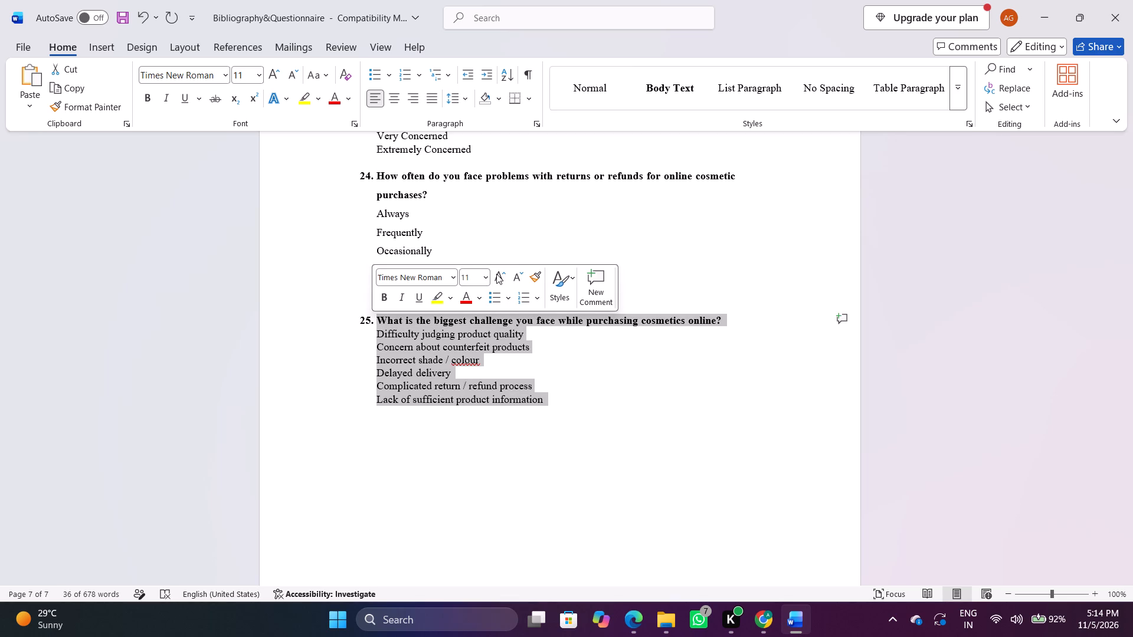
left_click(429, 98)
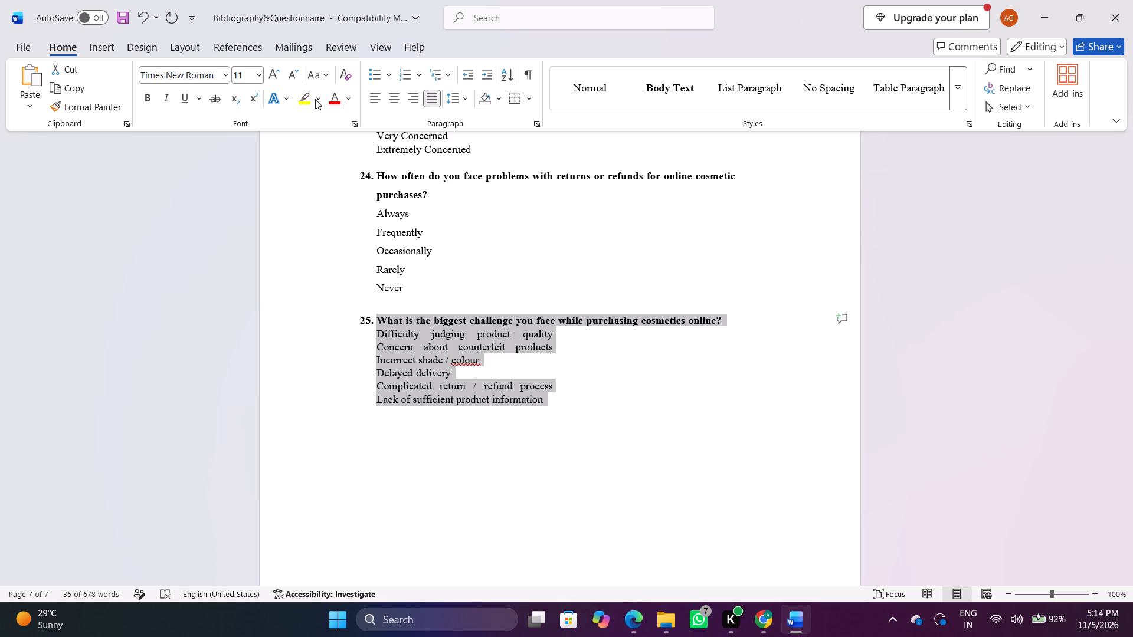
left_click(454, 98)
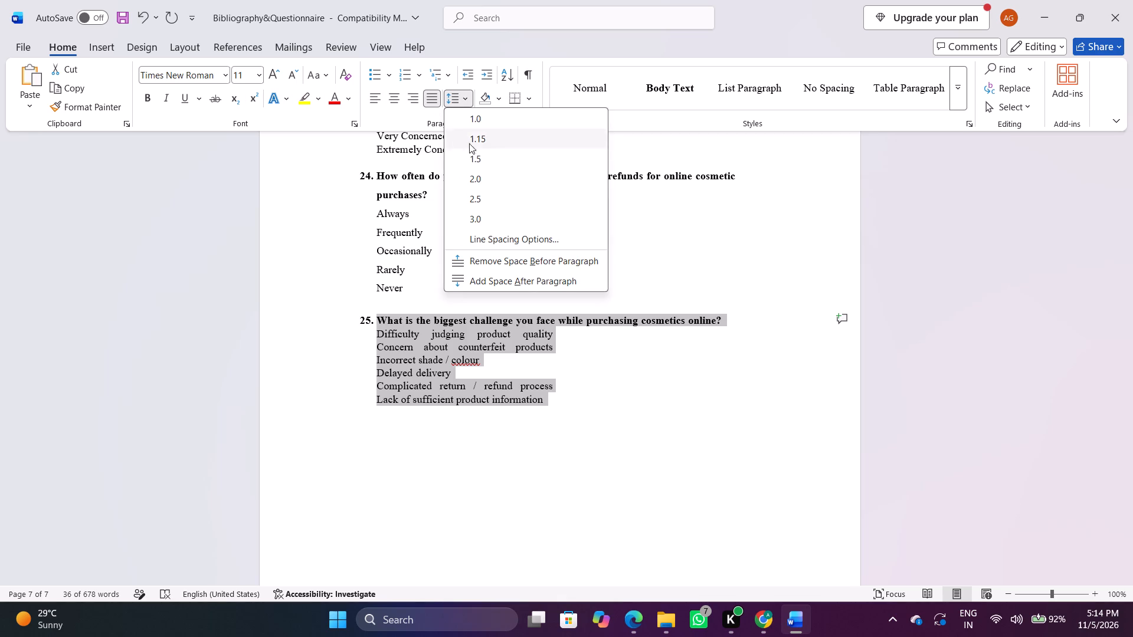
left_click(471, 160)
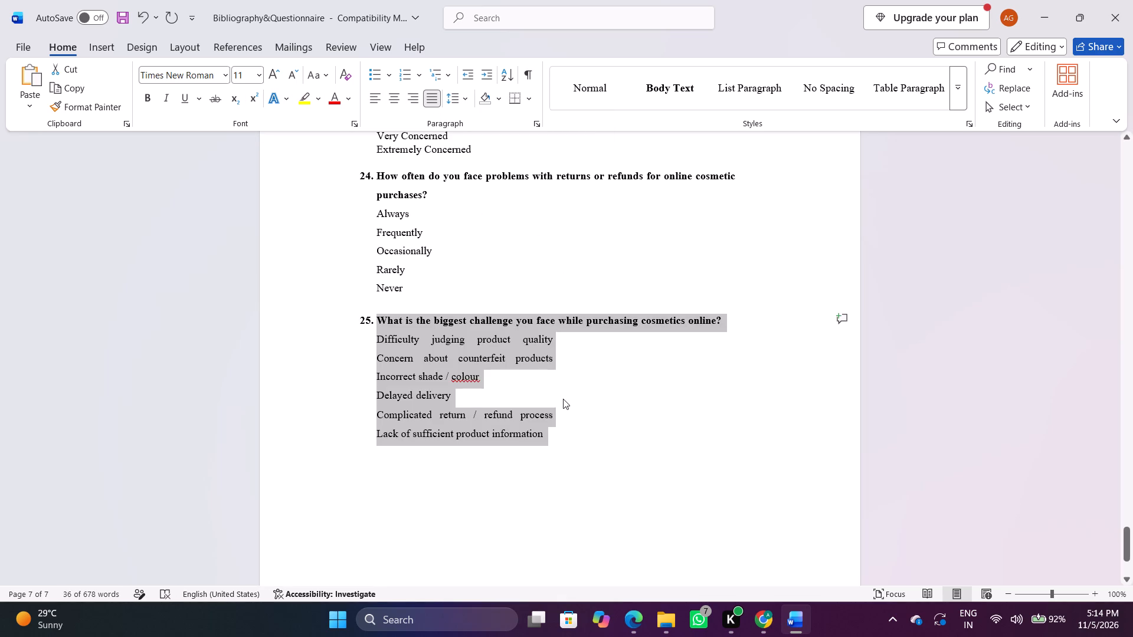
left_click(563, 399)
Justify the question 23 heading and its options "Not at all Concerned" to "Extremely Concerned", and set their line spacing to 1.5.
scroll(563, 399, "up", 1)
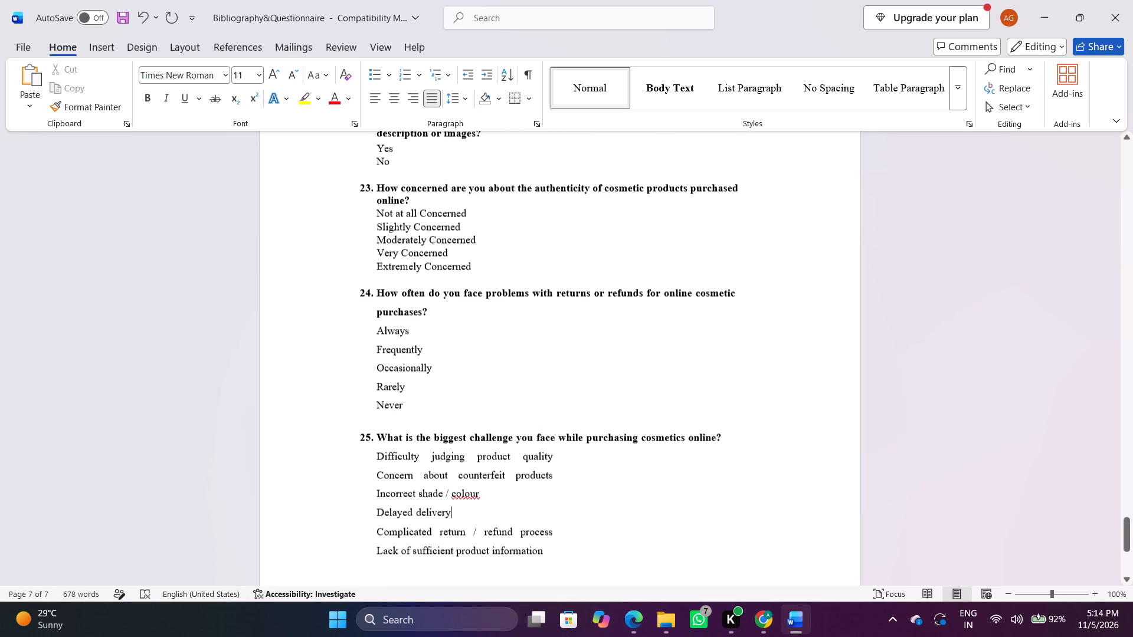
scroll(563, 399, "up", 1)
left_click_drag(483, 390, 394, 329)
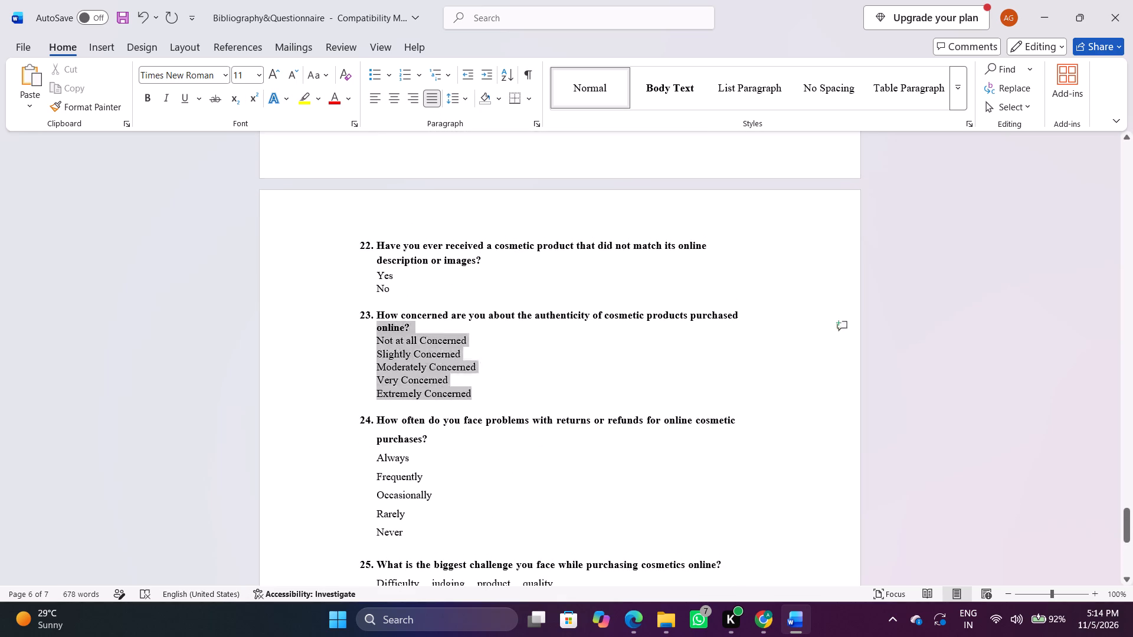
left_click_drag(394, 329, 382, 316)
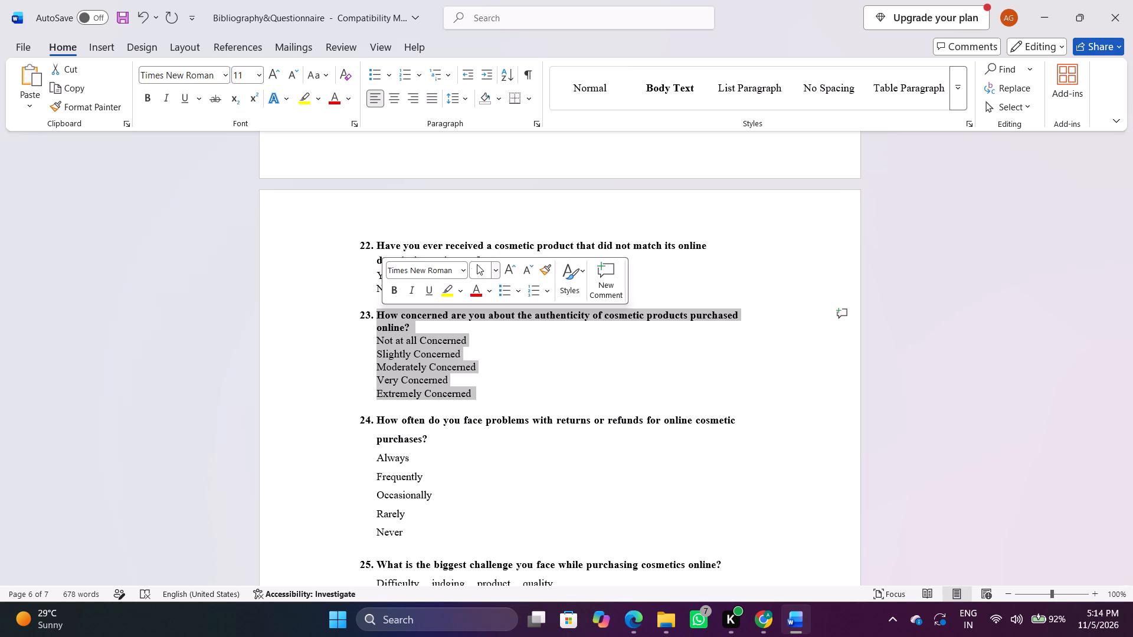
left_click(431, 97)
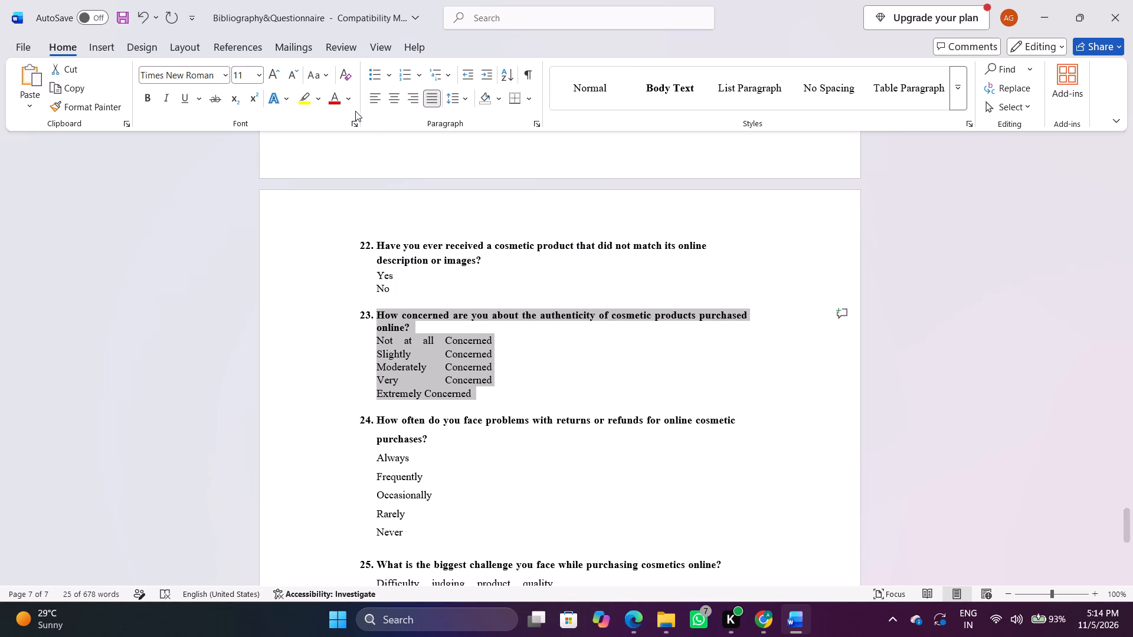
left_click(449, 102)
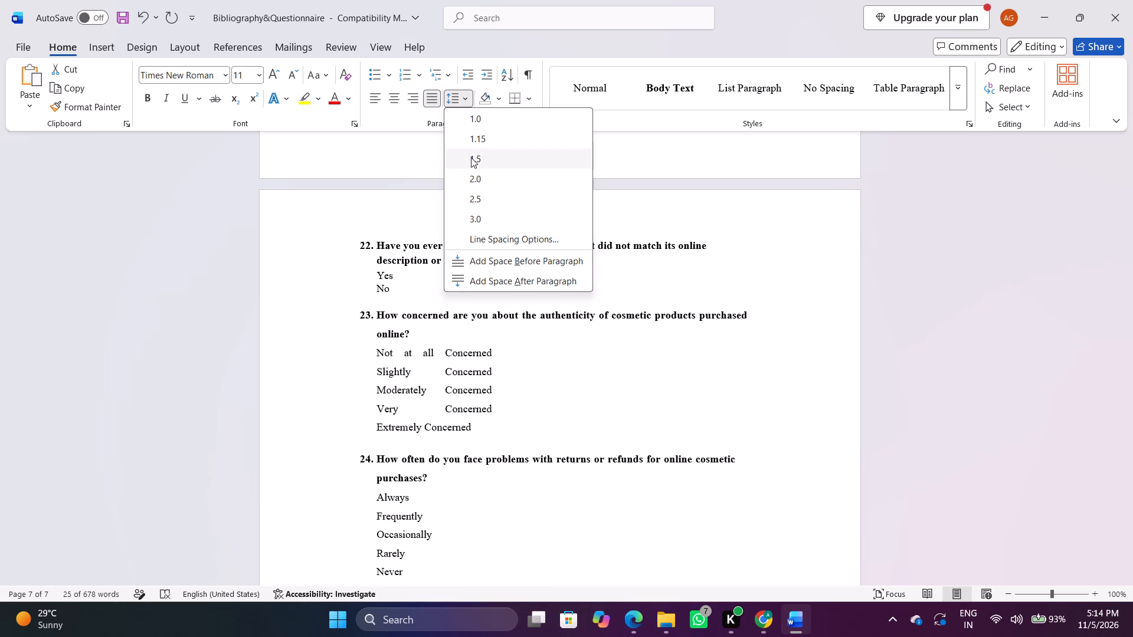
left_click(471, 157)
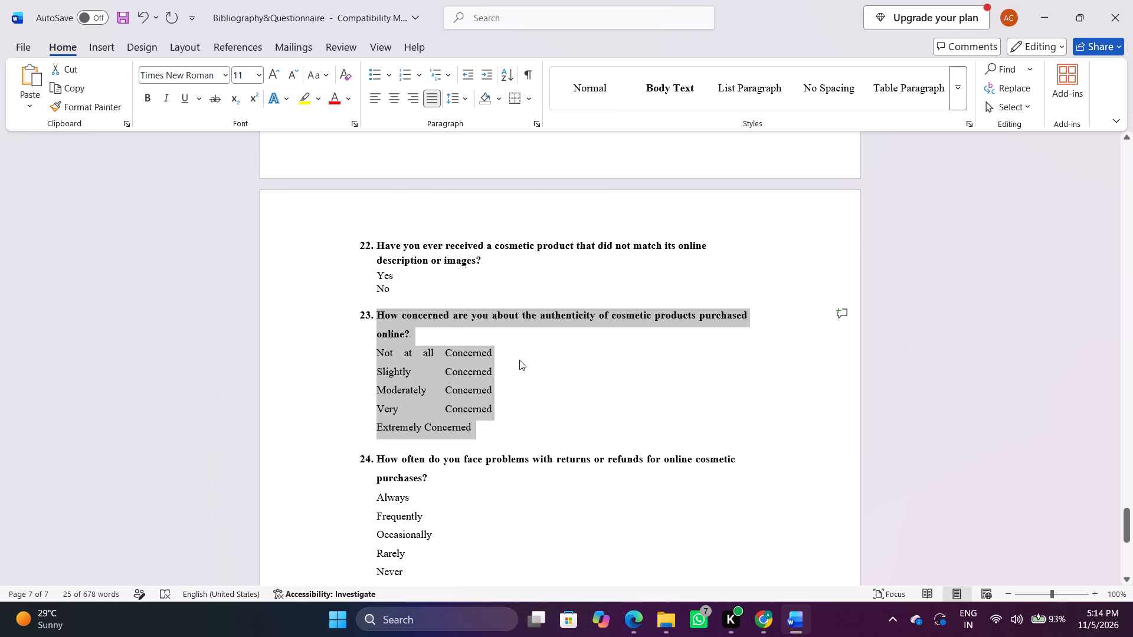
Return the question 23 heading and its options to left alignment.
left_click(438, 104)
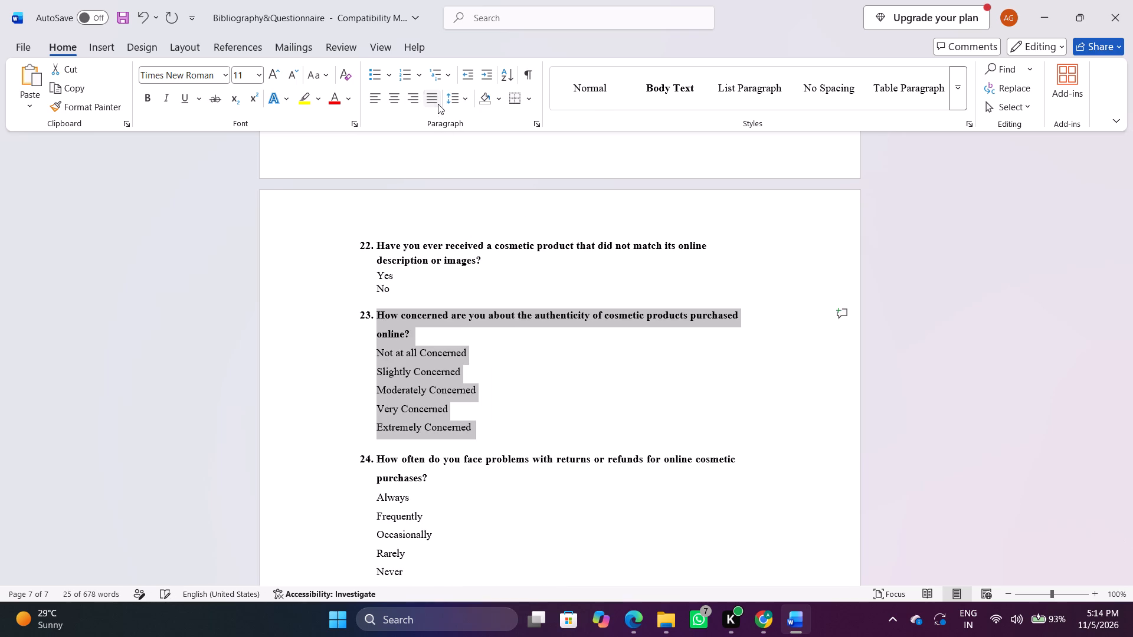
left_click(572, 359)
Remove the justified alignment from question 25's options, "Difficulty judging product quality" to "Lack of sufficient product information".
scroll(572, 359, "down", 2)
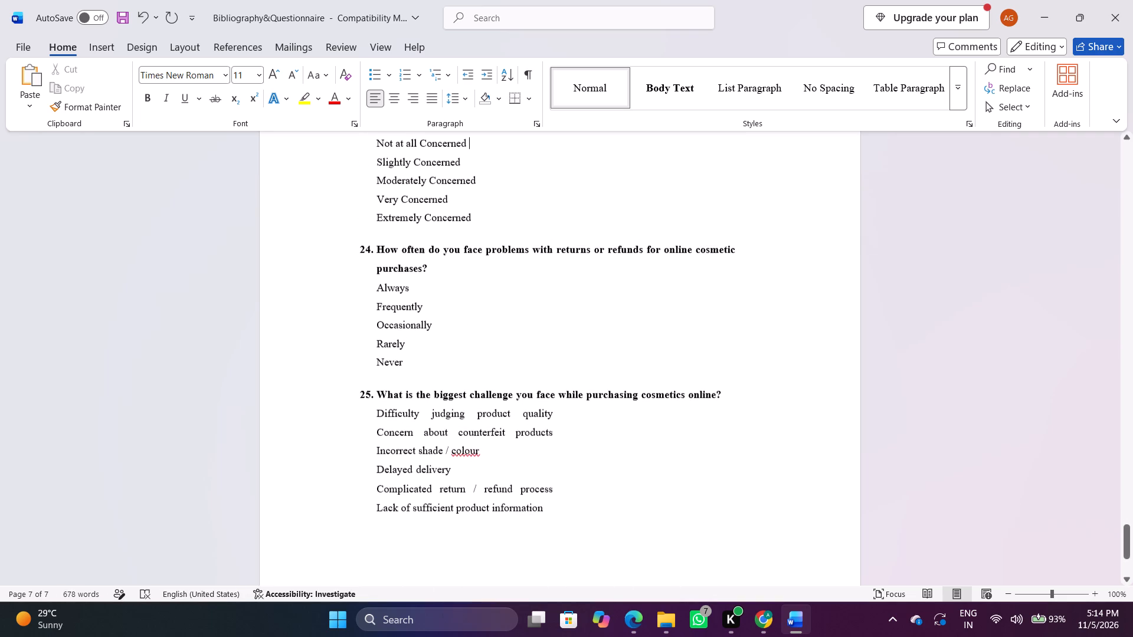
left_click_drag(558, 504, 395, 408)
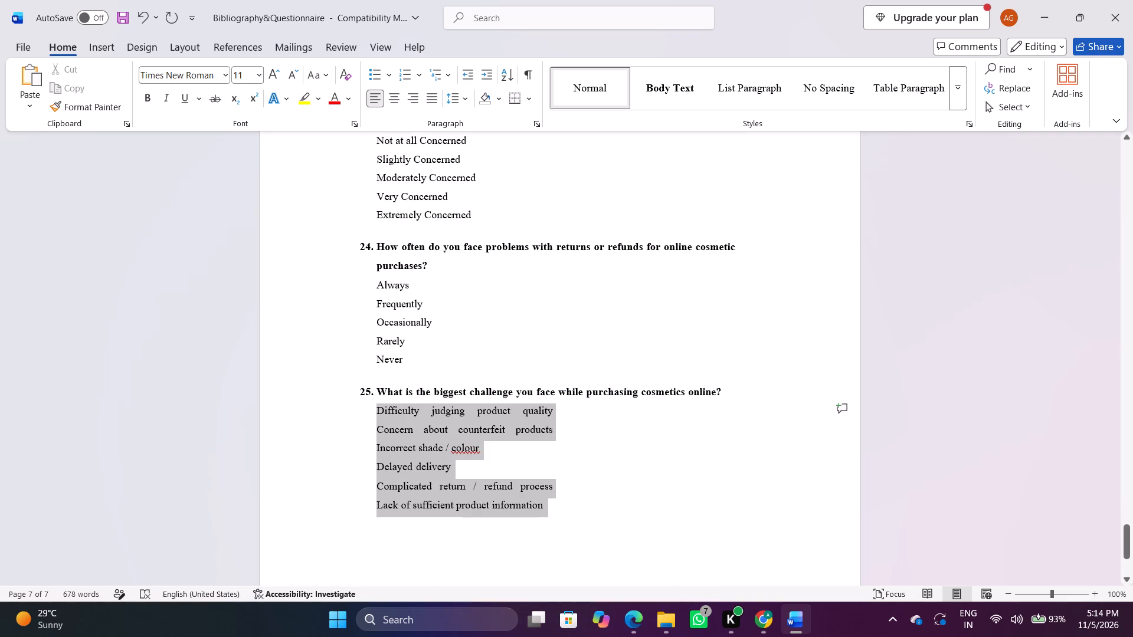
left_click_drag(395, 408, 396, 408)
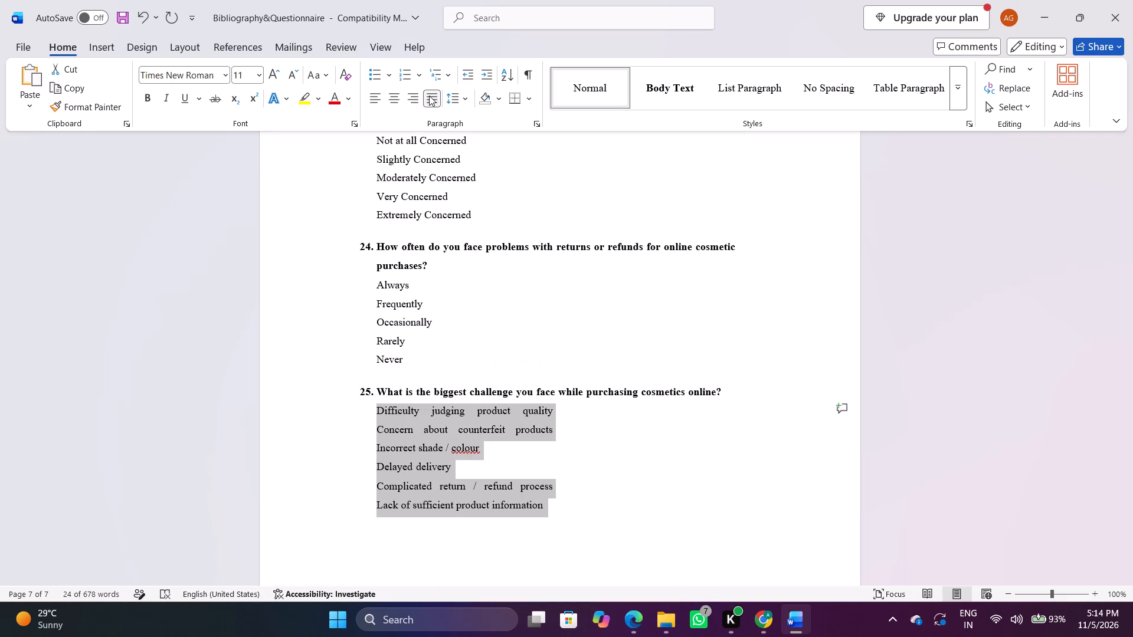
left_click(429, 96)
left_click(533, 335)
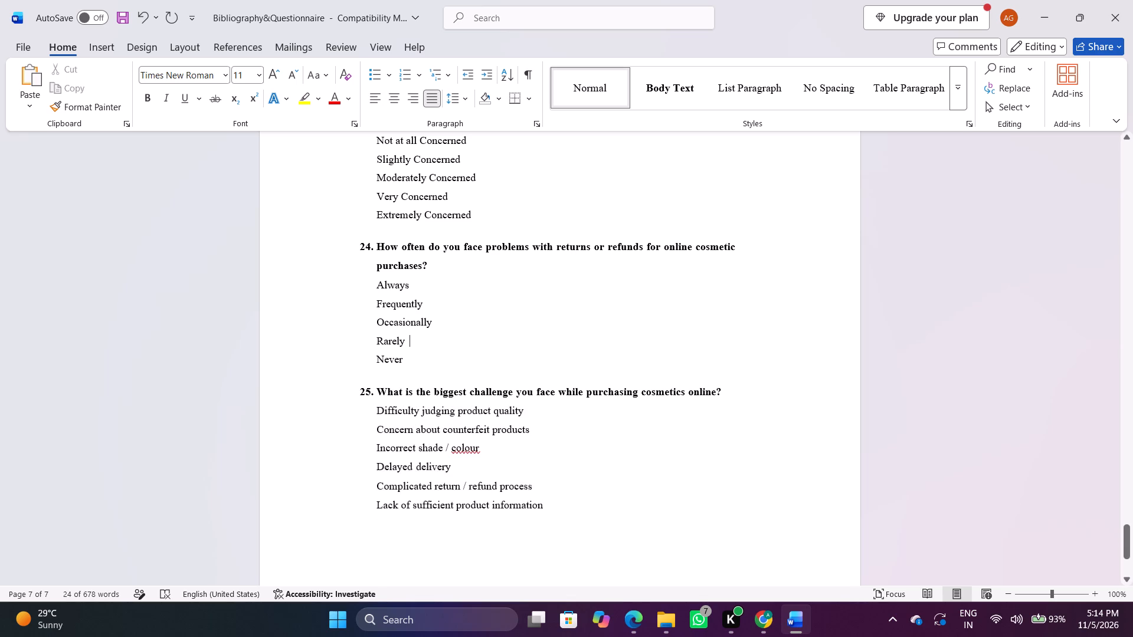
Set the line spacing of the question 22 heading and its Yes/No options to 1.5.
scroll(533, 335, "up", 2)
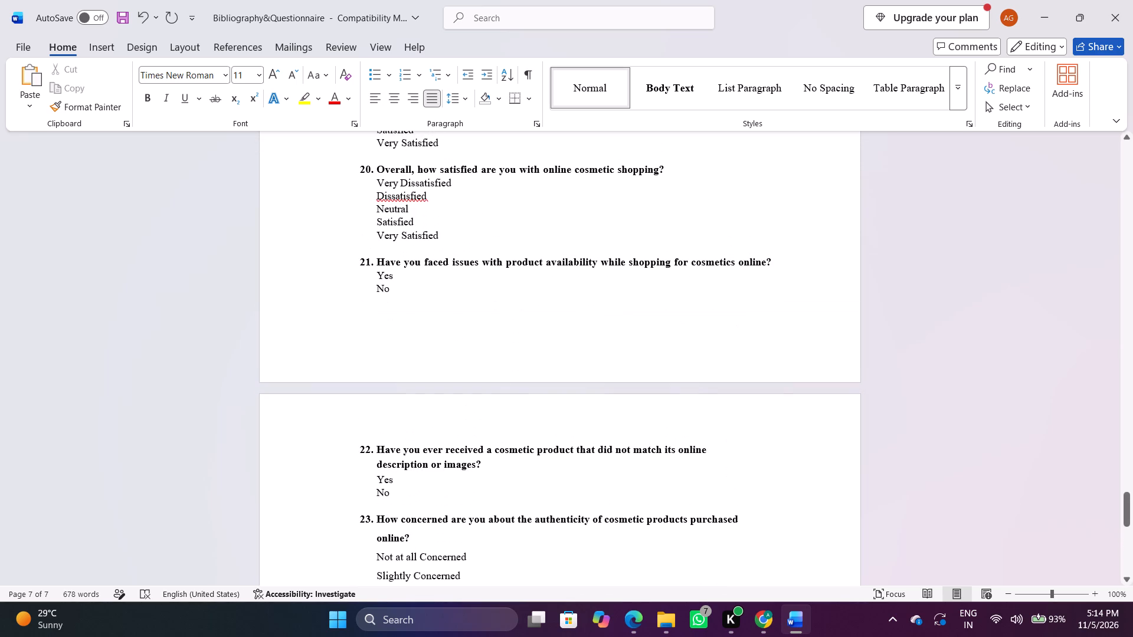
left_click(394, 495)
left_click_drag(400, 496, 372, 452)
left_click(459, 104)
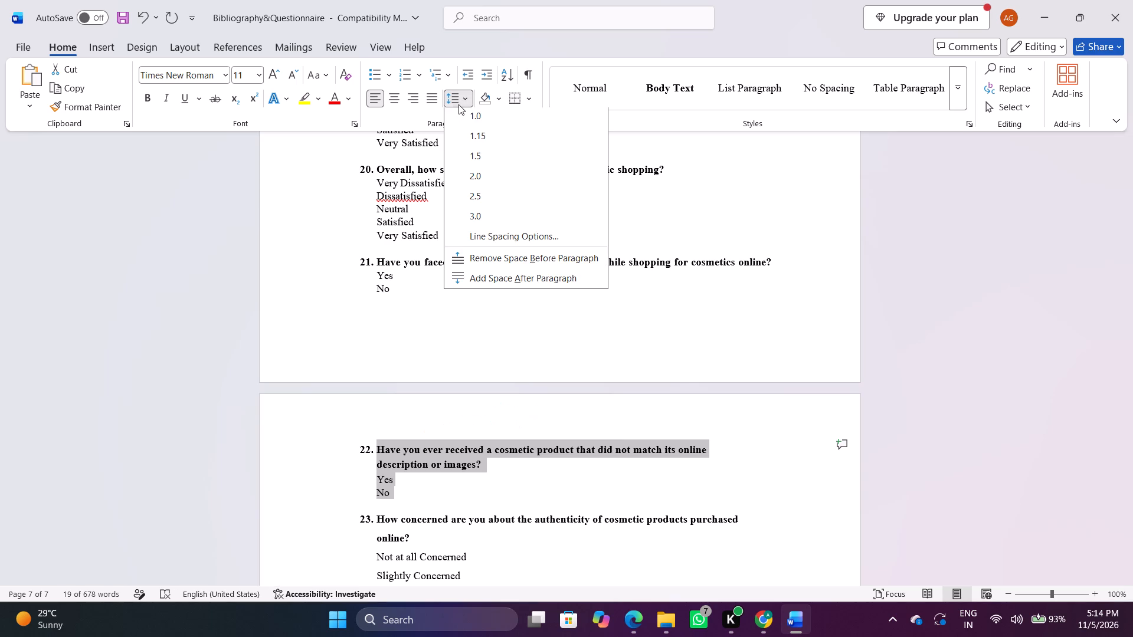
left_click(479, 159)
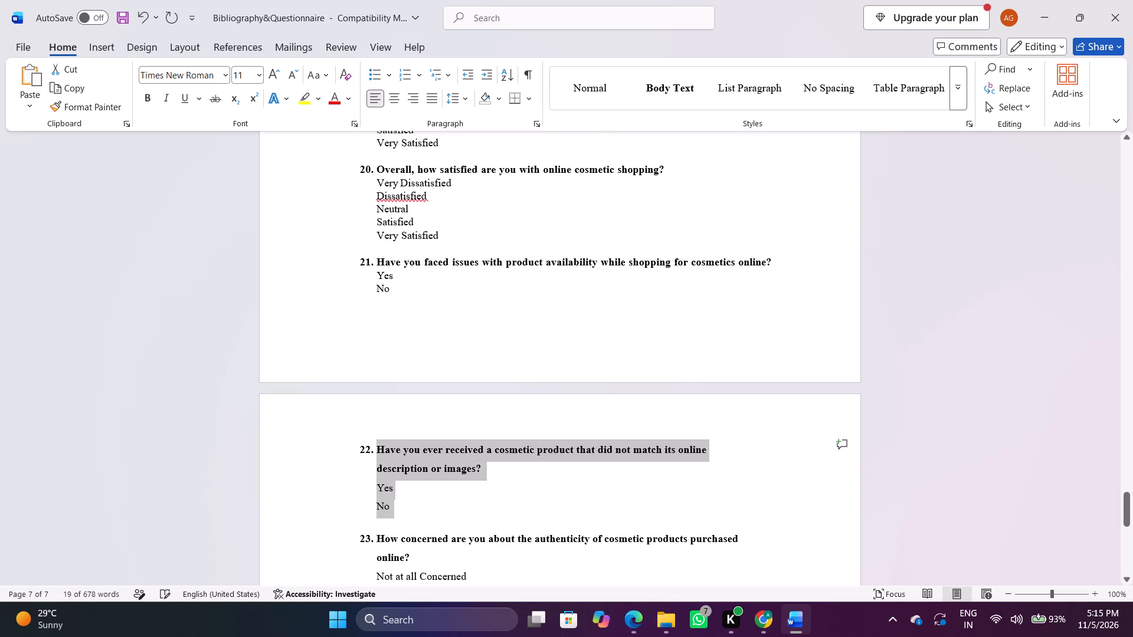
Set the line spacing of questions 20 and 21, including their answer options, to 1.5.
left_click_drag(402, 286, 379, 179)
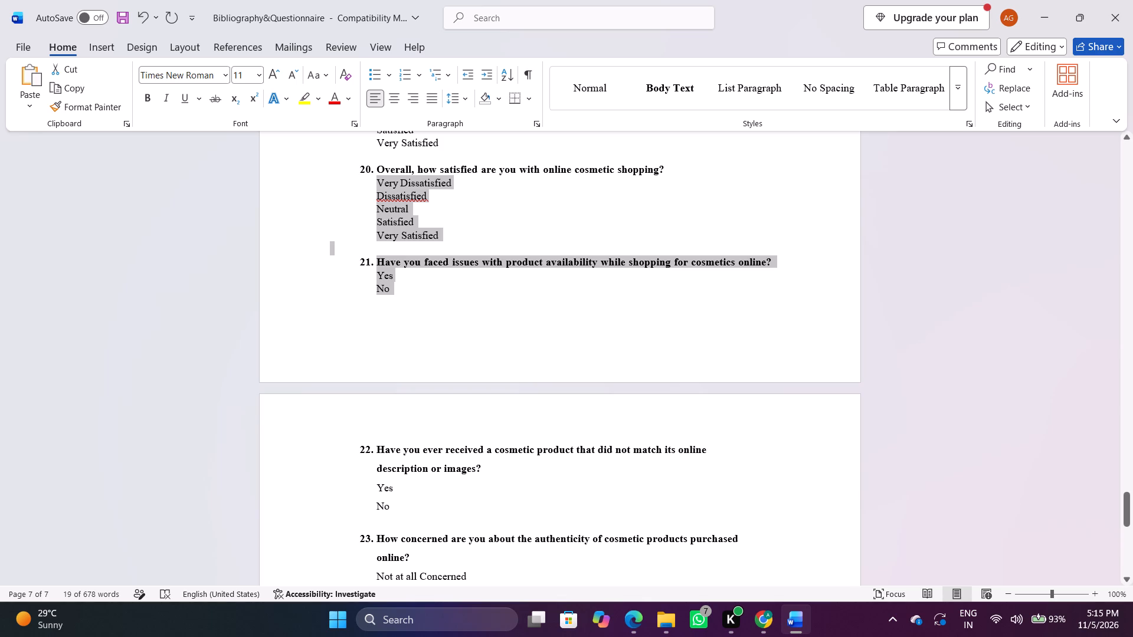
left_click_drag(379, 179, 378, 174)
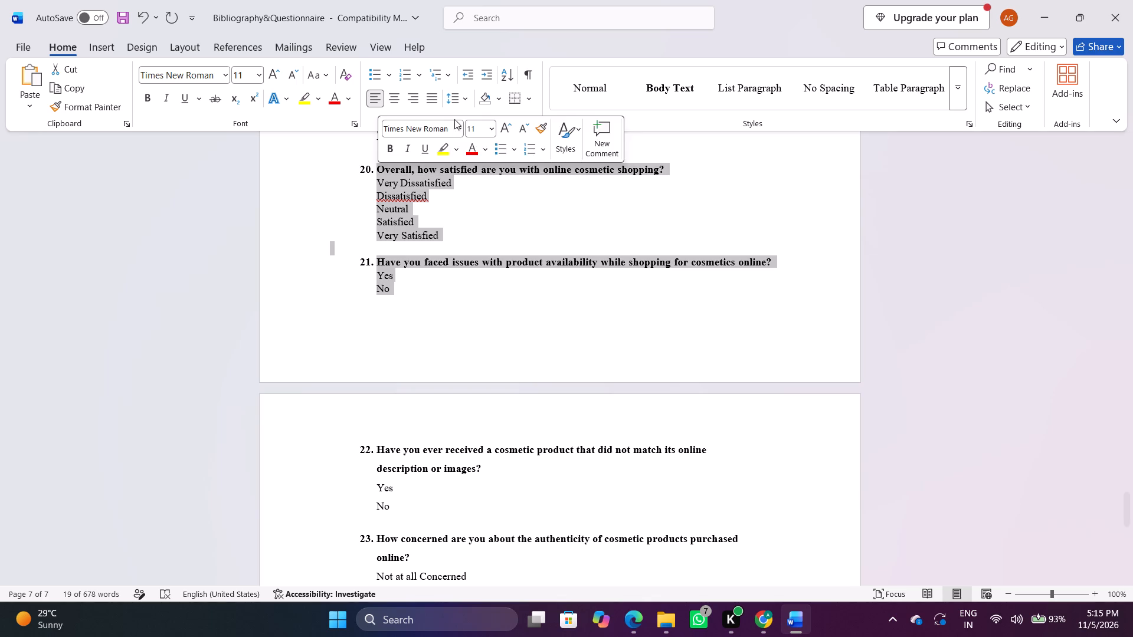
left_click(467, 102)
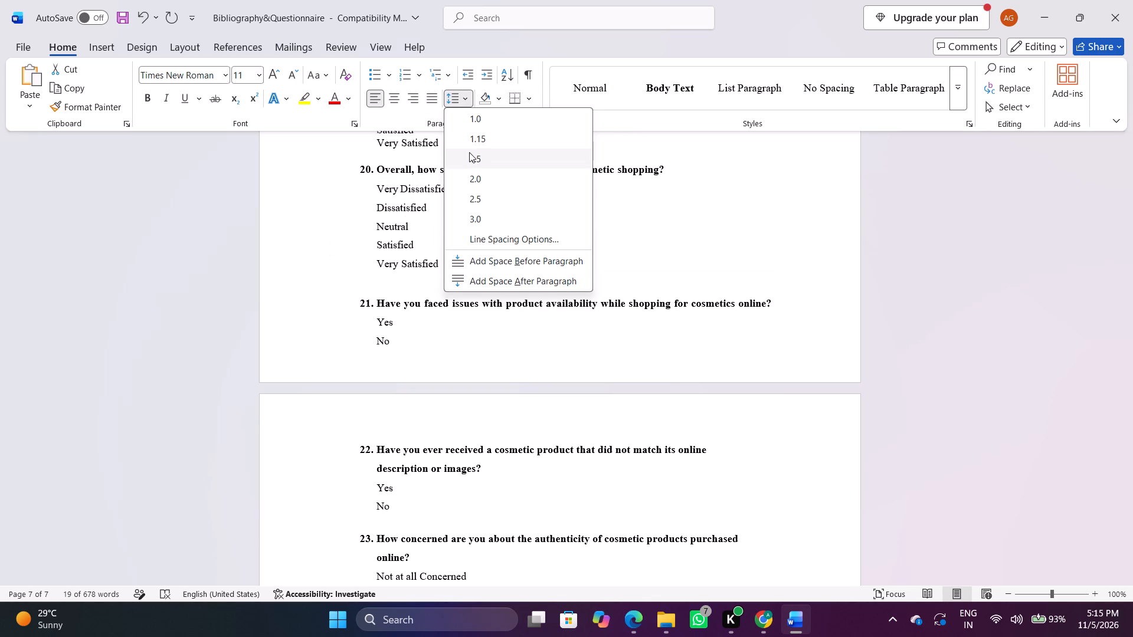
left_click(469, 152)
left_click(458, 241)
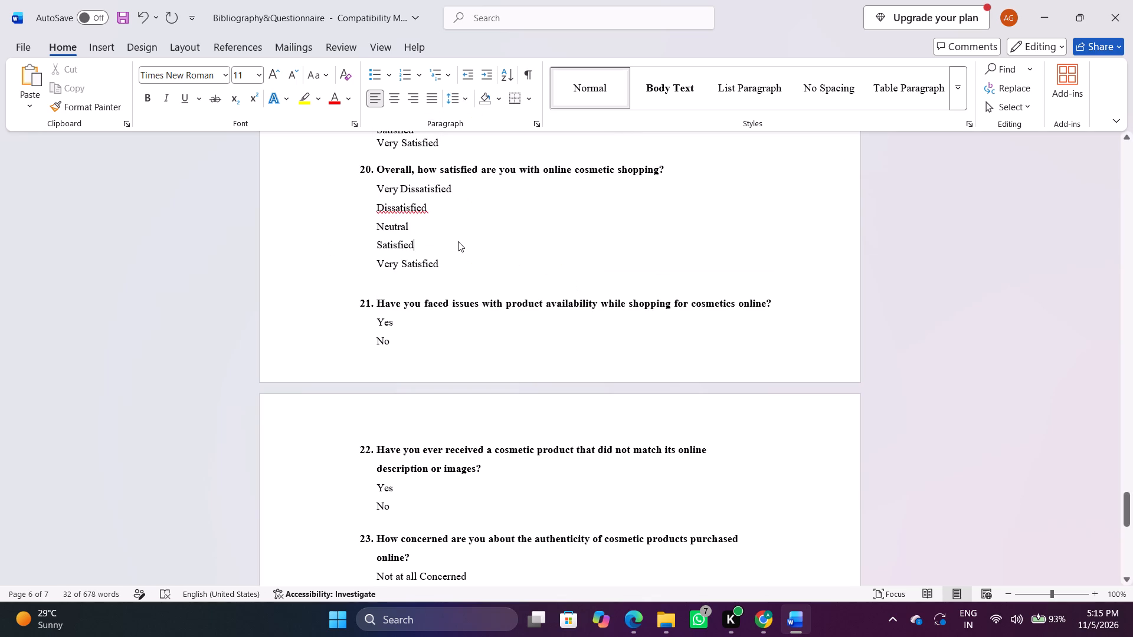
Set the line spacing of the question 19 heading and its options "Very Dissatisfied" to "Very Satisfied" to 1.5.
scroll(458, 241, "up", 1)
left_click_drag(444, 231, 378, 157)
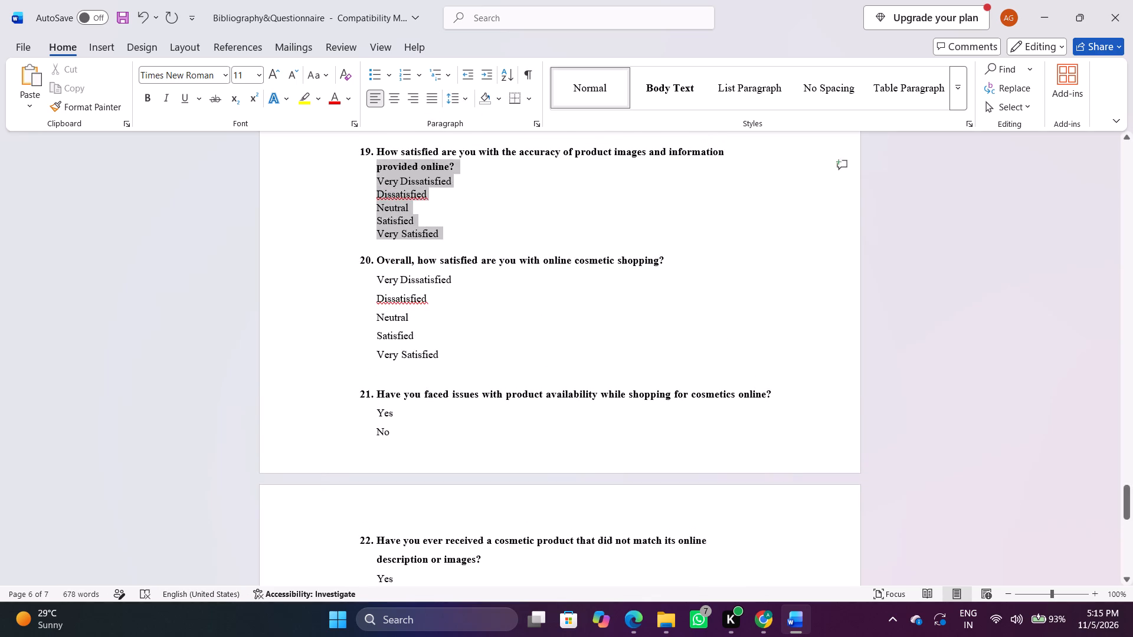
left_click_drag(378, 157, 378, 156)
left_click(461, 90)
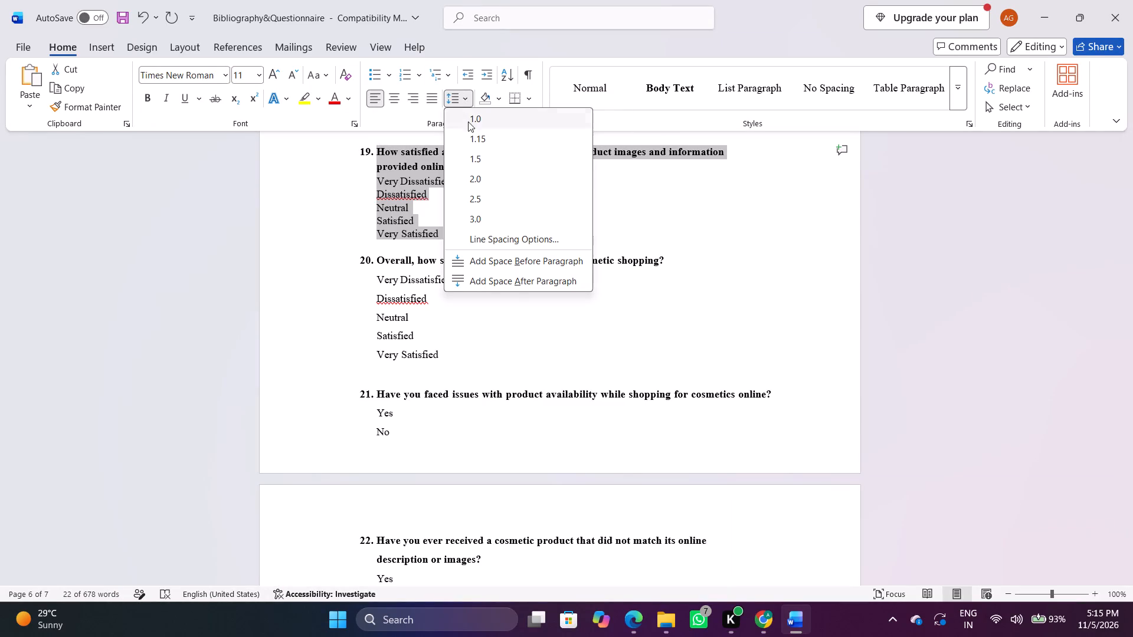
left_click(470, 162)
Set the line spacing of questions 17 and 18, including their answer options, to 1.5.
scroll(460, 241, "up", 1)
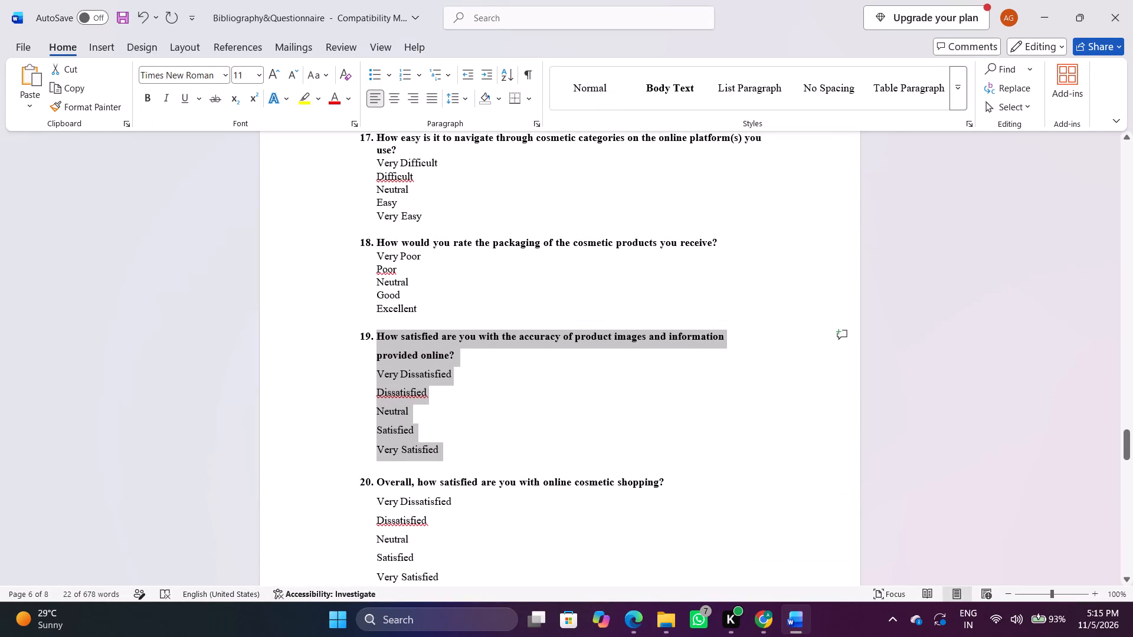
left_click_drag(423, 305, 379, 143)
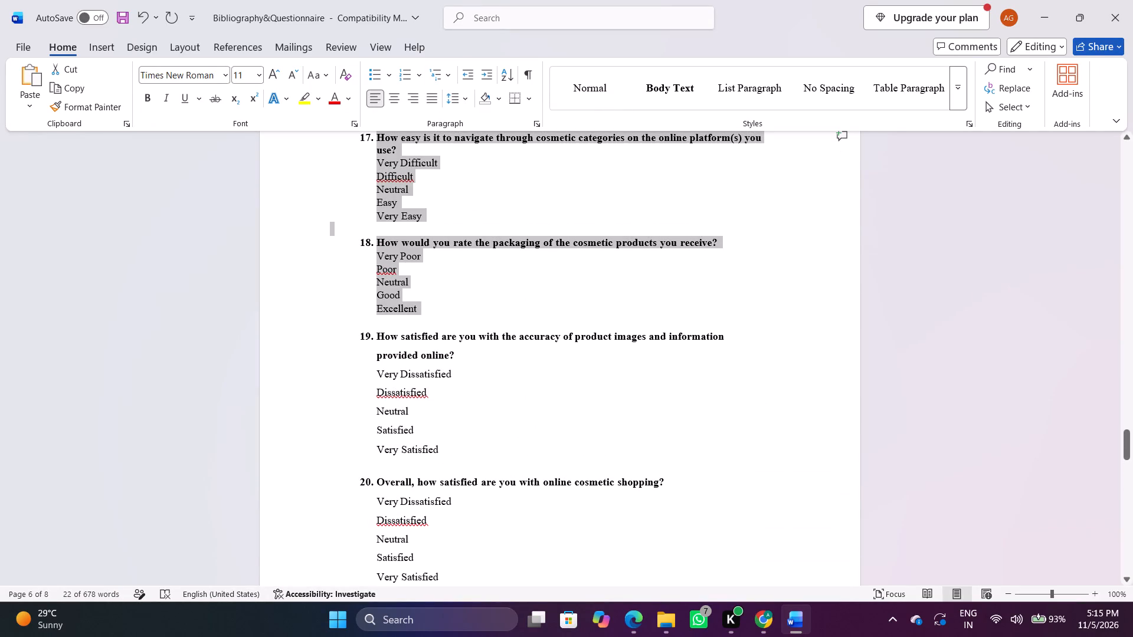
left_click_drag(379, 143, 379, 142)
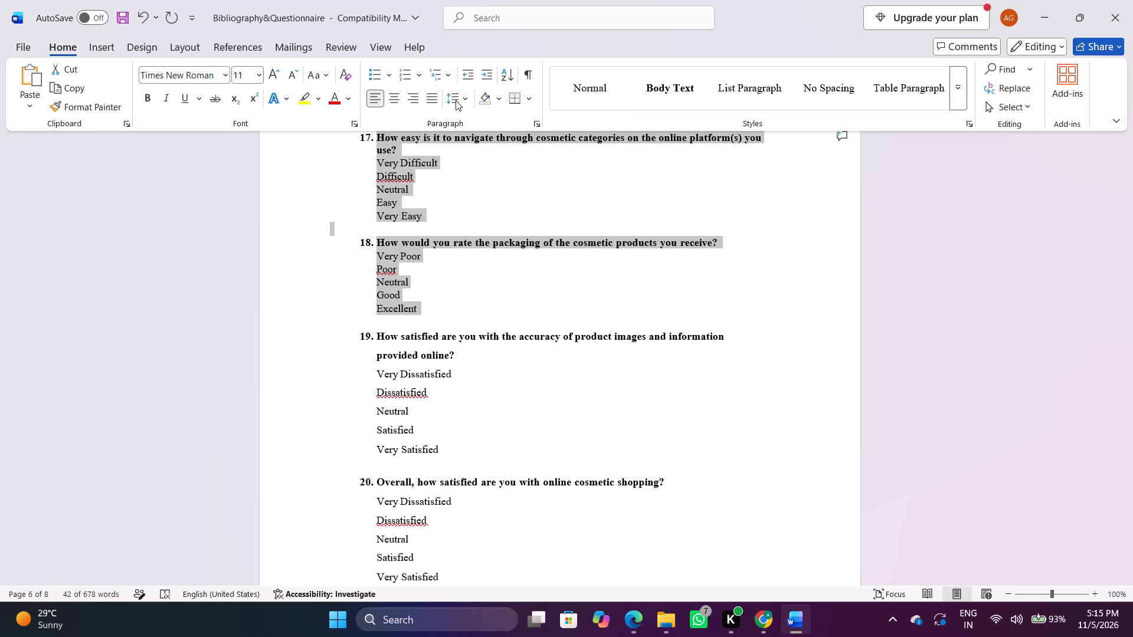
left_click(456, 100)
left_click(477, 159)
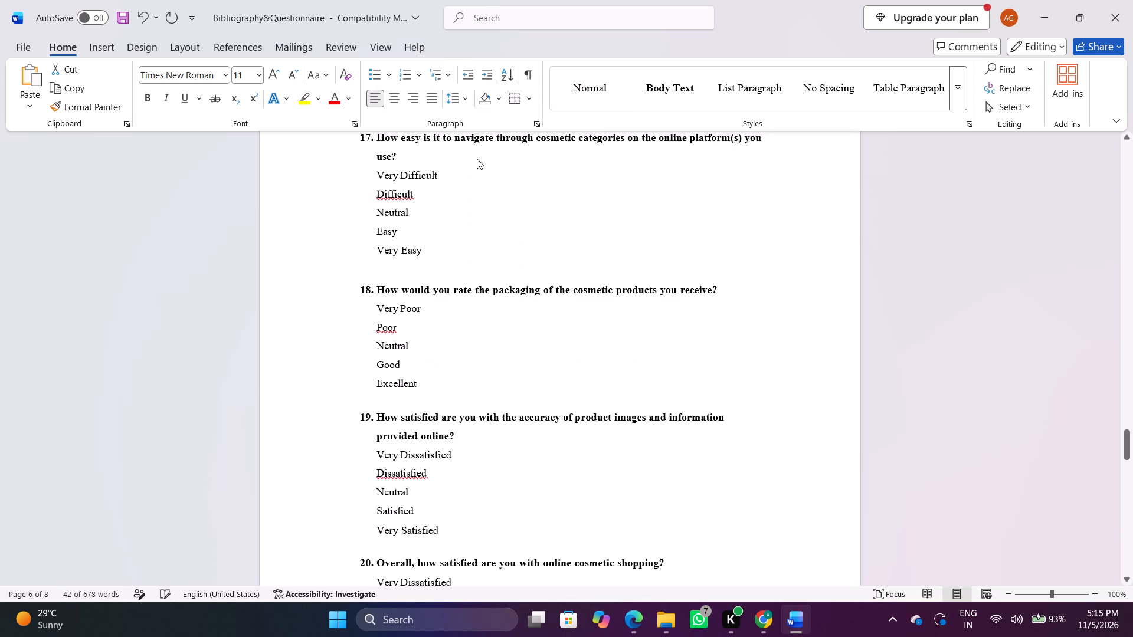
left_click(477, 220)
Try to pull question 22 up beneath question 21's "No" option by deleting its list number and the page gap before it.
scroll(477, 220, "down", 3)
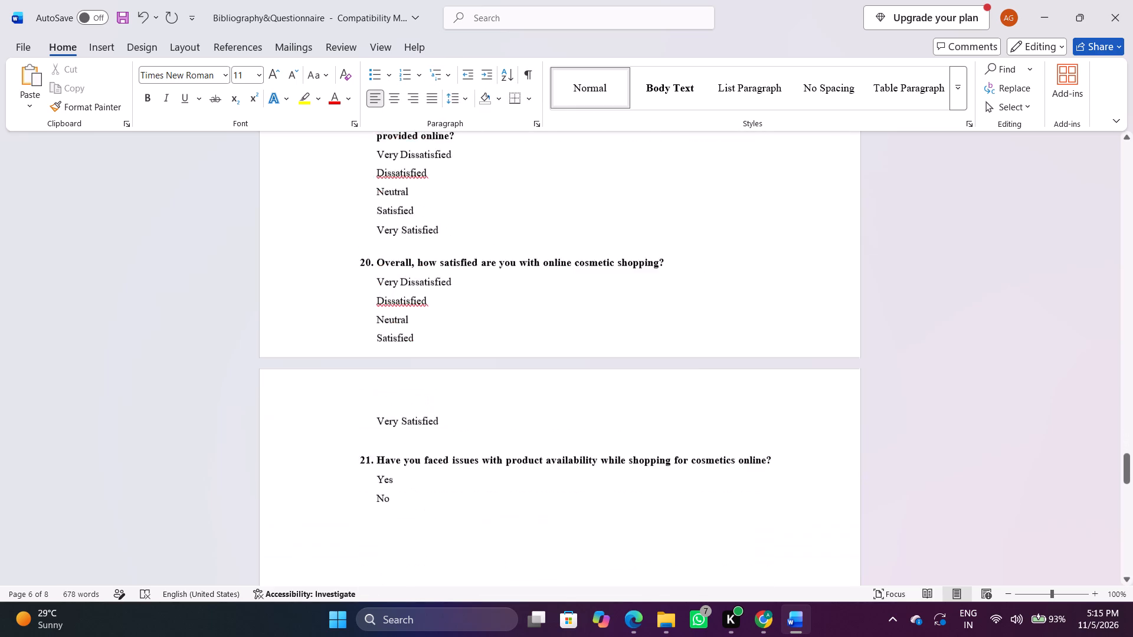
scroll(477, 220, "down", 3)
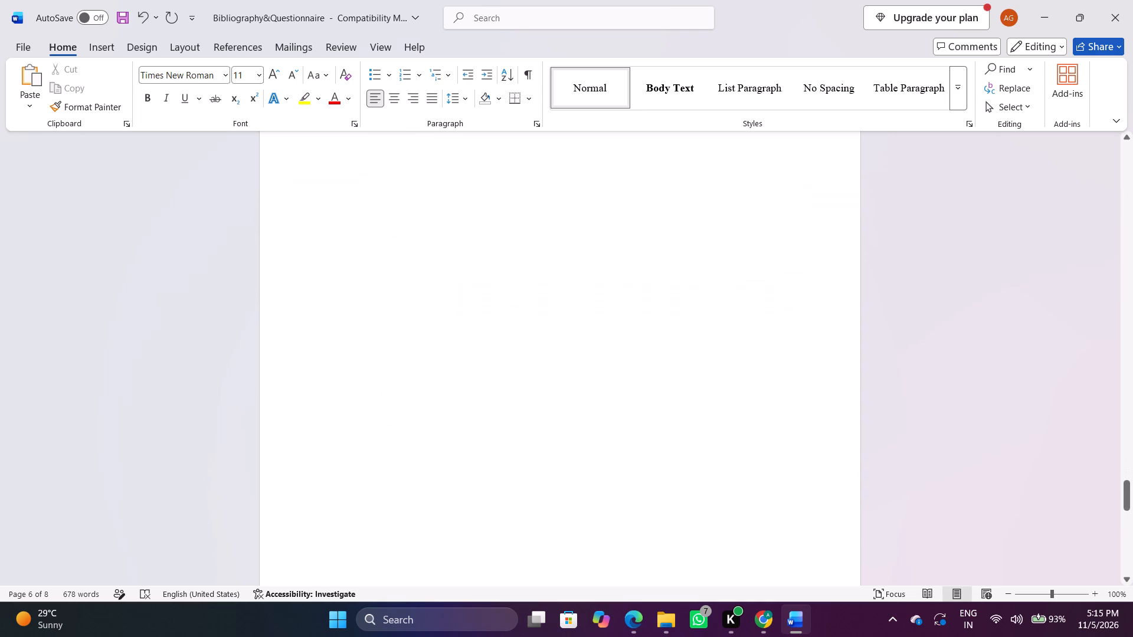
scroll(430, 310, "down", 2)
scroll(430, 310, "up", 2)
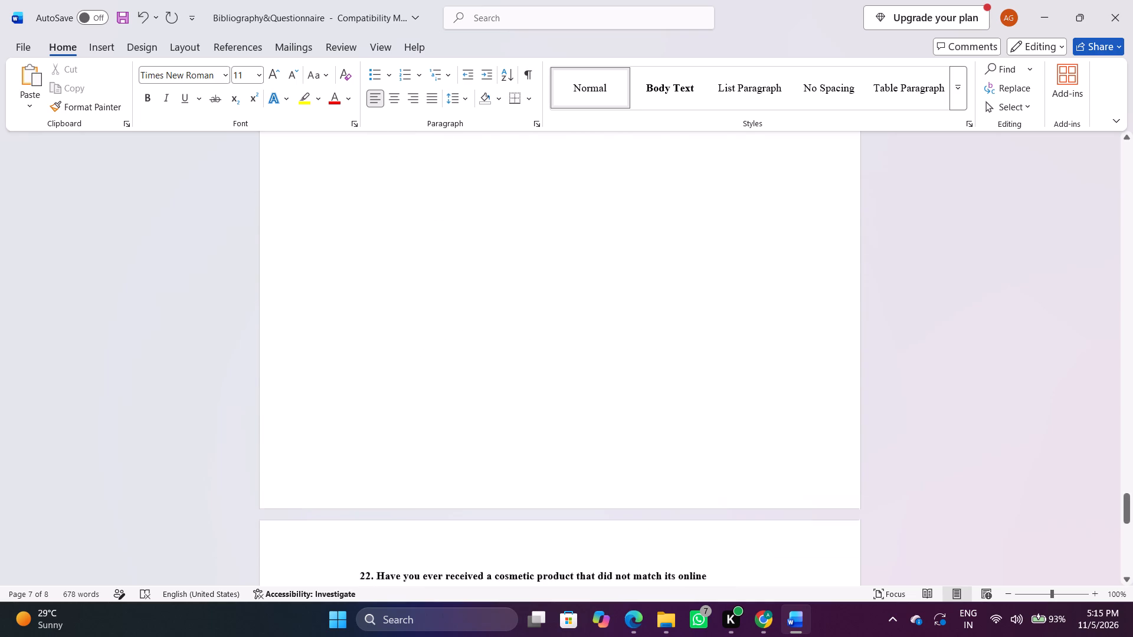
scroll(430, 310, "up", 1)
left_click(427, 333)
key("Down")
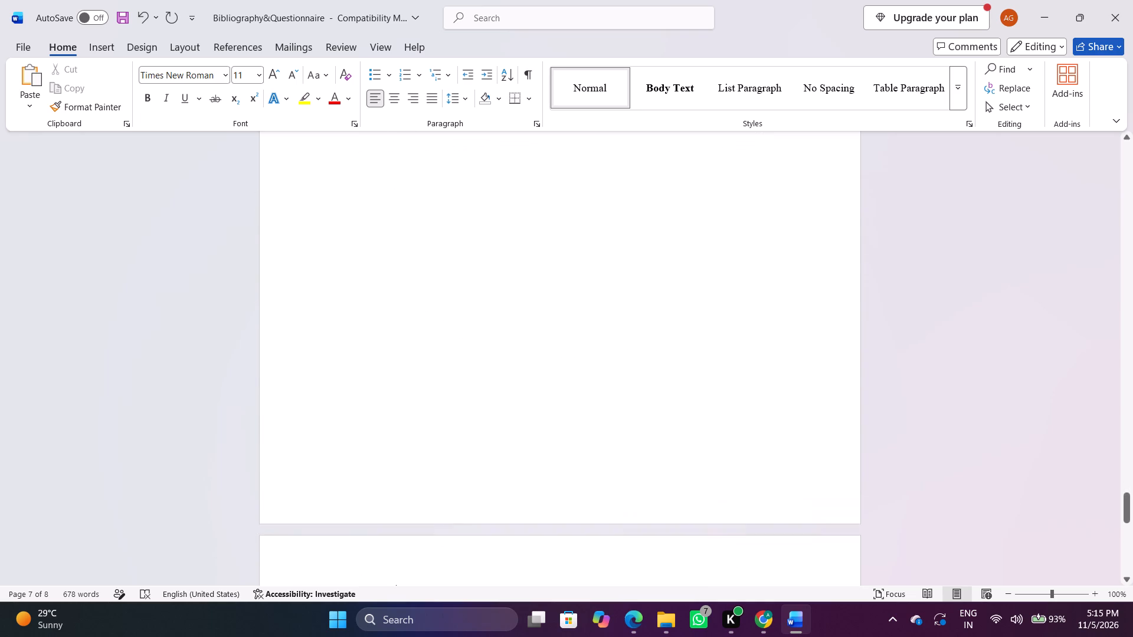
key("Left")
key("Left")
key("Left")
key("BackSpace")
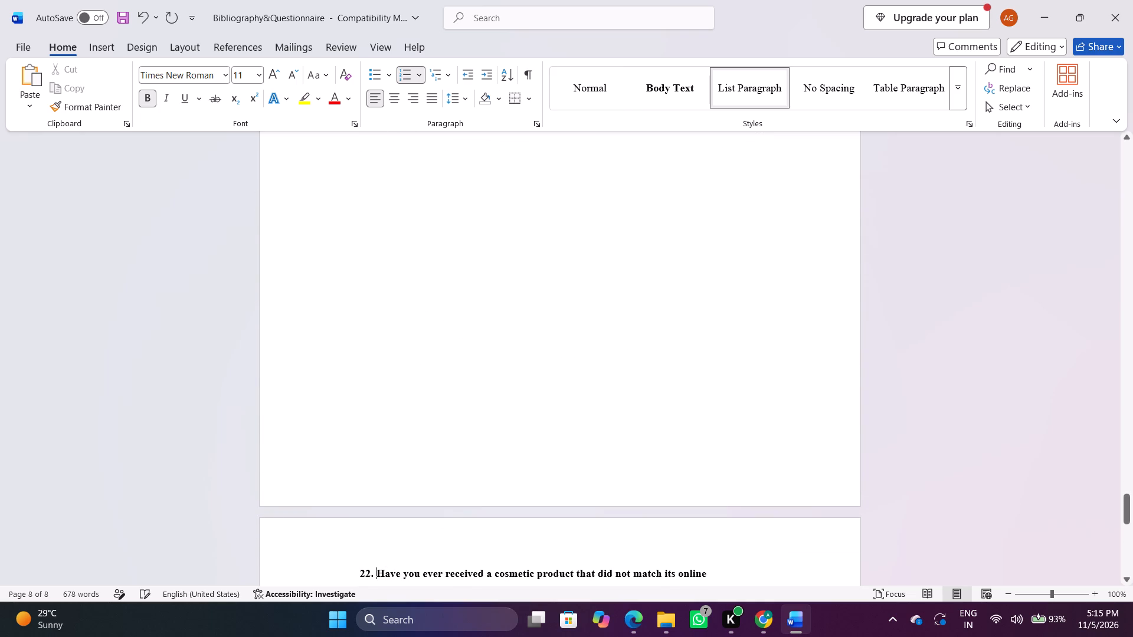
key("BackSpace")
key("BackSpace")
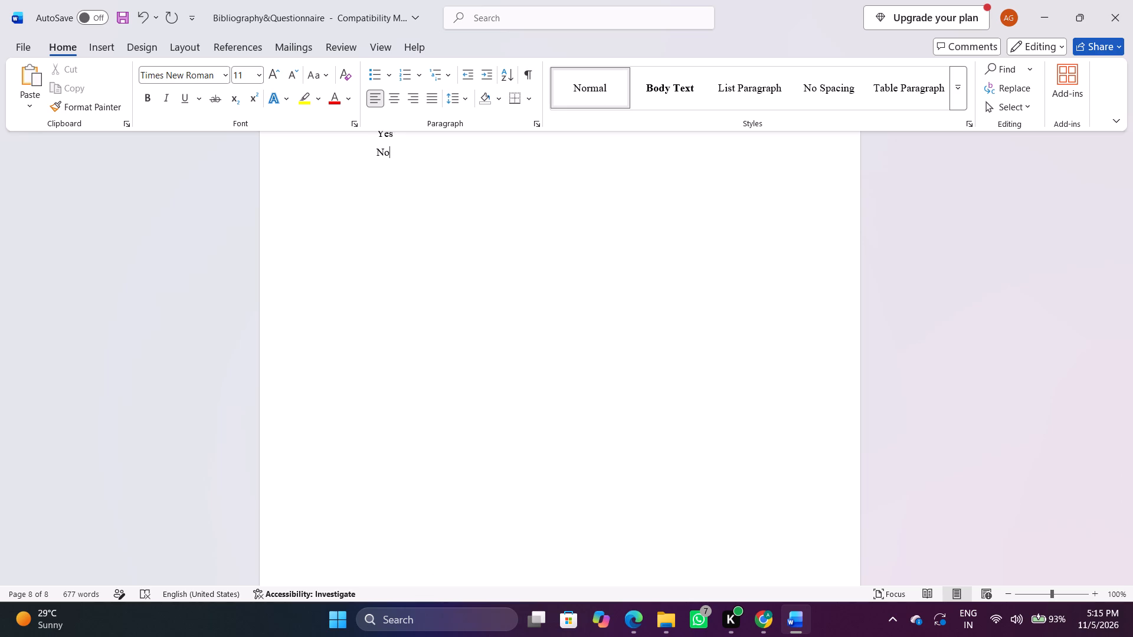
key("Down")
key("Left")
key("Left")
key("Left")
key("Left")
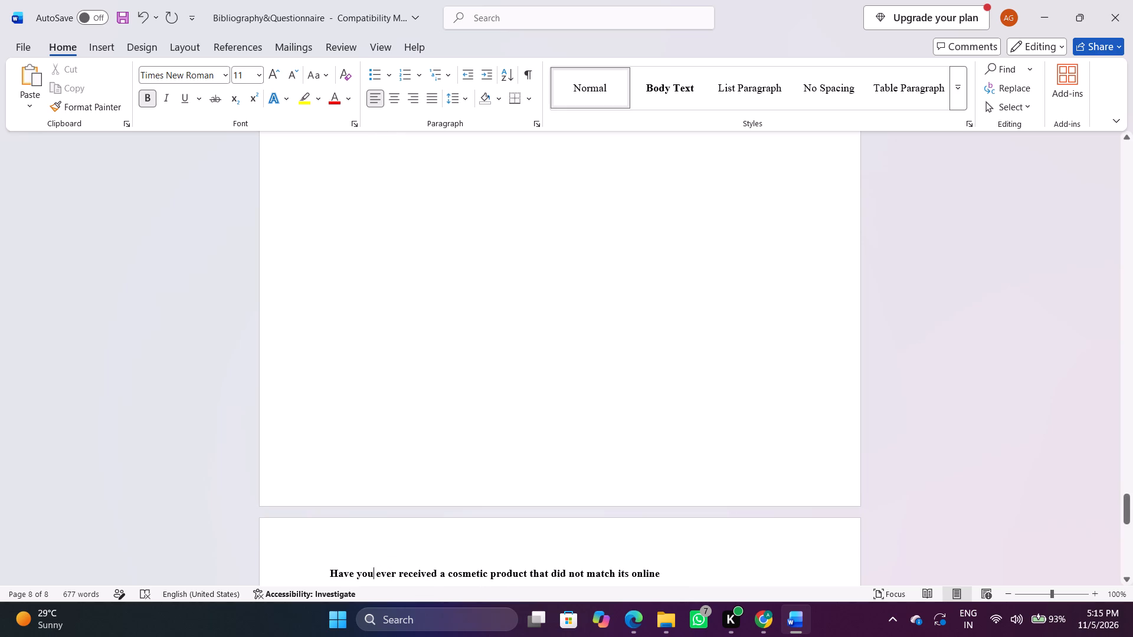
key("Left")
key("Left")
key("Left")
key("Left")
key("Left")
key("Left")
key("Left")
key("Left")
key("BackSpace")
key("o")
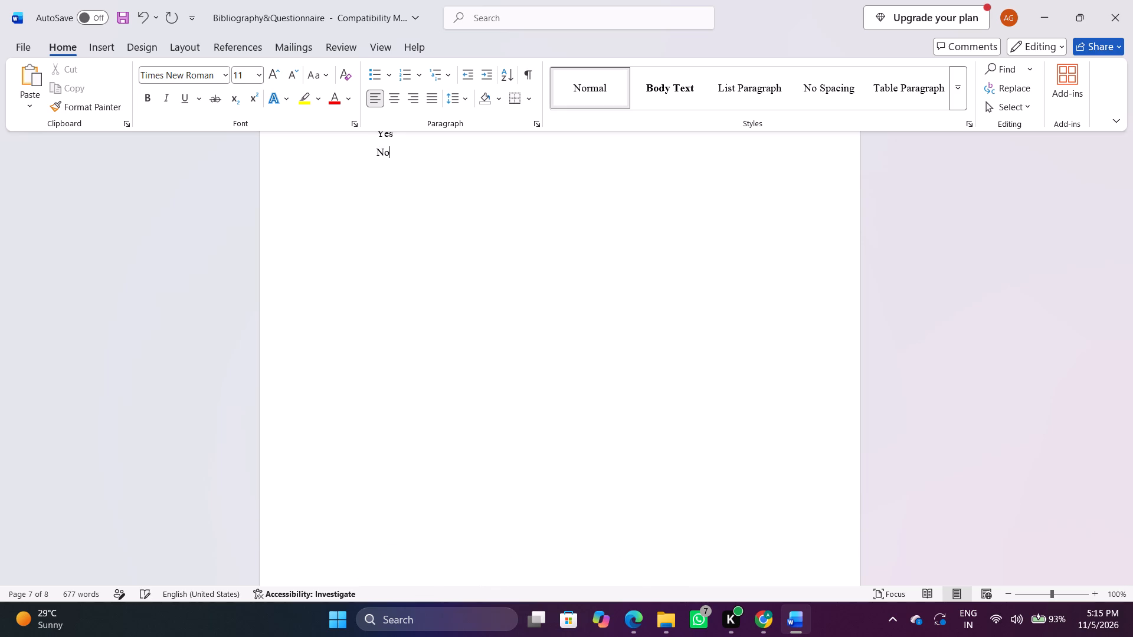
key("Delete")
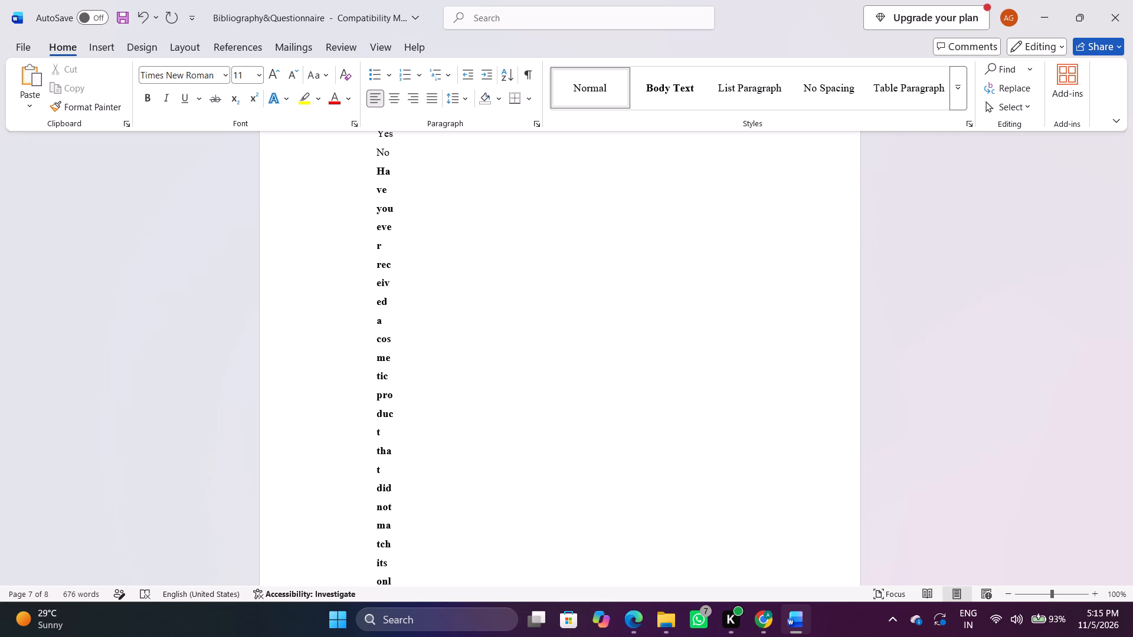
Undo the question 22 deletions and all earlier formatting changes, back to the document's last saved state.
key("ctrl+z")
key("ctrl+z")
key("ctrl+z")
key("ctrl+z")
key("ctrl+z")
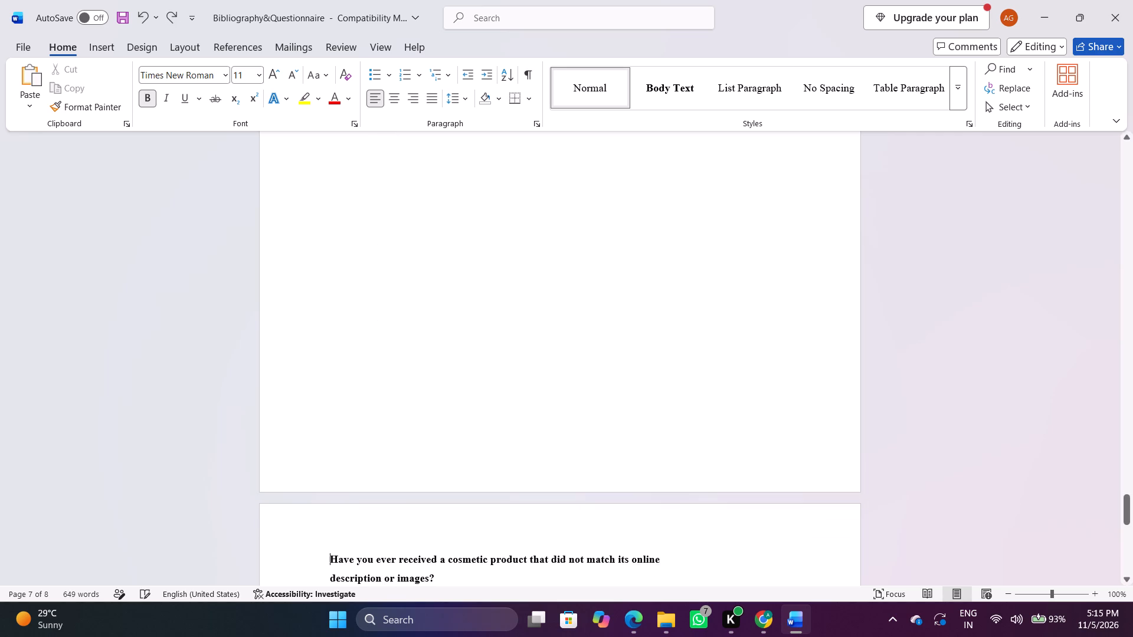
key("ctrl+z")
key("ctrl+z")
key("ctrl+z")
key("ctrl+z")
key("ctrl+z")
key("ctrl+z")
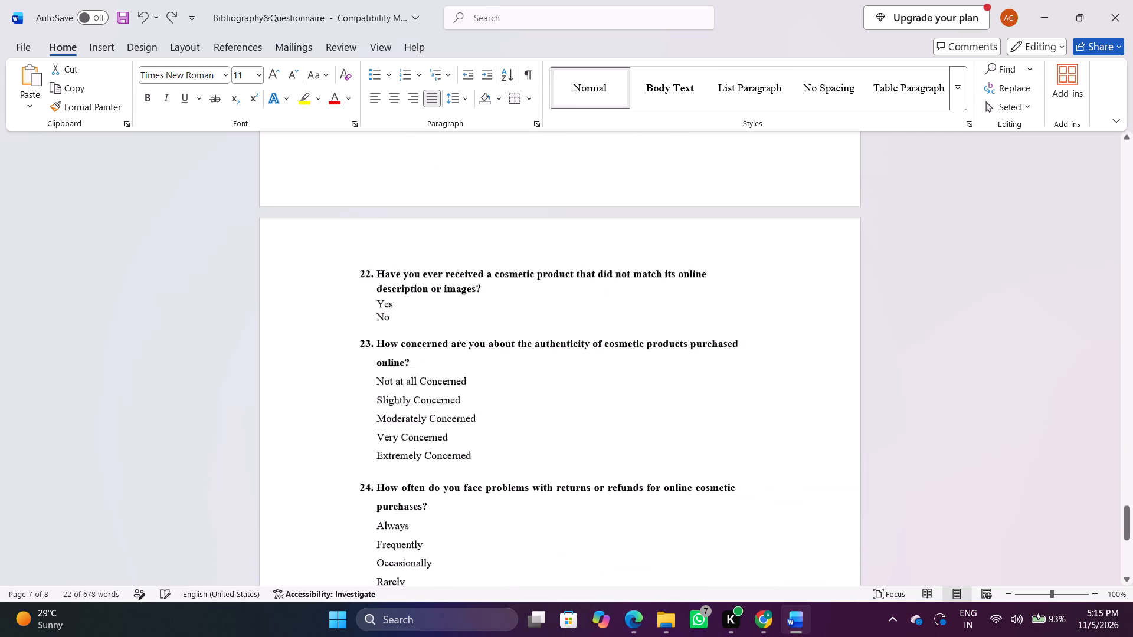
key("ctrl+z")
key("ctrl+z")
key("ctrl+z")
key("ctrl+z")
key("ctrl+z")
key("ctrl+z")
key("ctrl+z")
key("ctrl+z")
key("ctrl+z")
key("ctrl+z")
key("ctrl+z")
key("ctrl+z")
key("ctrl+z")
key("ctrl+z")
key("ctrl+z")
key("ctrl+z")
key("ctrl+z")
key("ctrl+z")
key("ctrl+z")
key("ctrl+z")
key("ctrl+z")
key("ctrl+z")
key("ctrl+z")
key("ctrl+z")
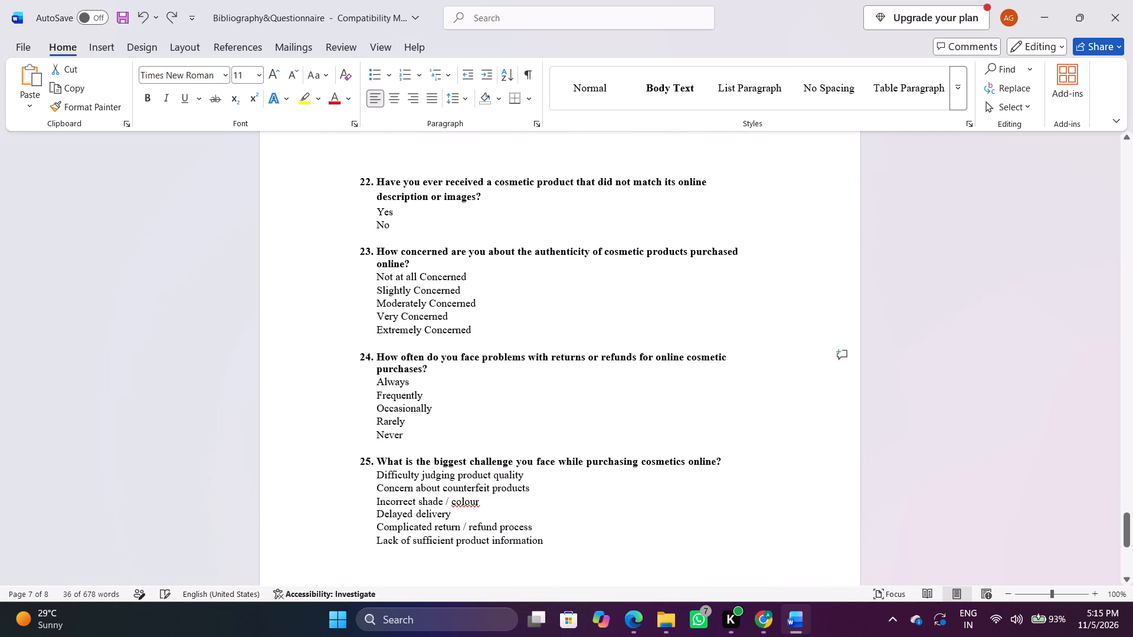
key("ctrl+z")
key("ctrl+z")
key("ctrl+z")
key("ctrl+z")
left_click(446, 432)
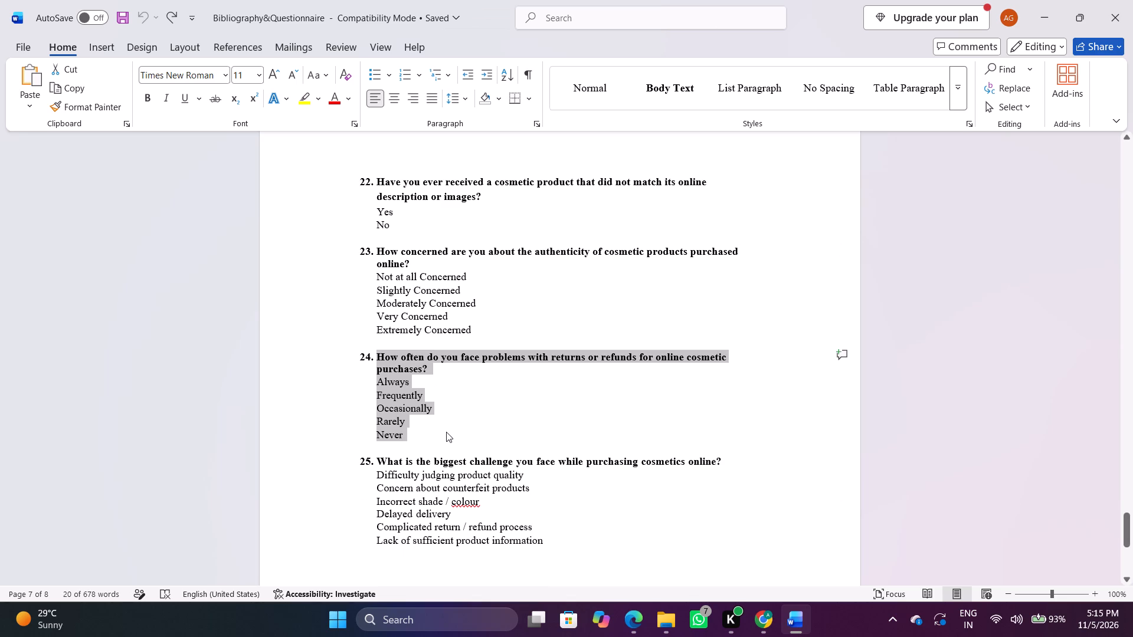
Set the line spacing of question 1, "What is your age group?", and its options "Under 18" to "Above 55" to 1.5.
scroll(446, 432, "up", 9)
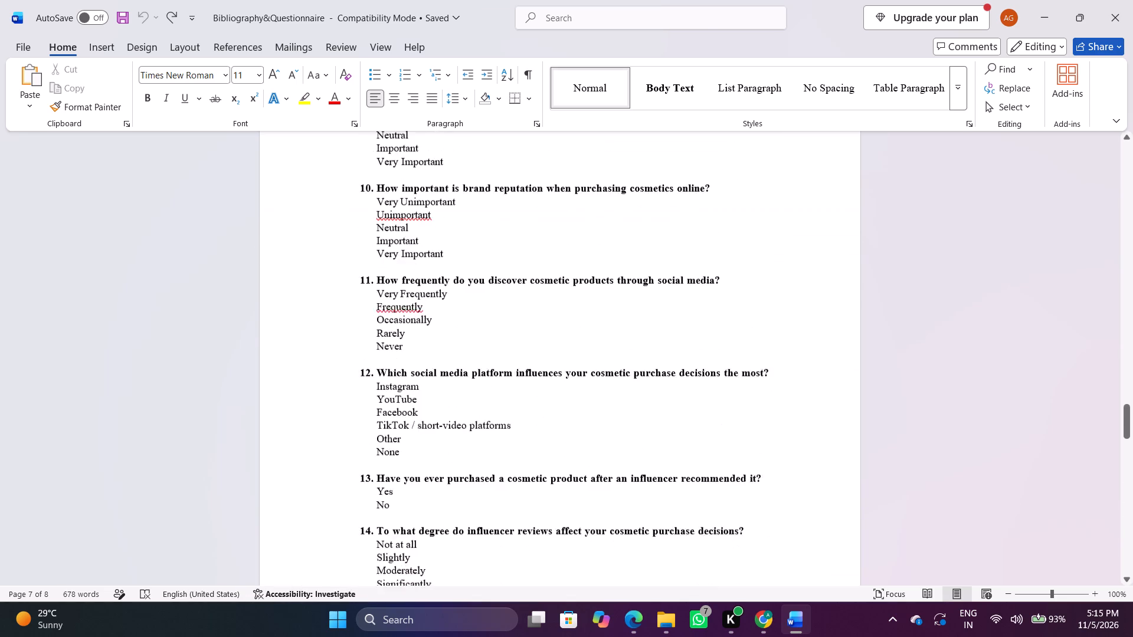
scroll(446, 432, "up", 6)
scroll(446, 432, "right", 1)
scroll(446, 432, "up", 1)
scroll(446, 432, "down", 3)
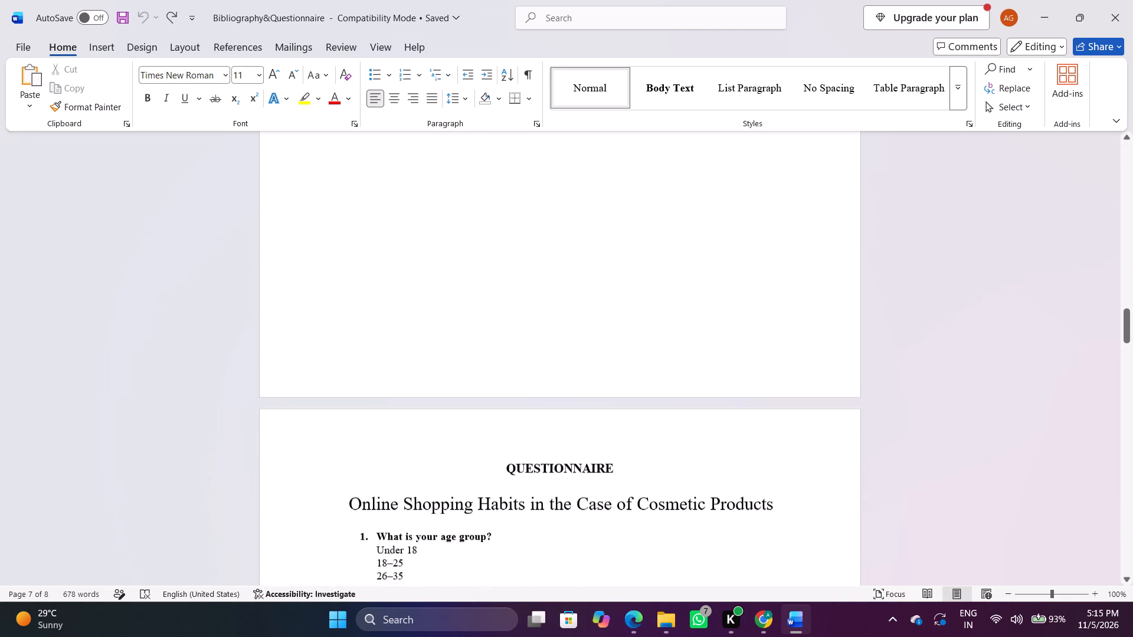
scroll(446, 432, "down", 3)
scroll(446, 432, "right", 1)
scroll(446, 432, "up", 2)
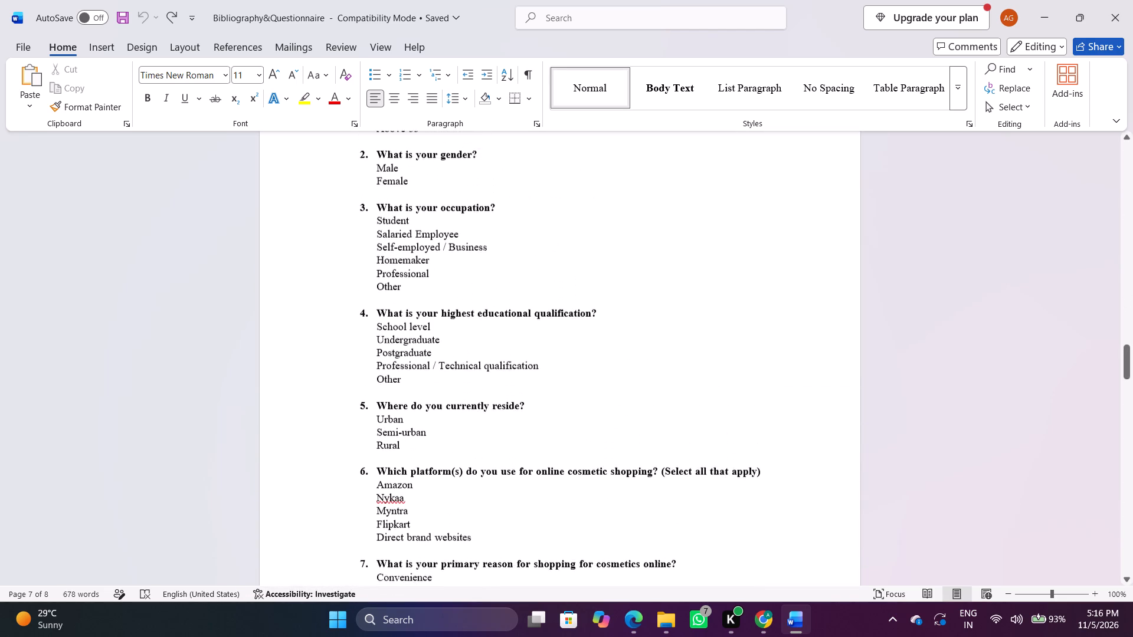
scroll(446, 432, "up", 3)
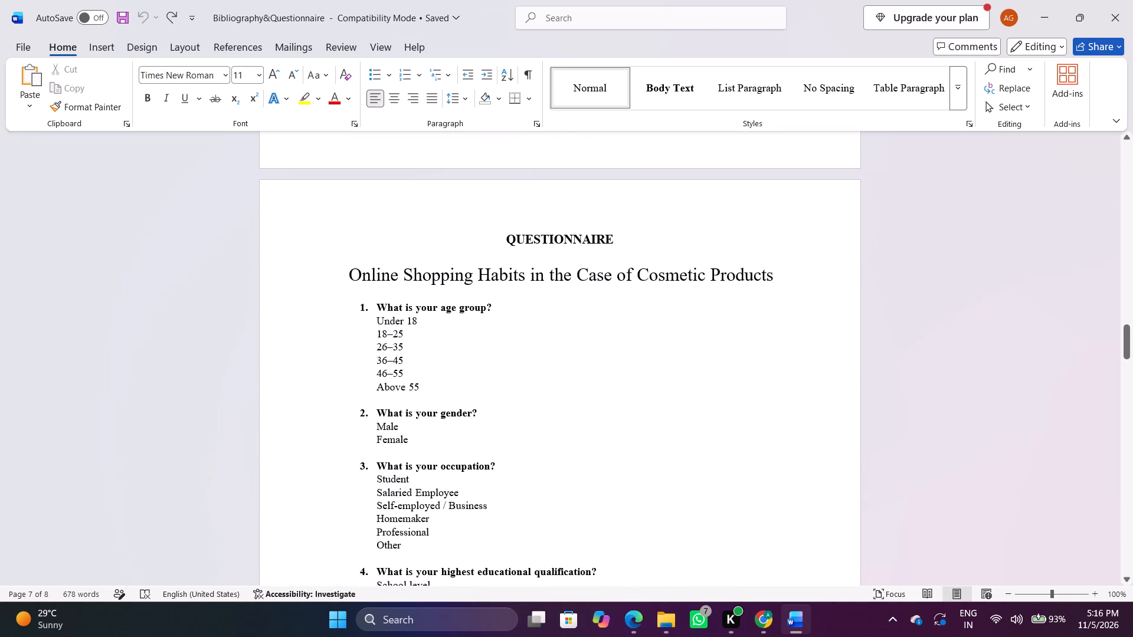
left_click_drag(378, 310, 427, 385)
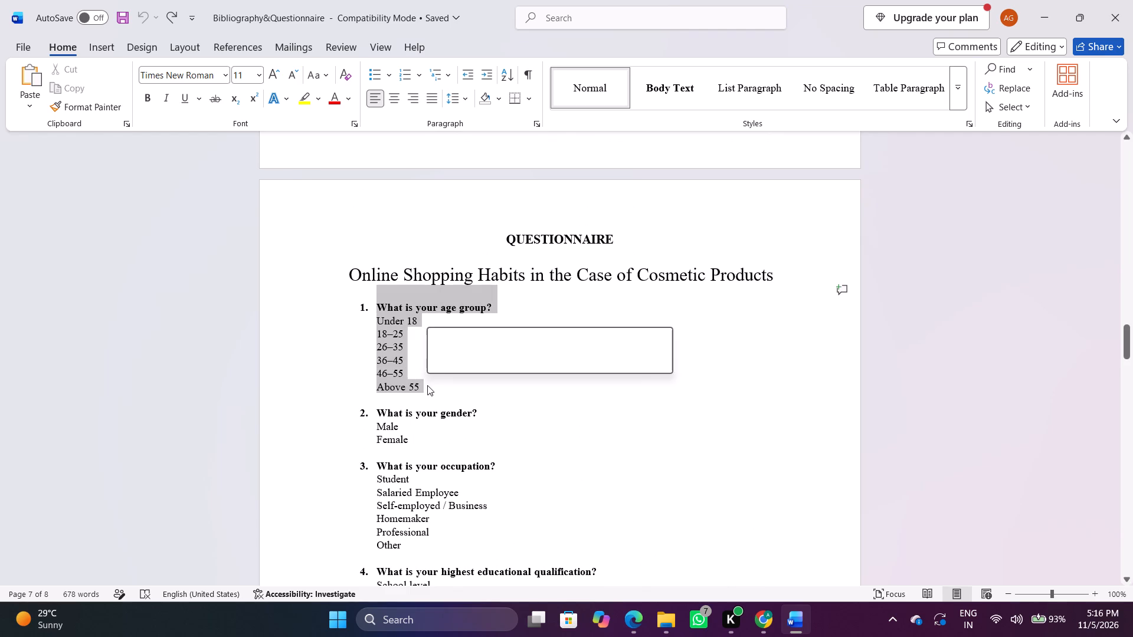
left_click(452, 101)
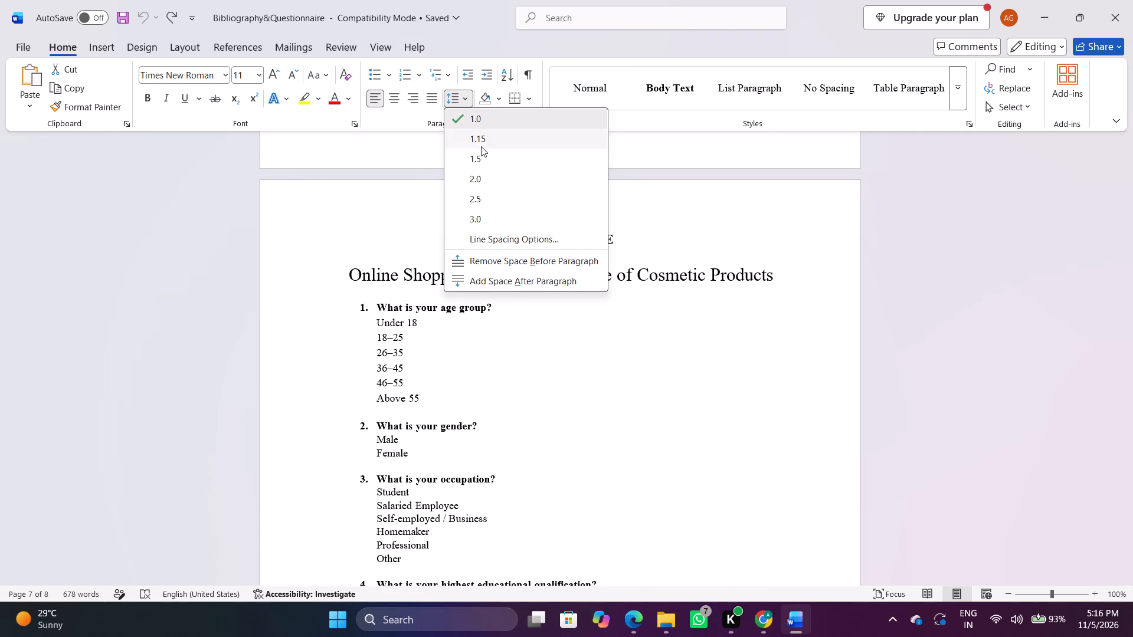
left_click(479, 153)
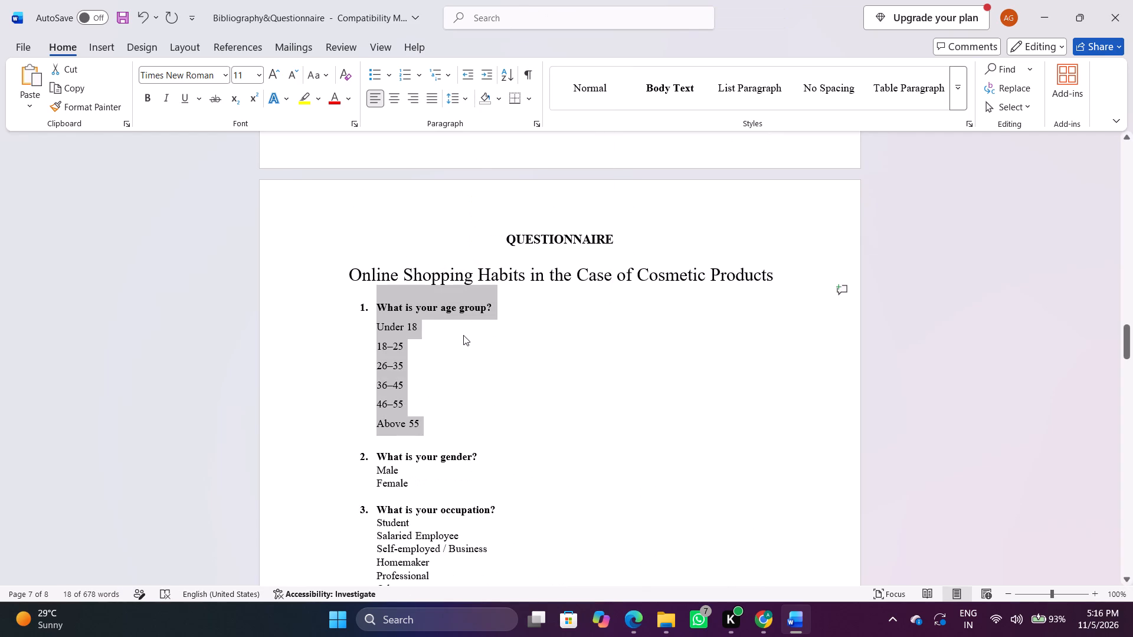
left_click(463, 335)
Set the line spacing of question 2, "What is your gender?", and its Male/Female options to 1.5.
scroll(396, 460, "down", 1)
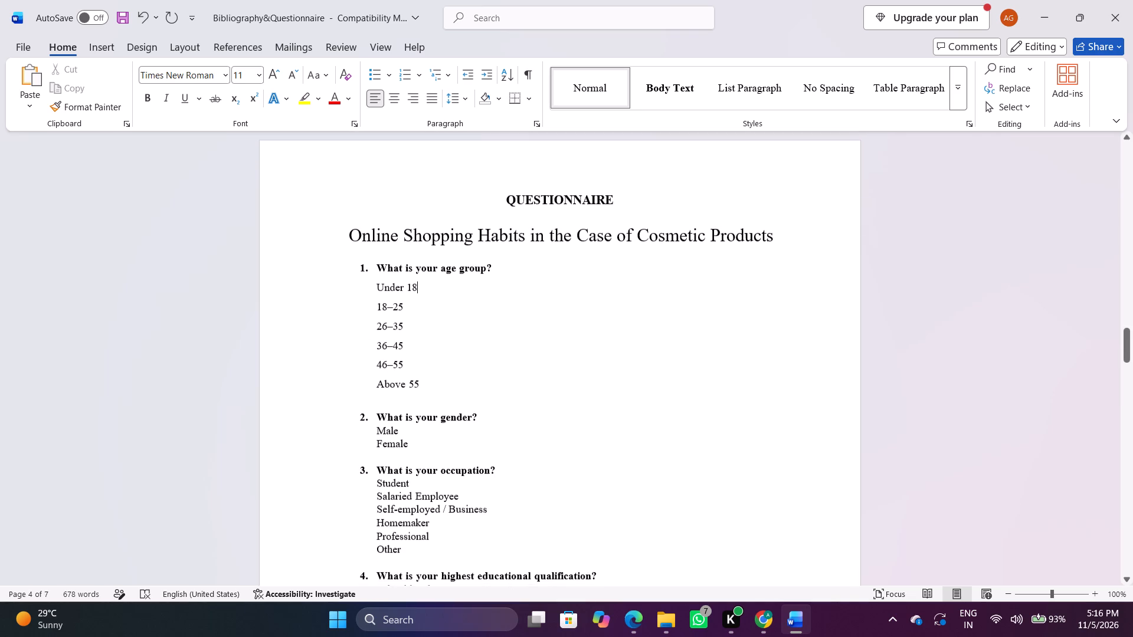
left_click_drag(372, 412, 432, 480)
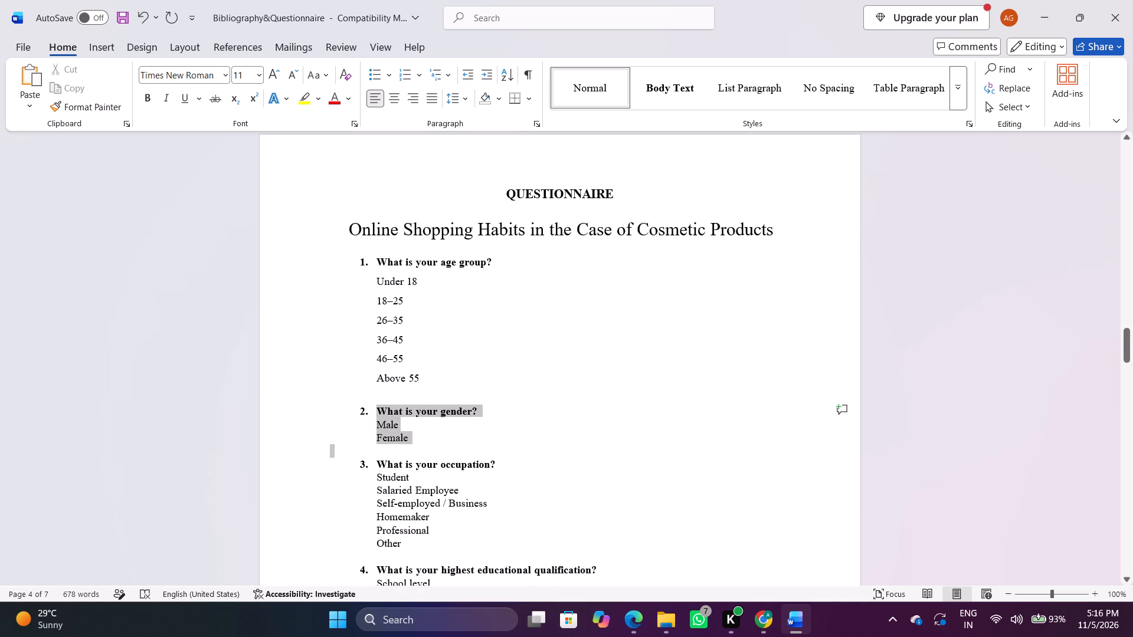
left_click_drag(432, 480, 421, 438)
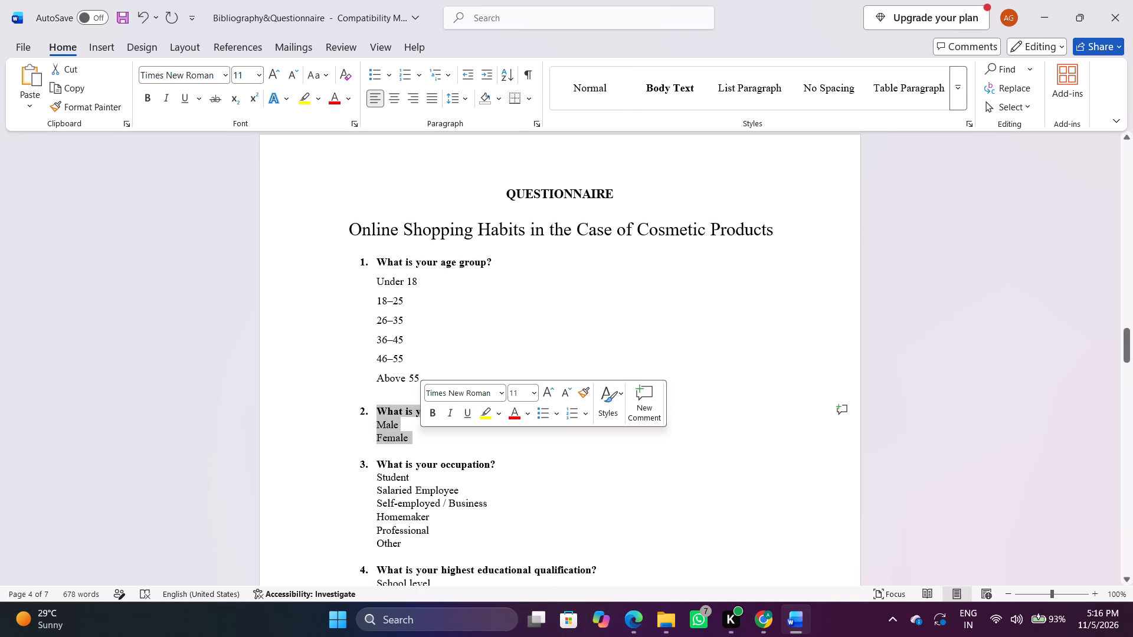
left_click(461, 92)
left_click(476, 156)
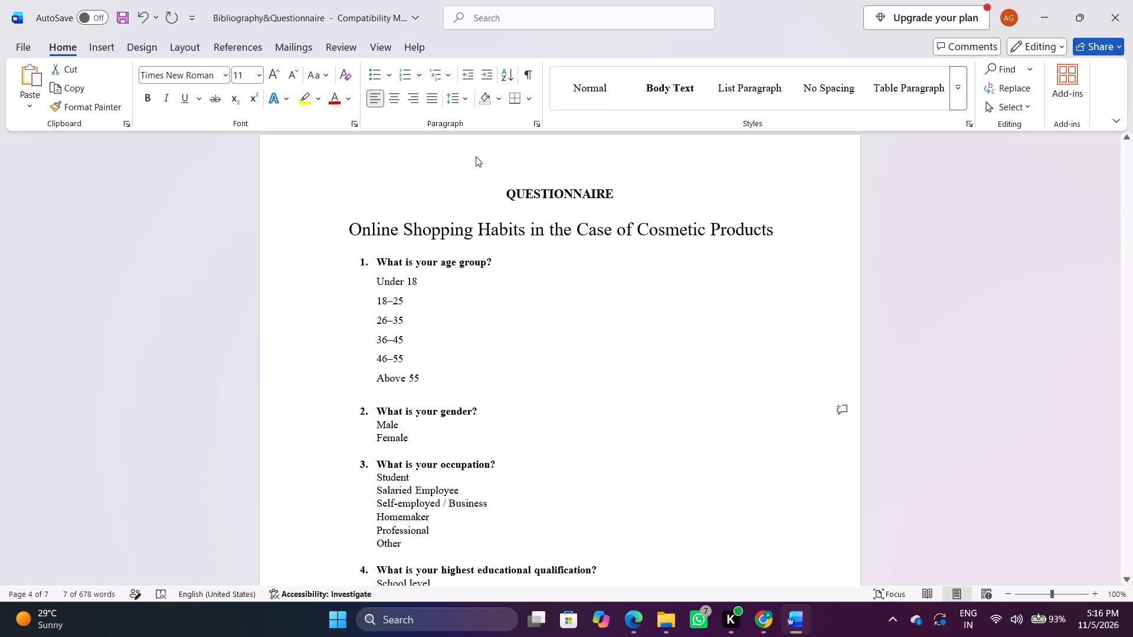
left_click(490, 354)
Delete the page gap after question 7's last option, "Product reviews / ratings", so question 8 follows directly beneath it.
scroll(490, 354, "down", 1)
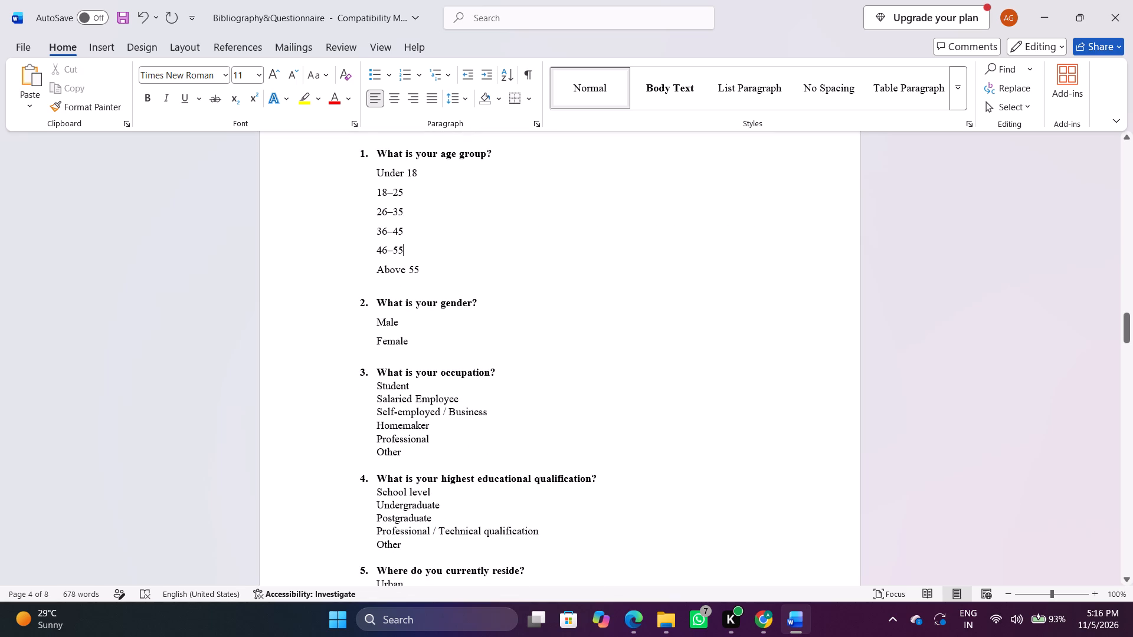
scroll(443, 398, "down", 7)
scroll(443, 398, "up", 1)
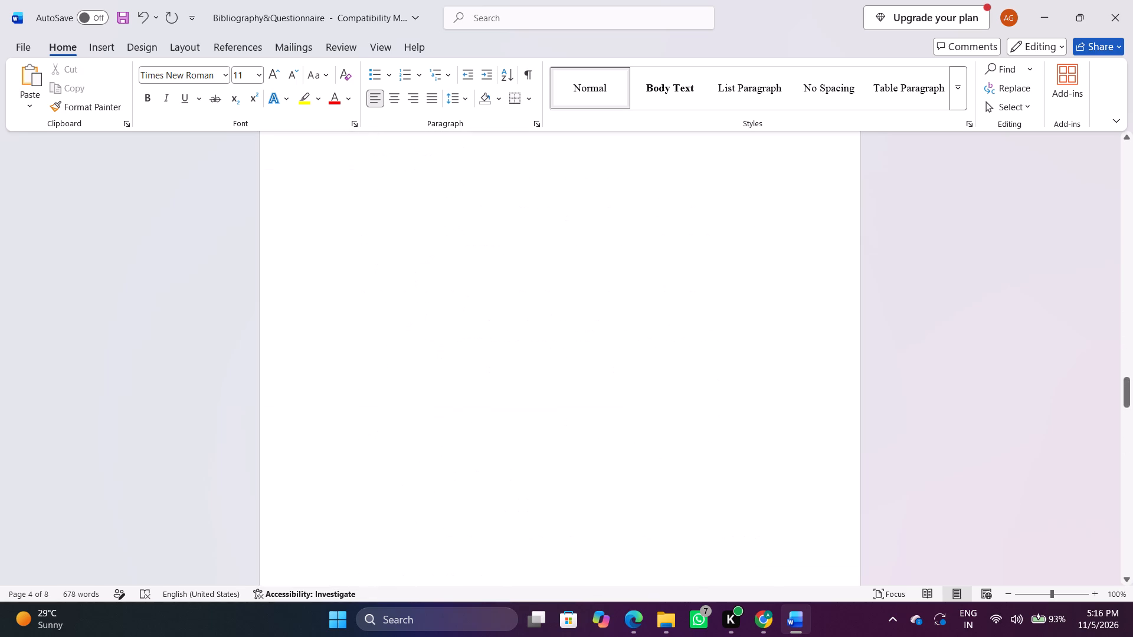
scroll(443, 398, "up", 2)
left_click(443, 398)
scroll(443, 398, "up", 1)
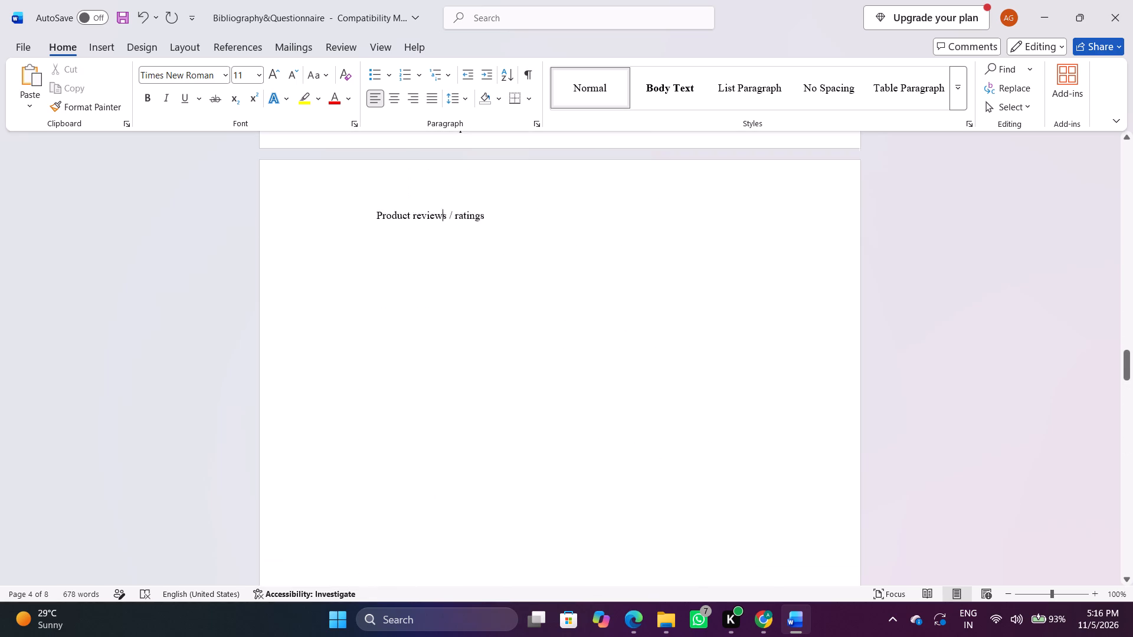
scroll(443, 398, "up", 1)
scroll(443, 398, "down", 3)
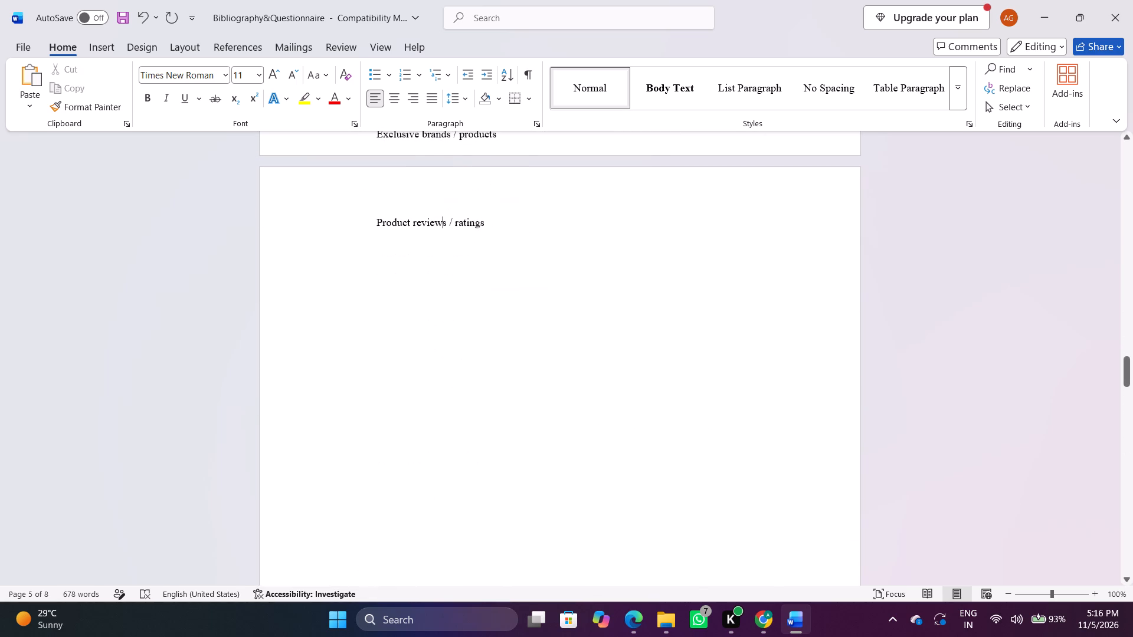
left_click(443, 398)
left_click(508, 377)
key("Delete")
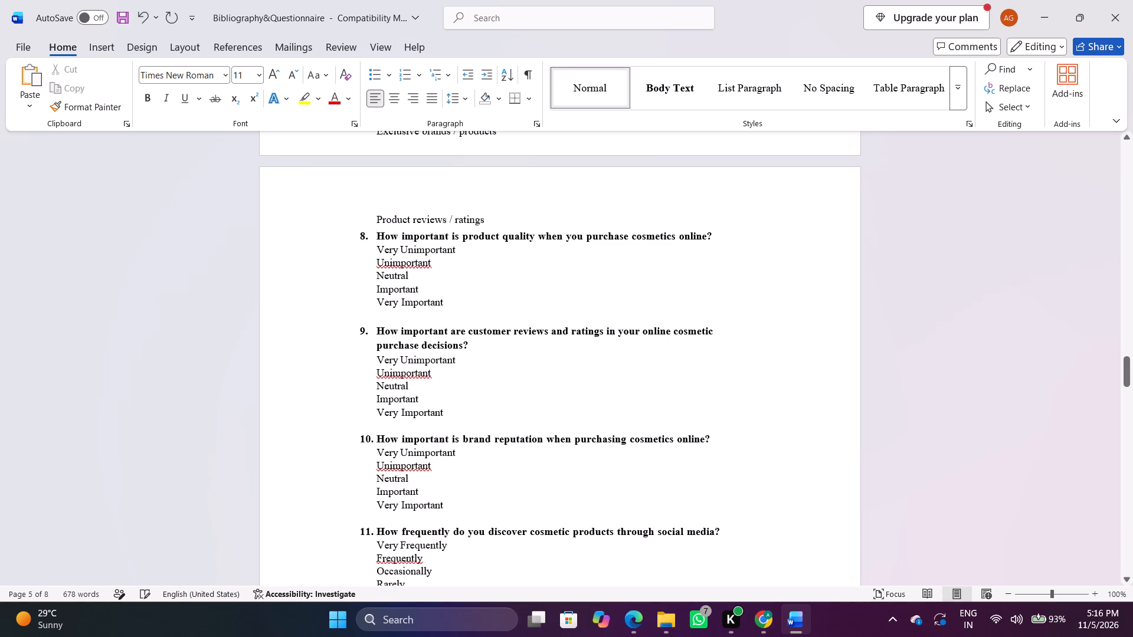
Set the line spacing of question 3, "What is your occupation?", and its options "Student" to "Other" to 1.5.
scroll(508, 377, "up", 4)
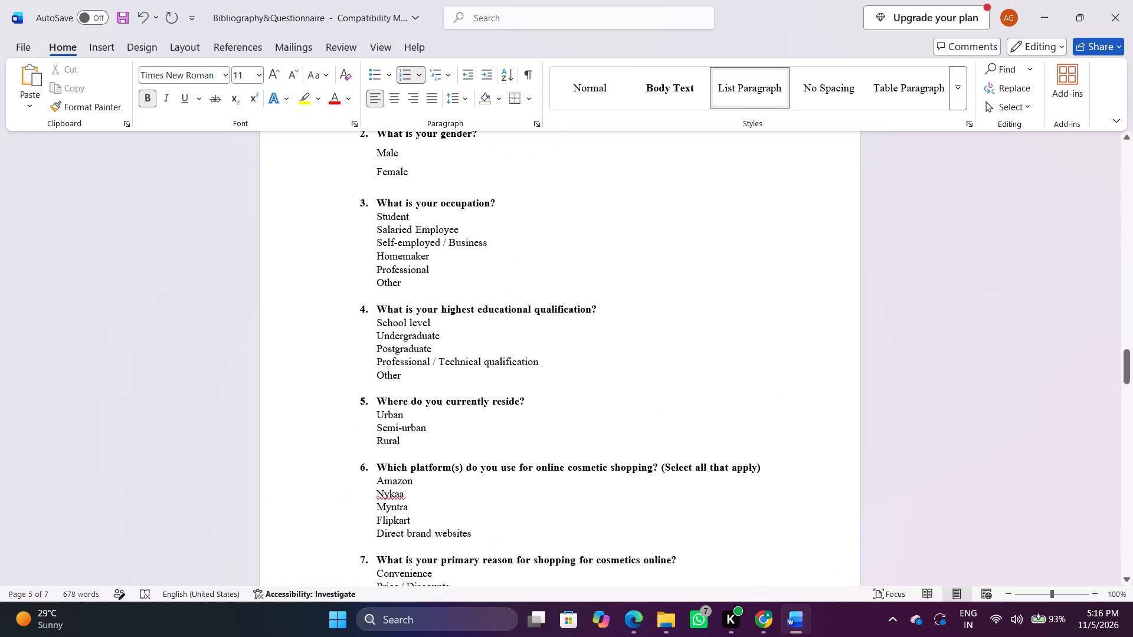
scroll(508, 377, "up", 2)
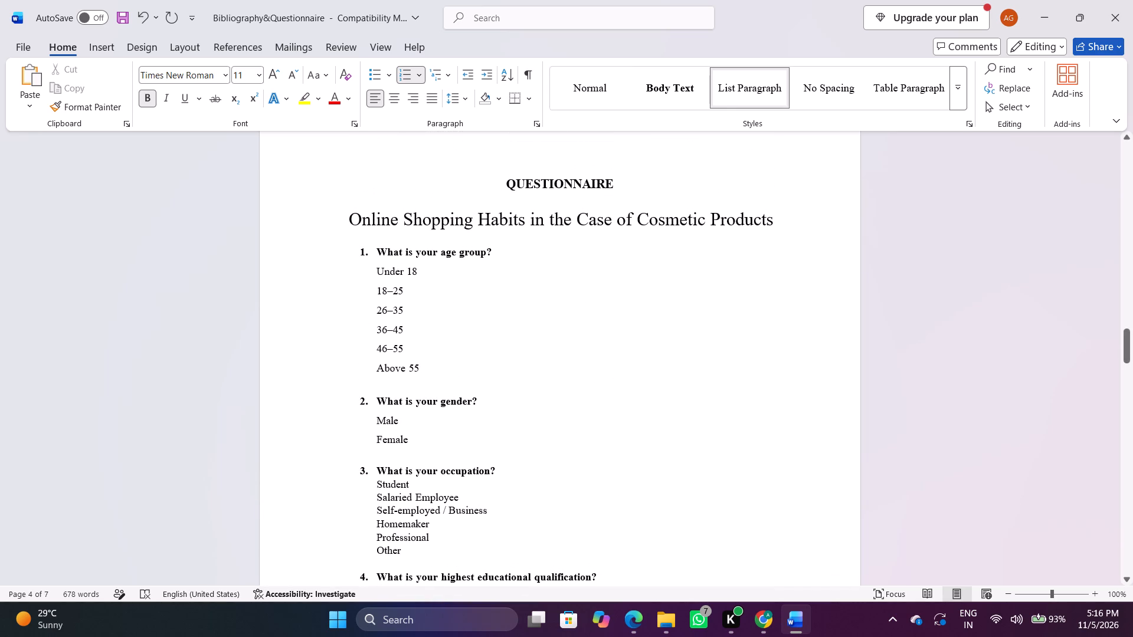
left_click(374, 471)
left_click_drag(417, 551, 390, 499)
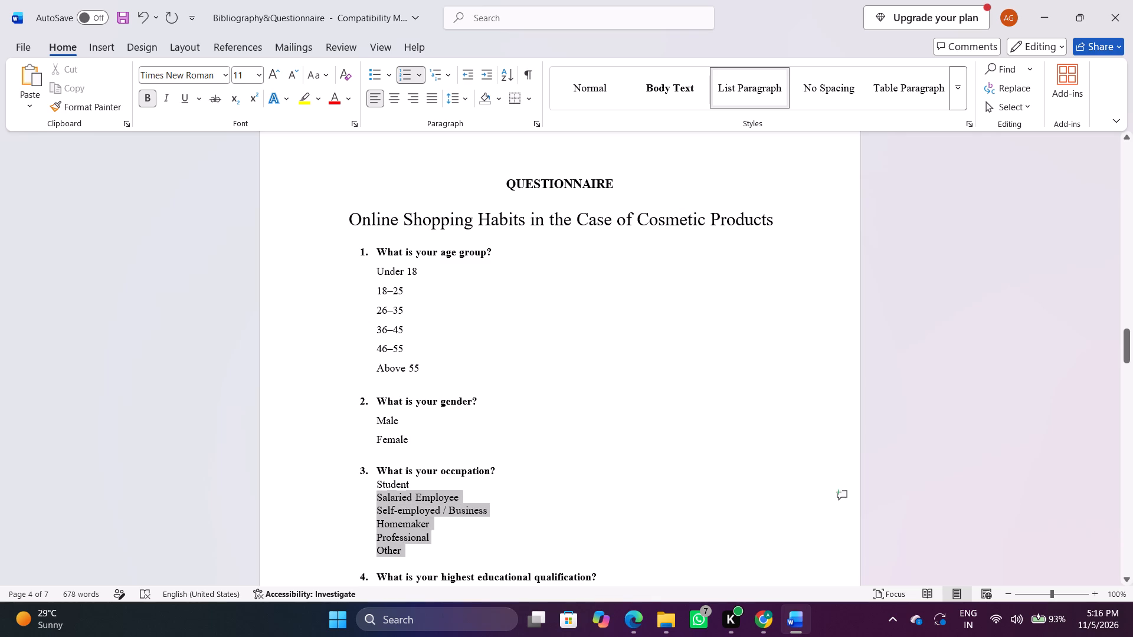
left_click_drag(390, 499, 377, 476)
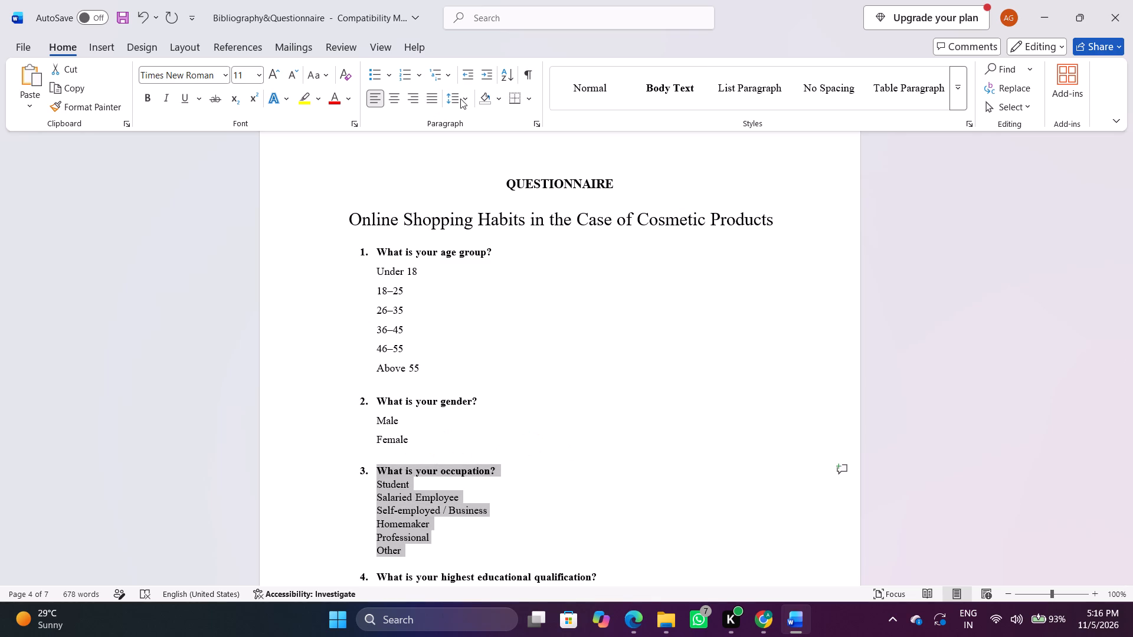
left_click(460, 98)
left_click(462, 156)
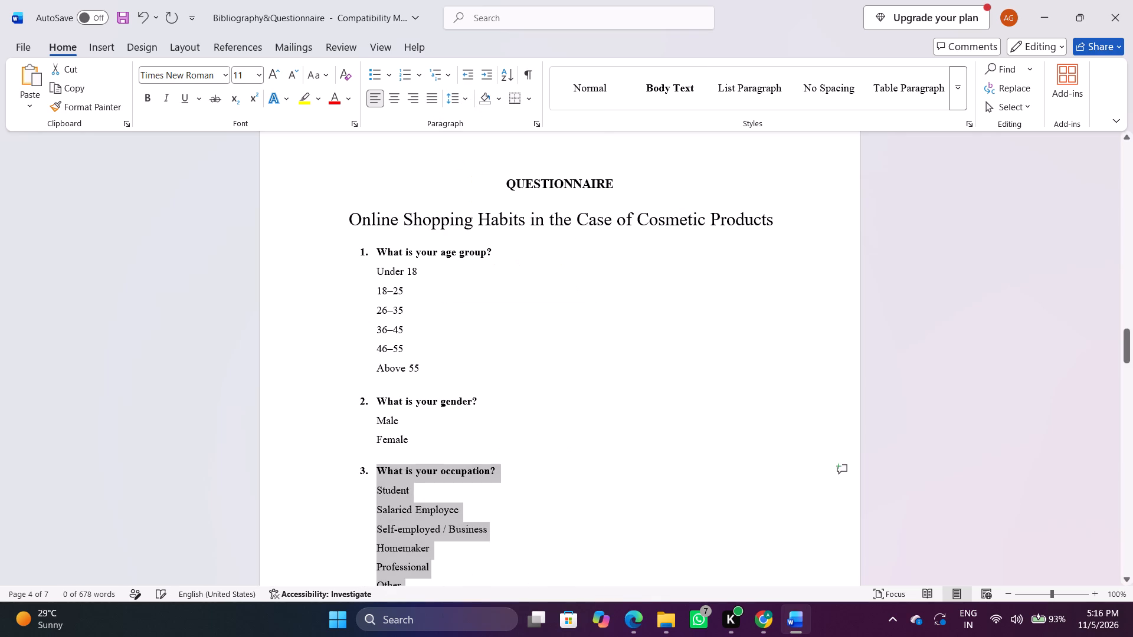
Set the line spacing of question 4, "What is your highest educational qualification?", and its options "School level" to "Other" to 1.5.
scroll(457, 340, "down", 2)
left_click_drag(431, 319, 390, 277)
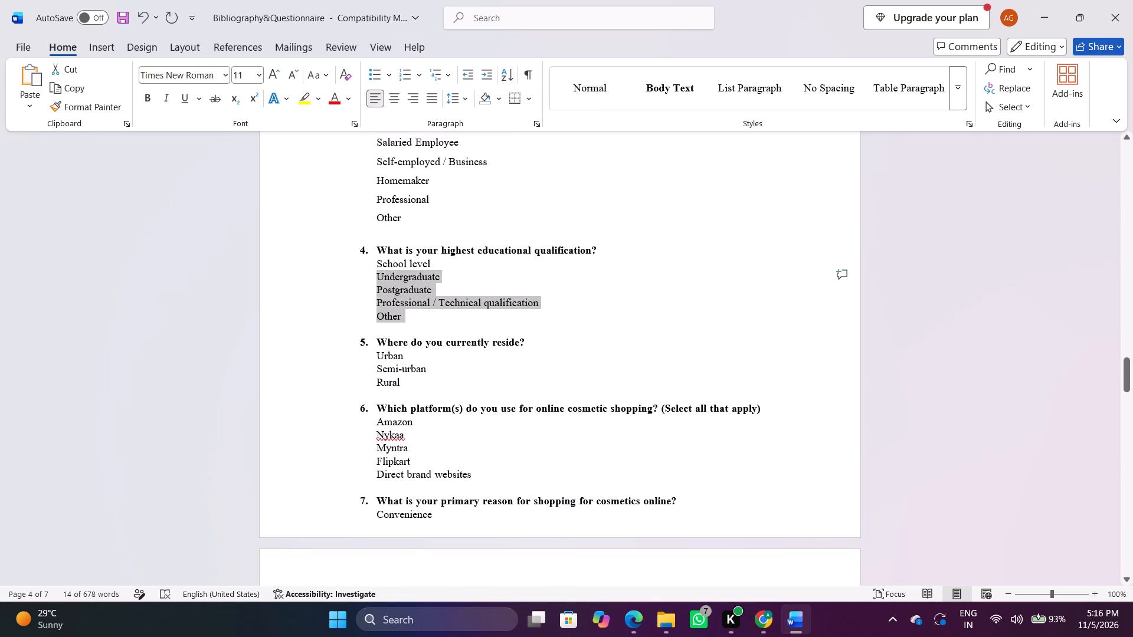
left_click_drag(390, 277, 377, 254)
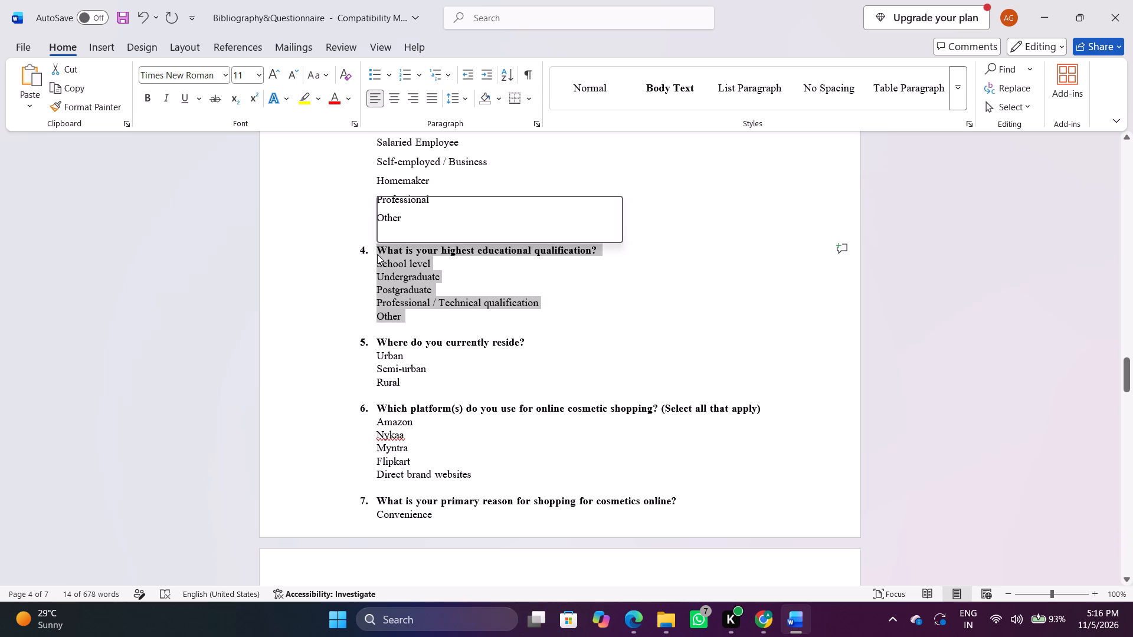
left_click(450, 97)
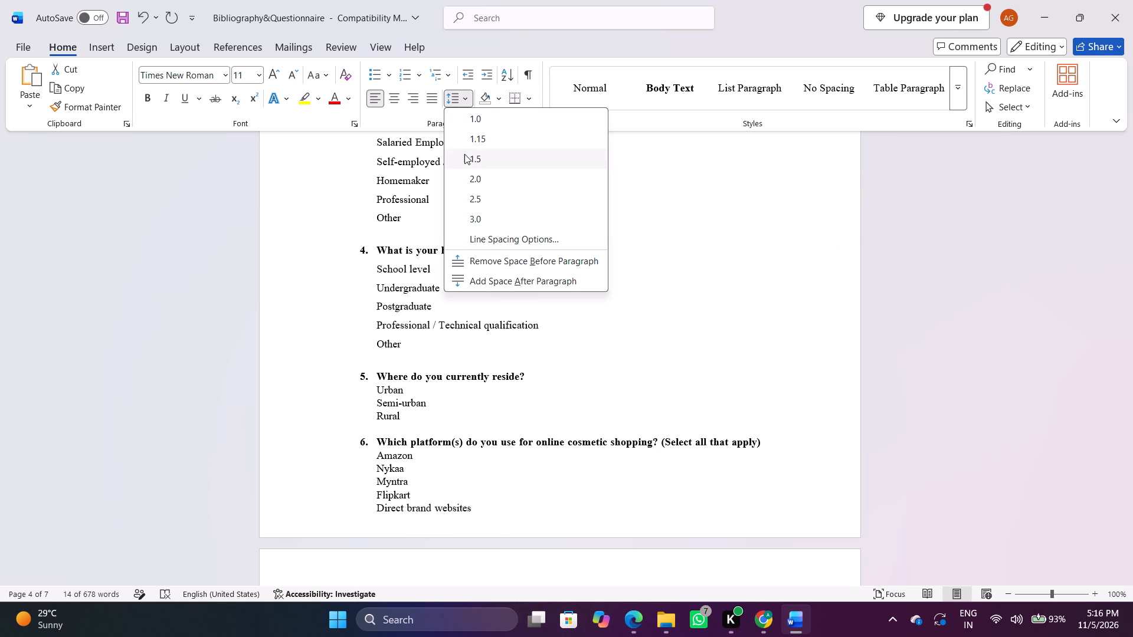
left_click(464, 155)
Set the line spacing of question 5, "Where do you currently reside?", and its Urban, Semi-urban and Rural options to 1.5.
left_click_drag(415, 420, 405, 410)
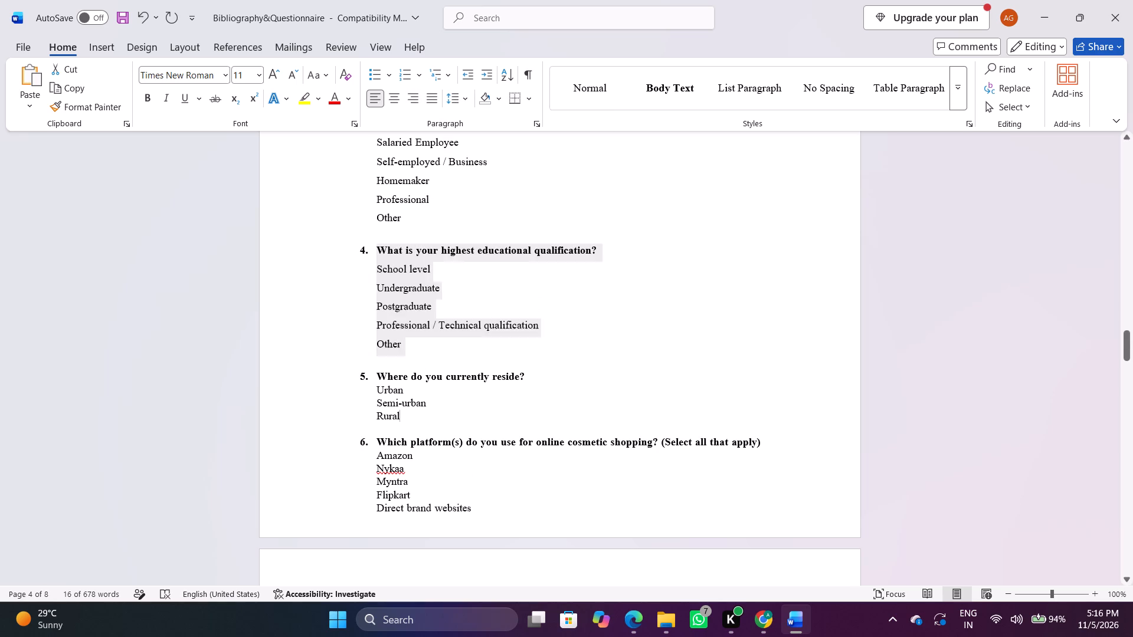
left_click_drag(405, 410, 381, 377)
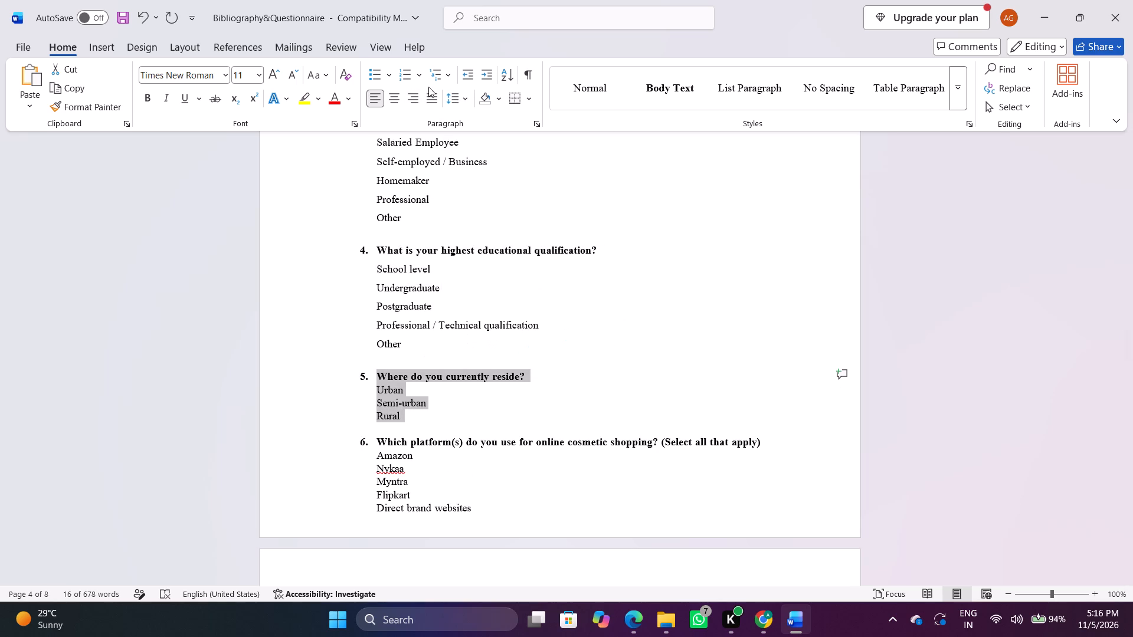
left_click(450, 97)
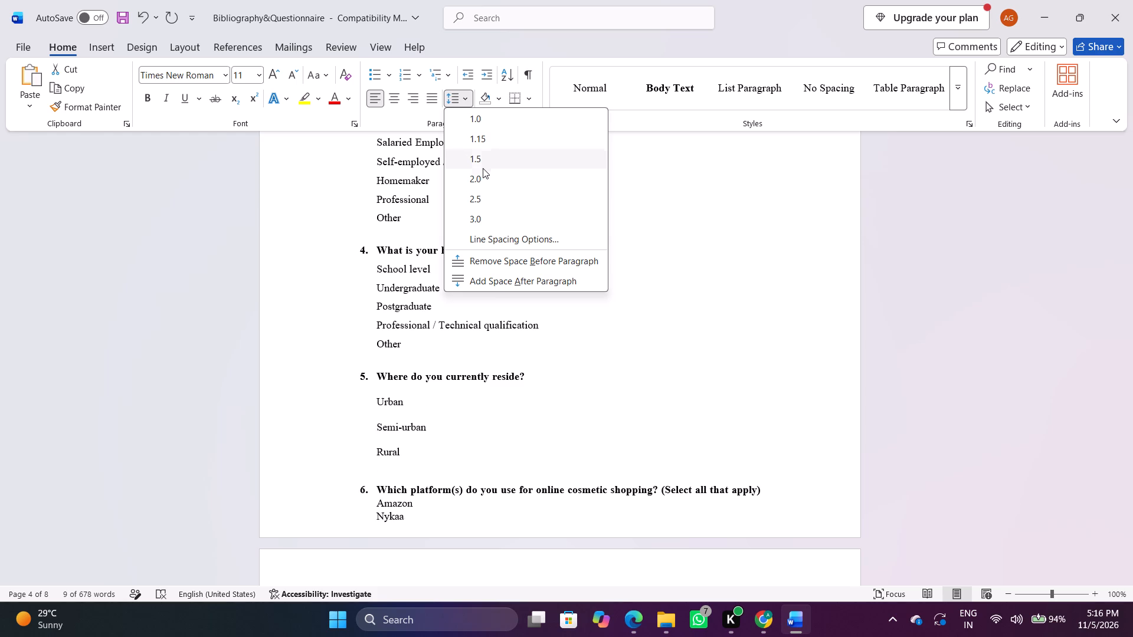
left_click(482, 165)
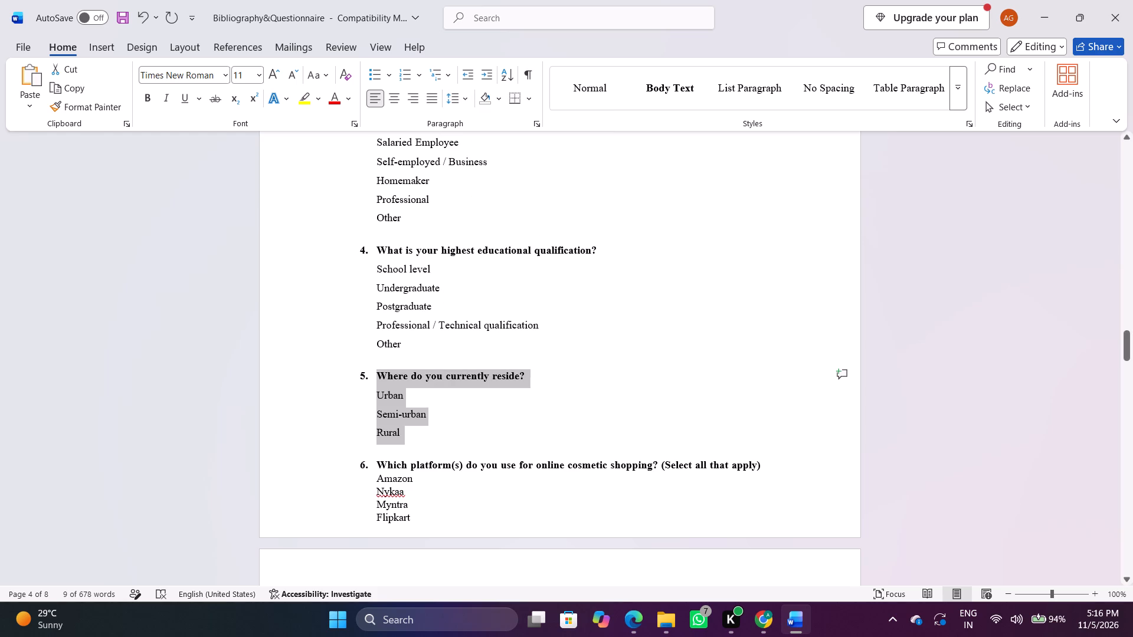
Set the line spacing of question 6 about online cosmetic shopping platforms and its options "Amazon" to "Direct brand websites" to 1.5.
left_click_drag(413, 515, 377, 465)
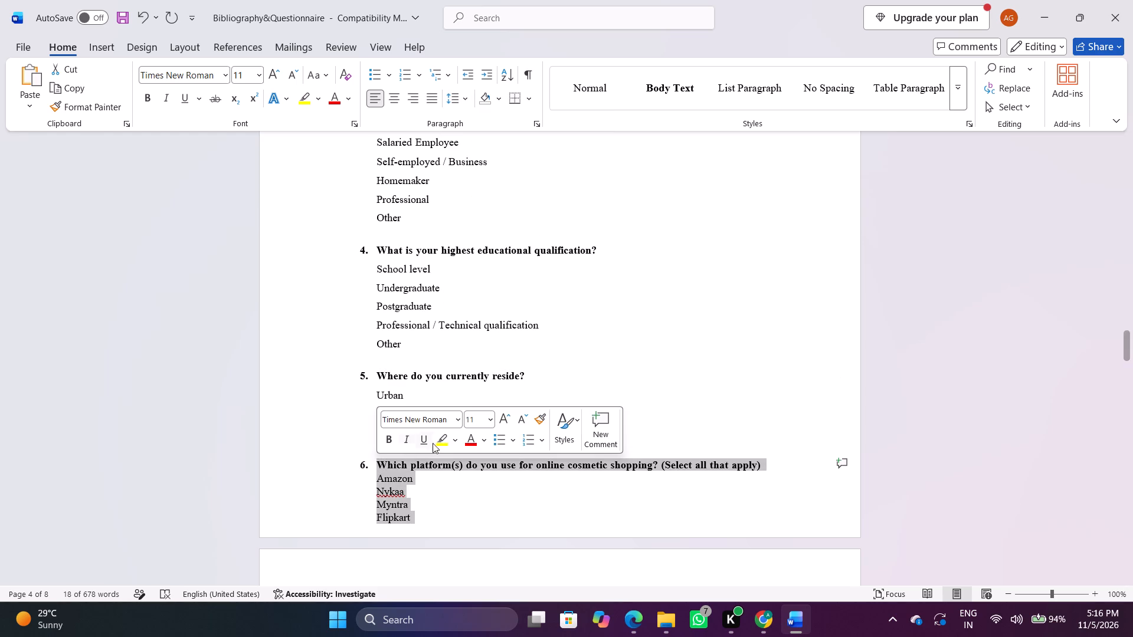
left_click(462, 101)
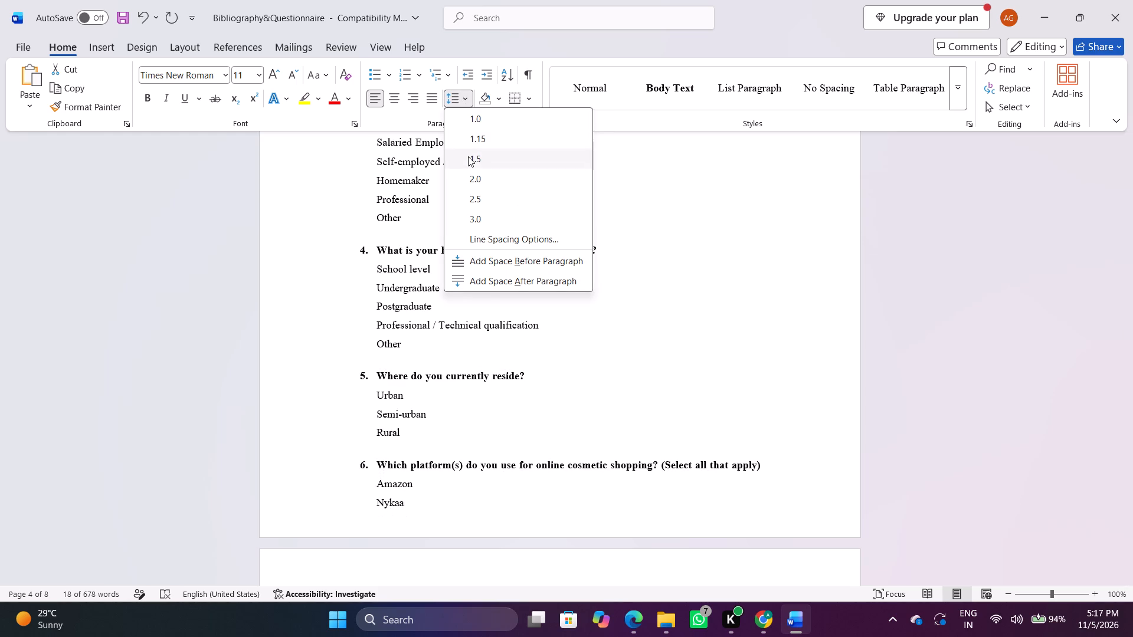
left_click(468, 156)
scroll(454, 363, "down", 1)
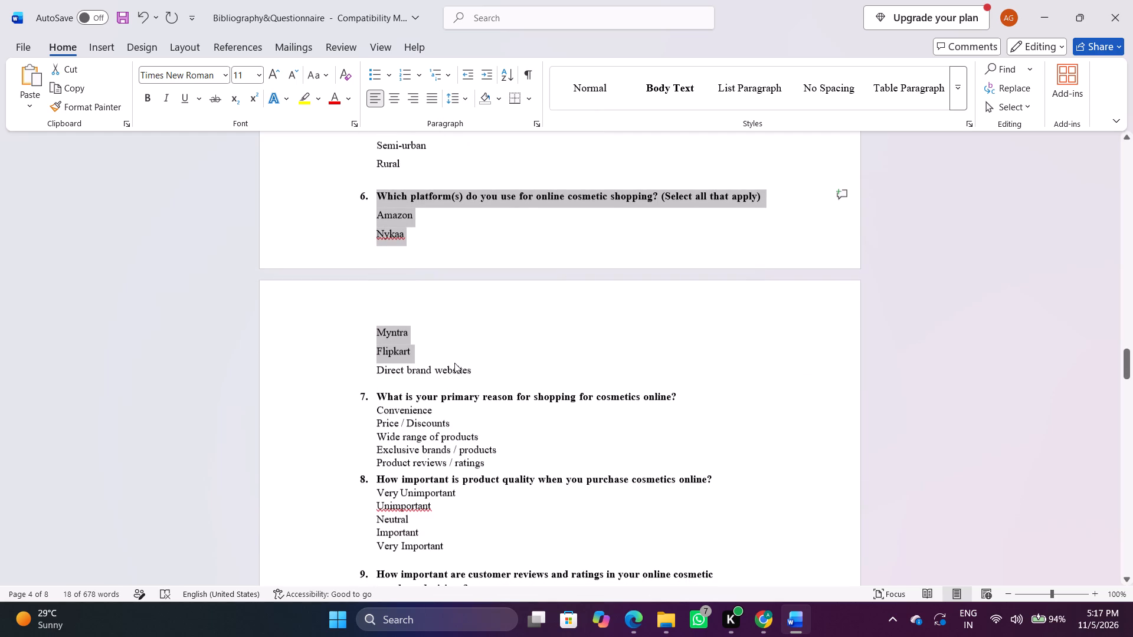
left_click(467, 368)
left_click_drag(479, 370, 401, 365)
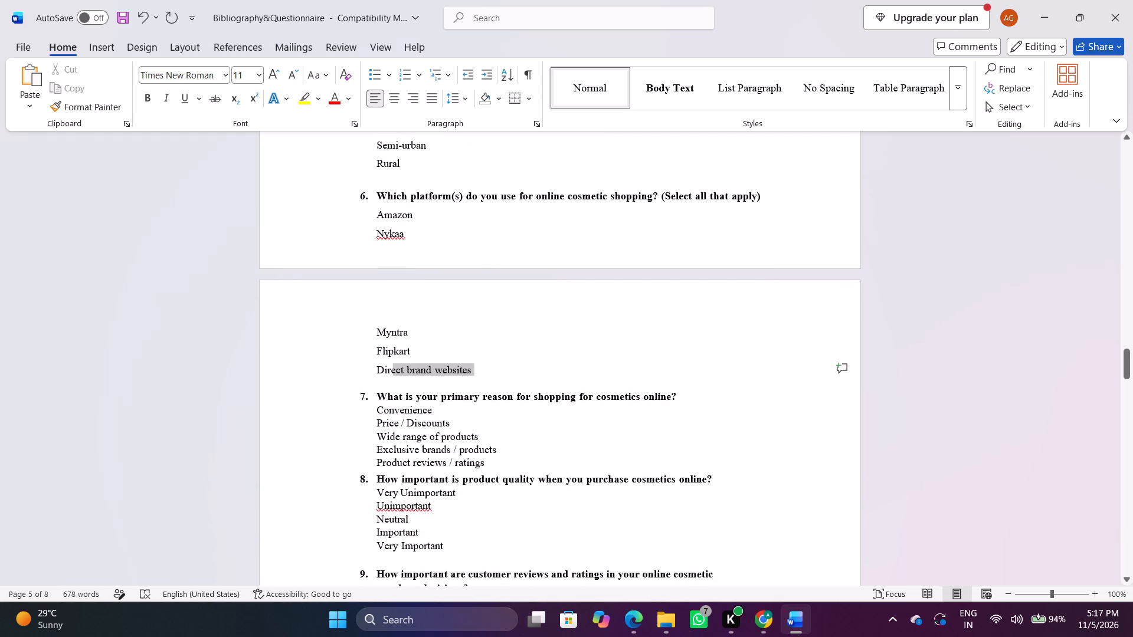
left_click_drag(401, 365, 381, 352)
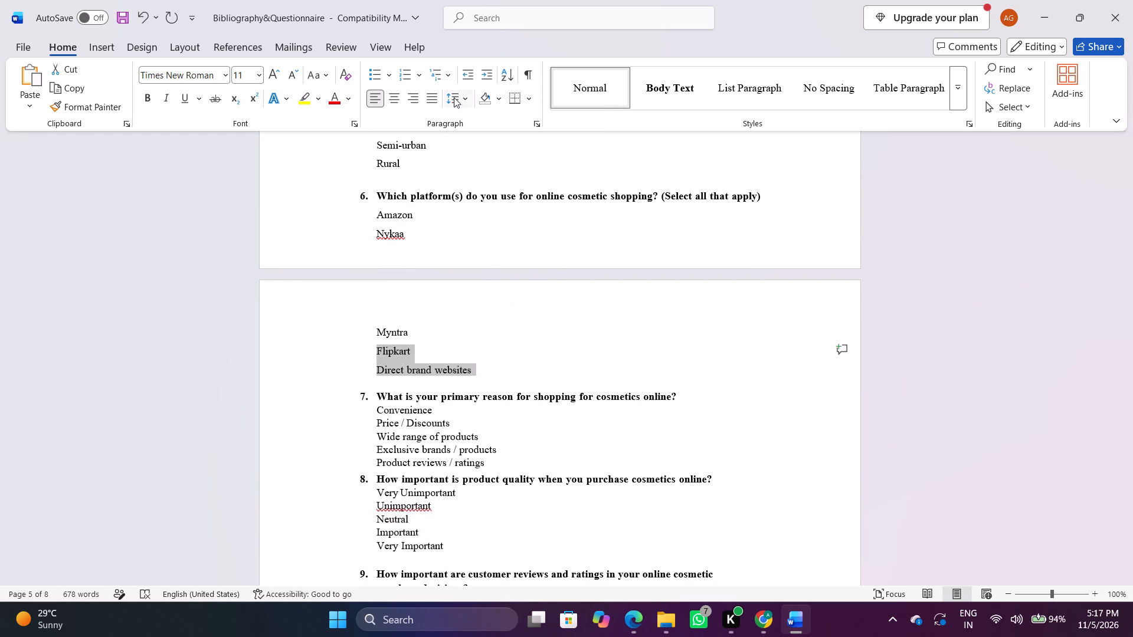
left_click(455, 96)
left_click(474, 159)
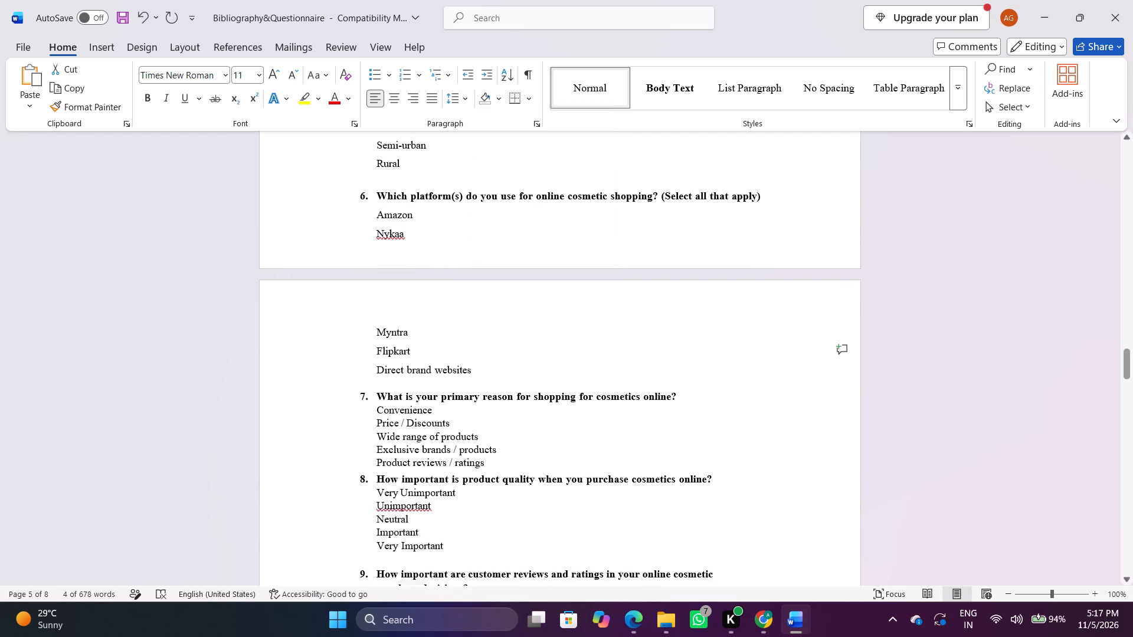
left_click(474, 310)
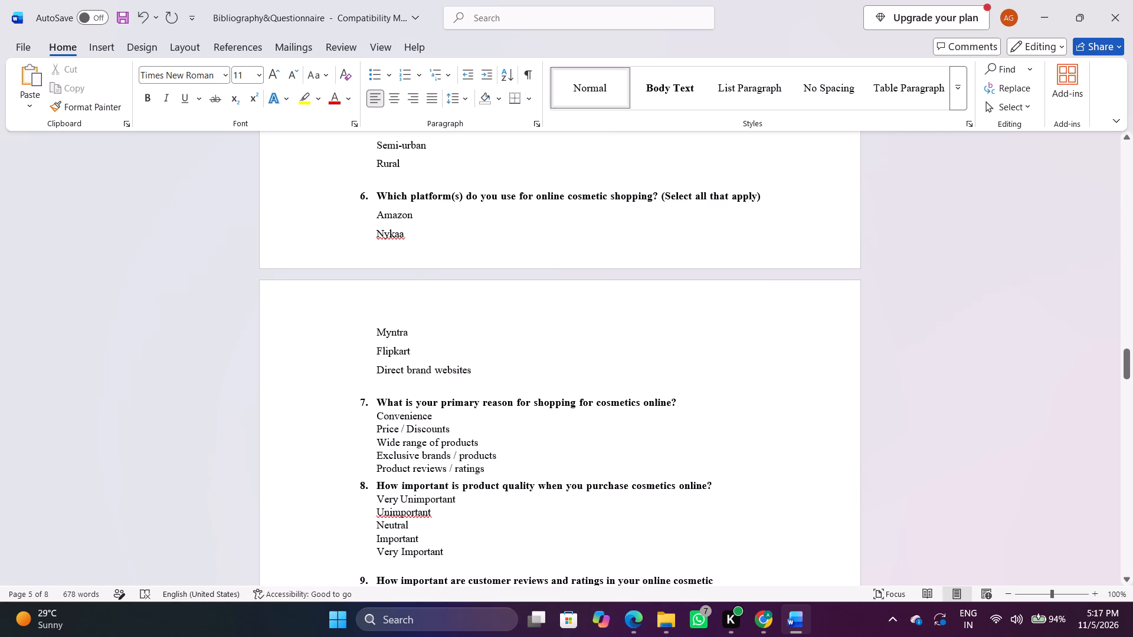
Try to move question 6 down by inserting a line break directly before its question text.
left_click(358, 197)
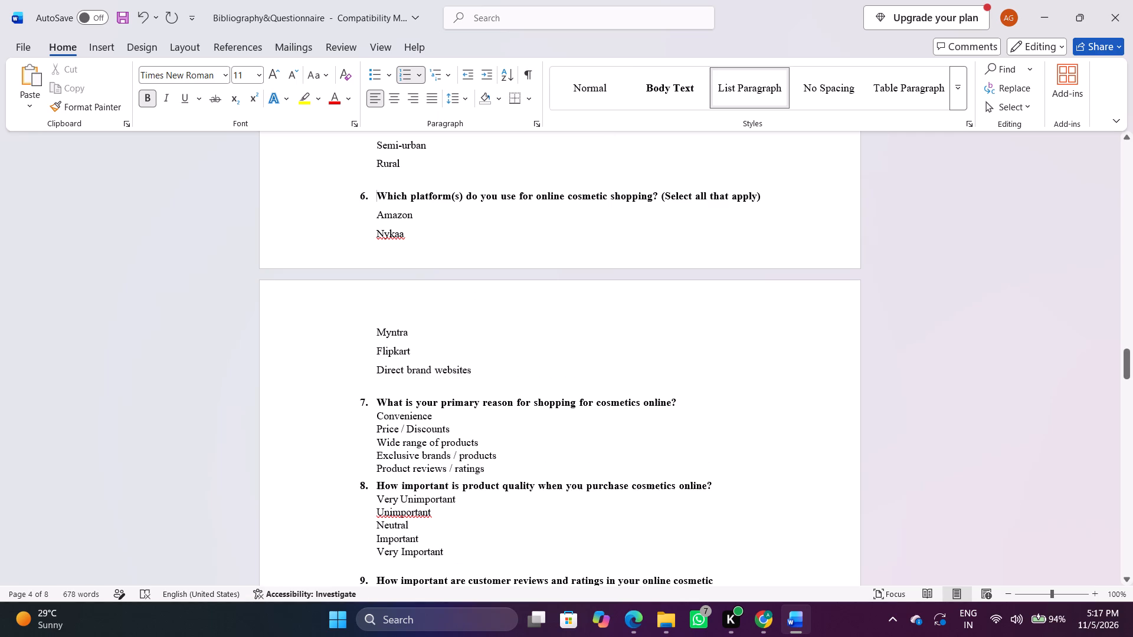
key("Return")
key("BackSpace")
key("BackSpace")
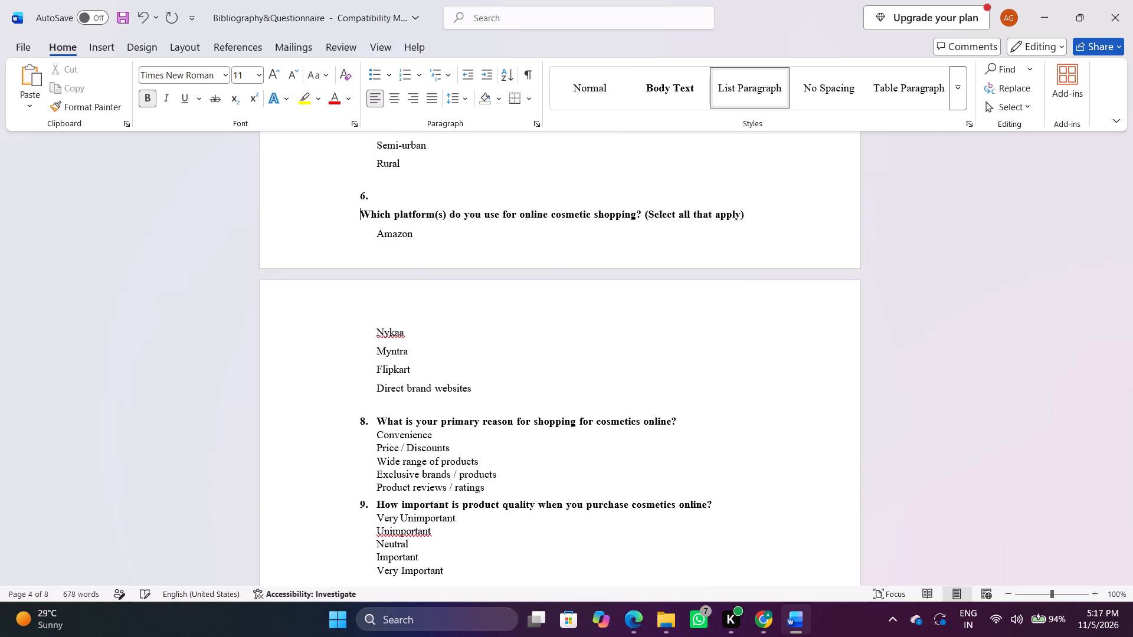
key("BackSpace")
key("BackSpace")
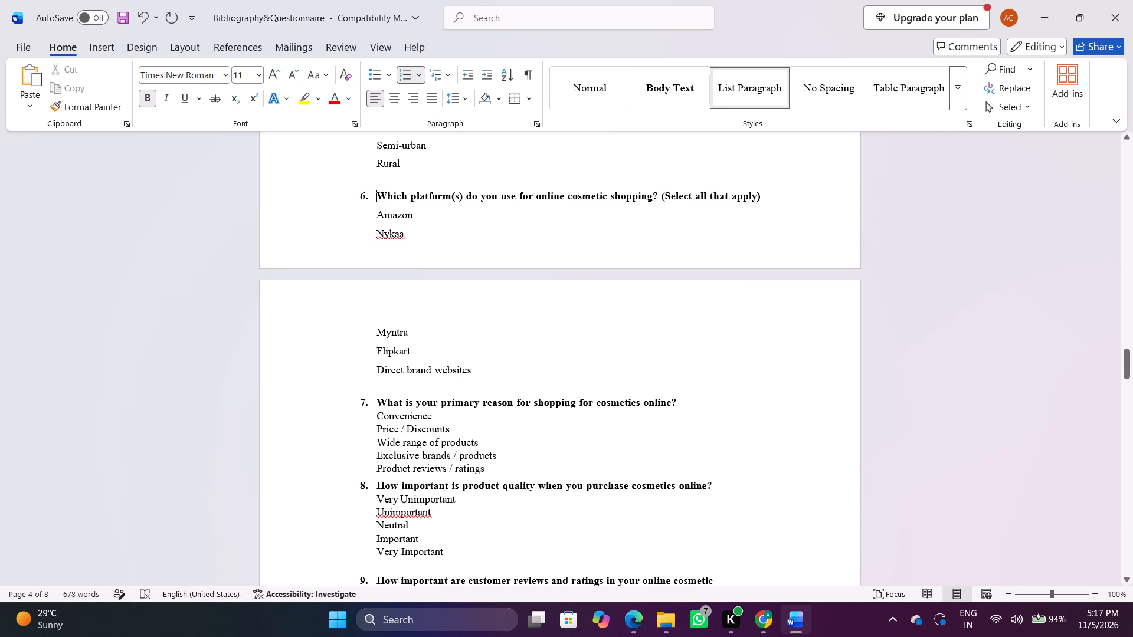
Insert three blank lines after question 5's last option, "Rural", so question 6 starts on the next page.
left_click(418, 170)
key("Return")
key("Return")
key("Return")
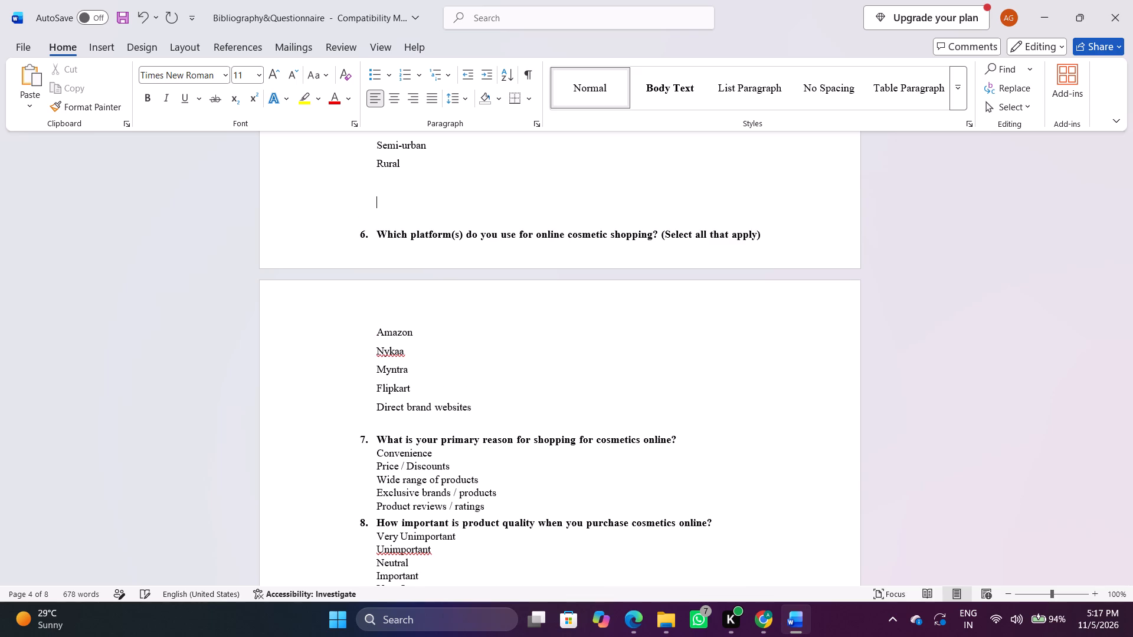
Set the line spacing of questions 7 and 8, from "What is your primary reason" to the last "Very Important" option, to 1.5.
scroll(449, 381, "down", 1)
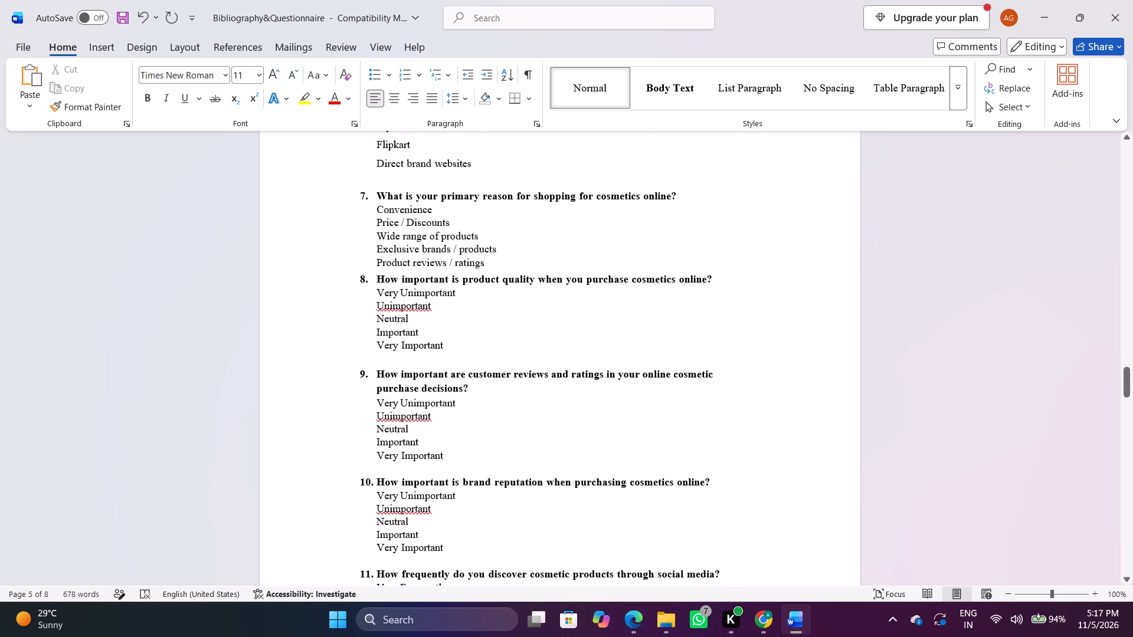
left_click_drag(379, 195, 459, 315)
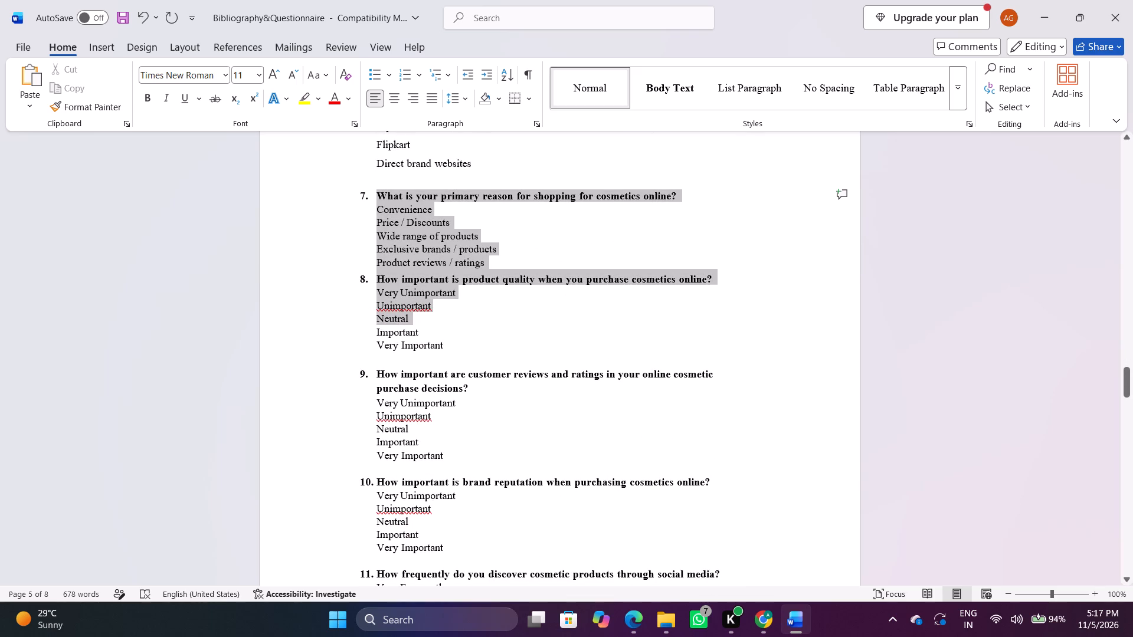
left_click_drag(459, 315, 450, 349)
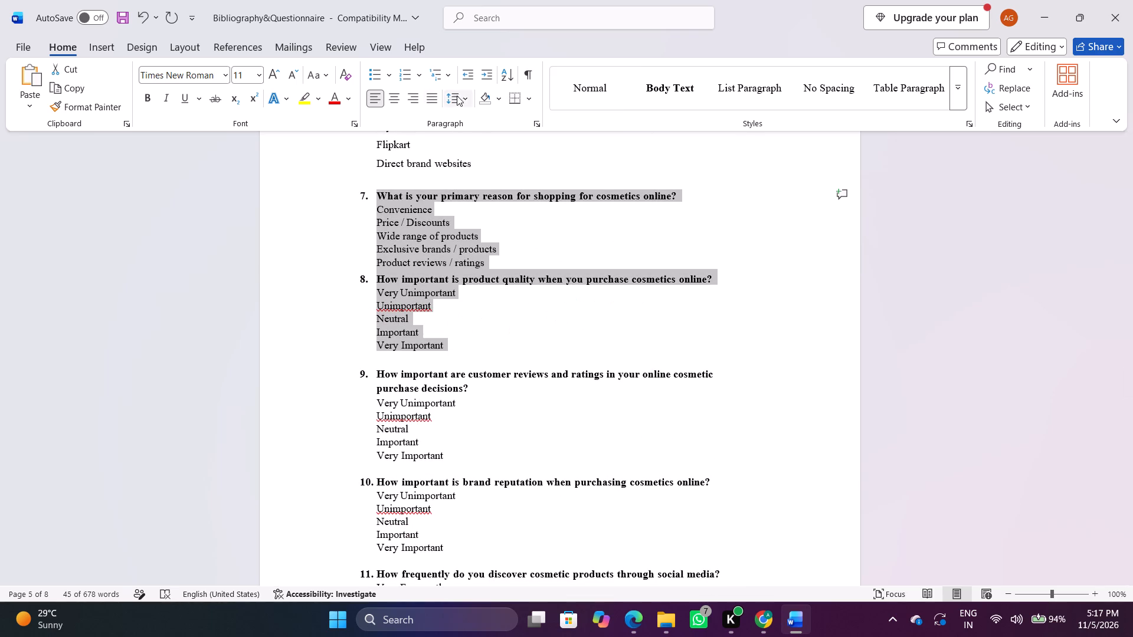
left_click(458, 96)
left_click(466, 165)
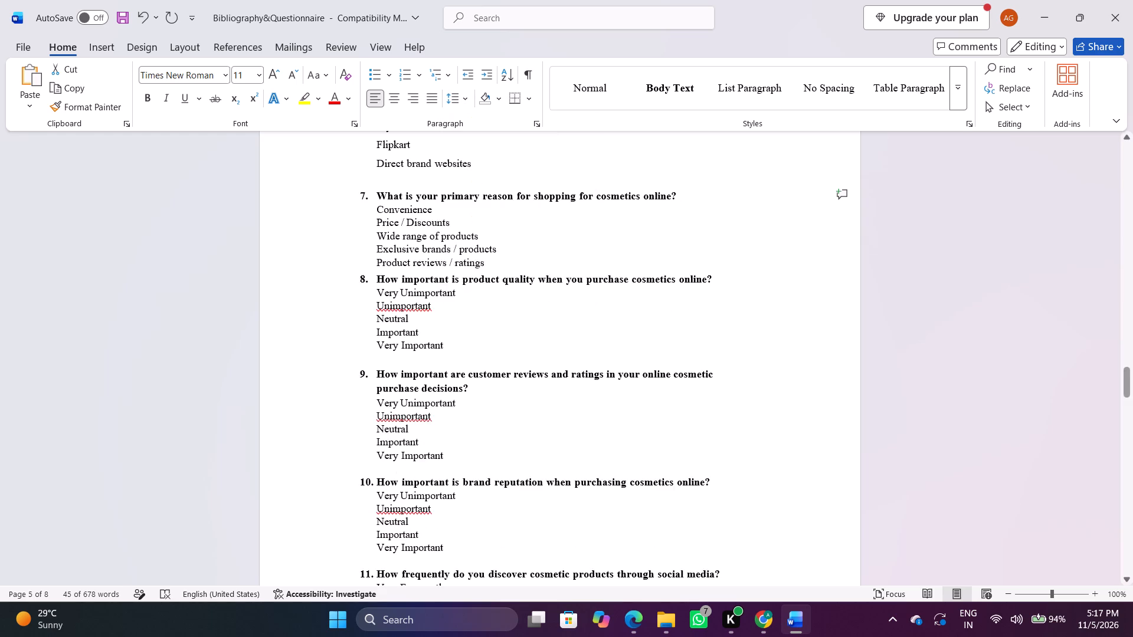
left_click(456, 354)
Set the line spacing of questions 9 and 10, on customer reviews and brand reputation, with all their options to 1.5.
scroll(456, 354, "down", 1)
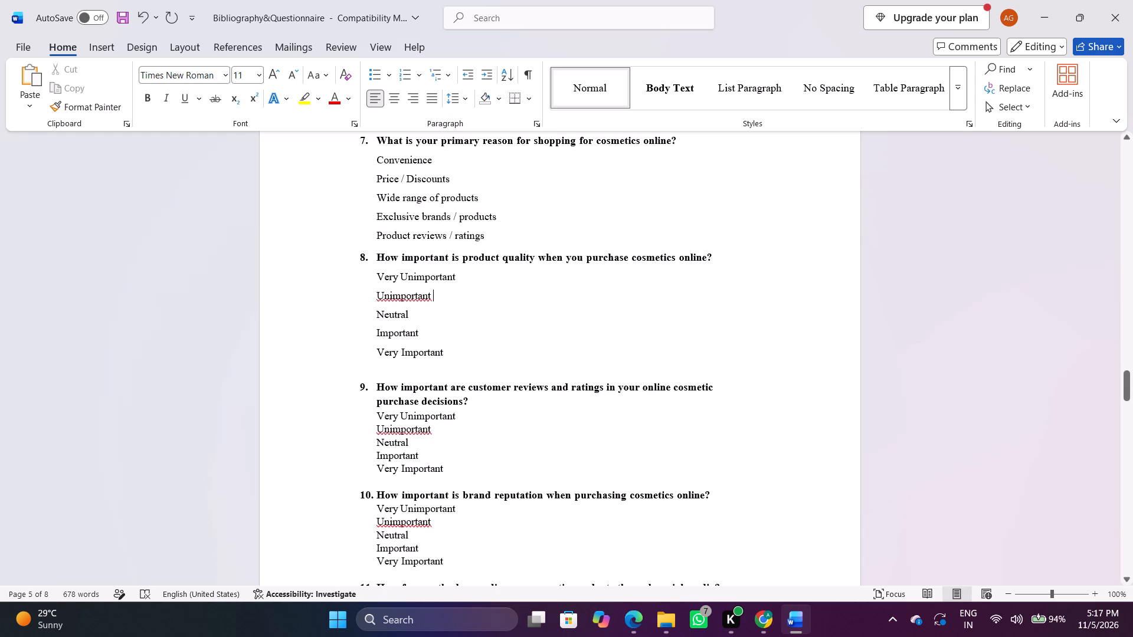
left_click_drag(376, 387, 466, 562)
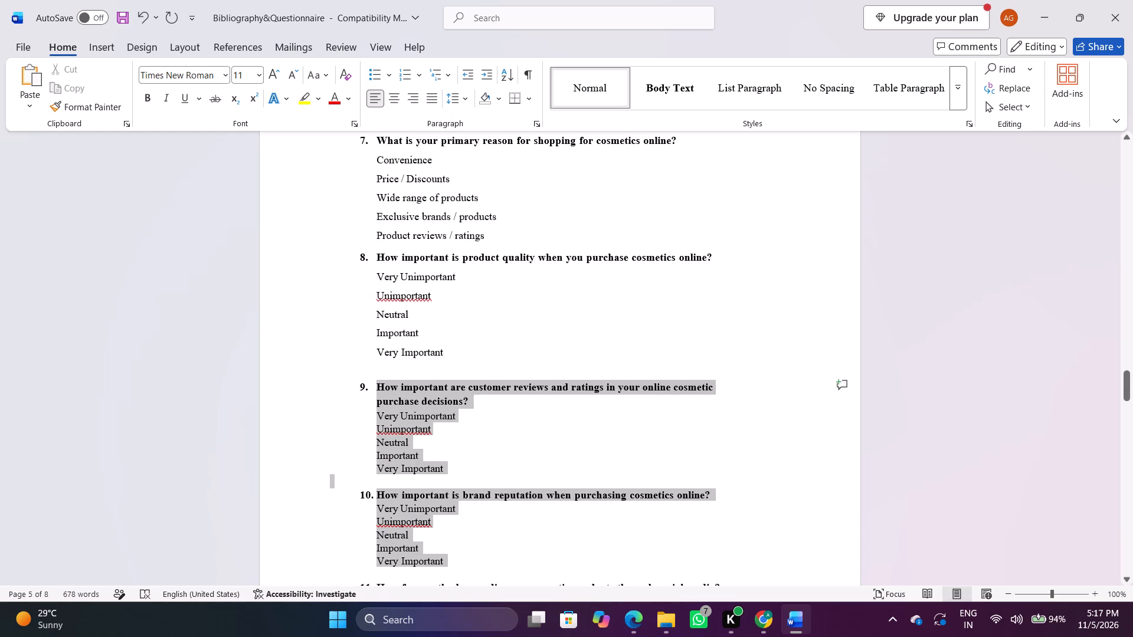
left_click_drag(466, 562, 451, 485)
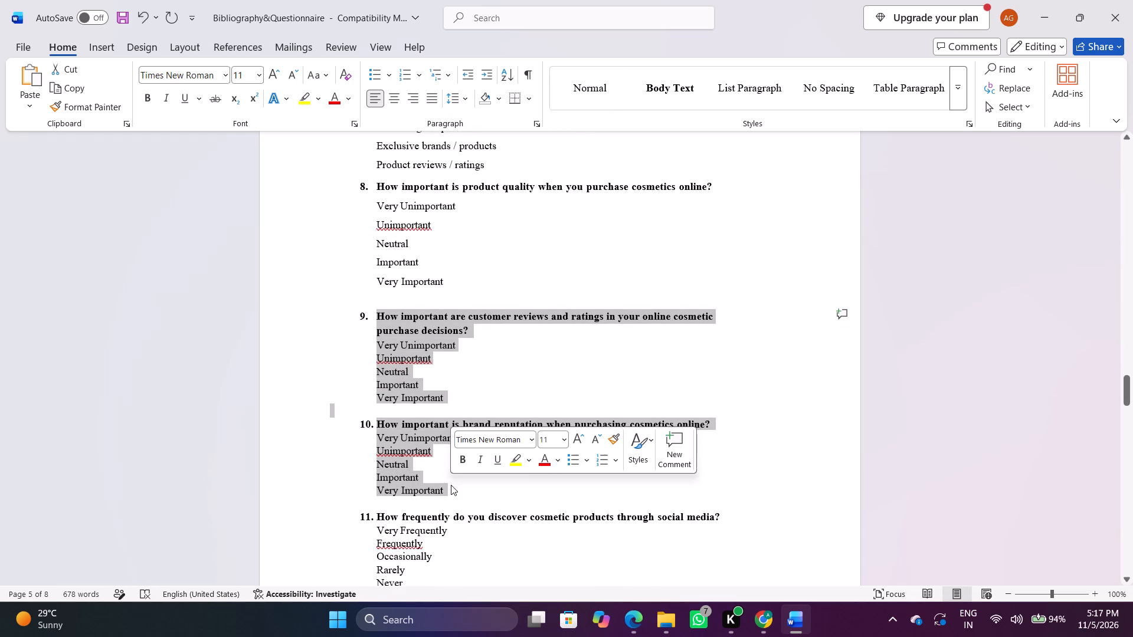
left_click(451, 96)
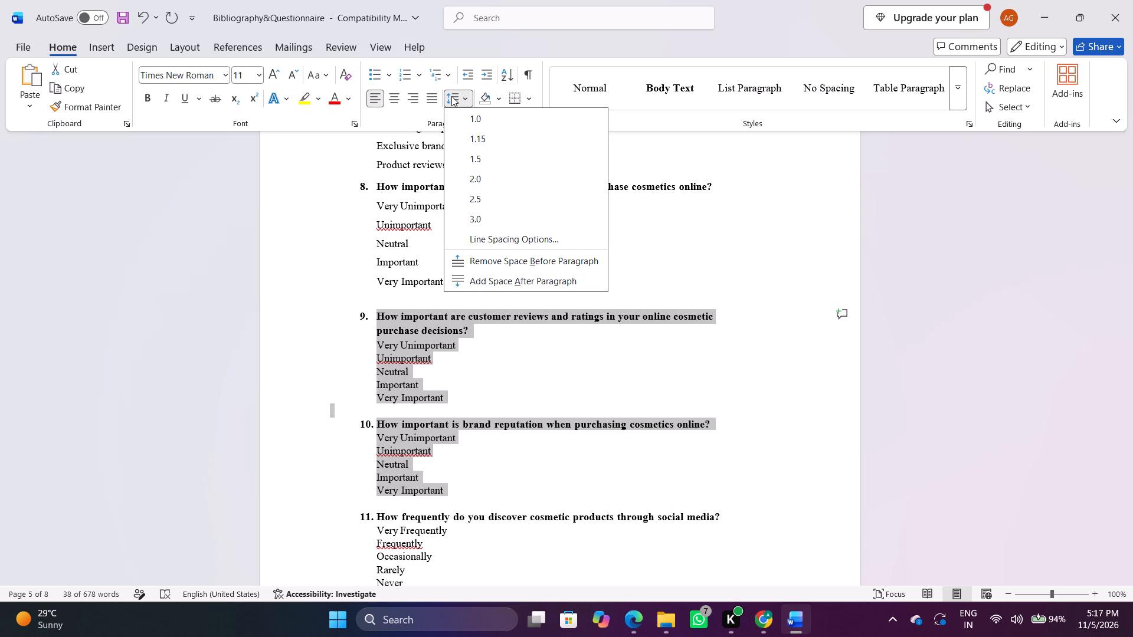
left_click(476, 158)
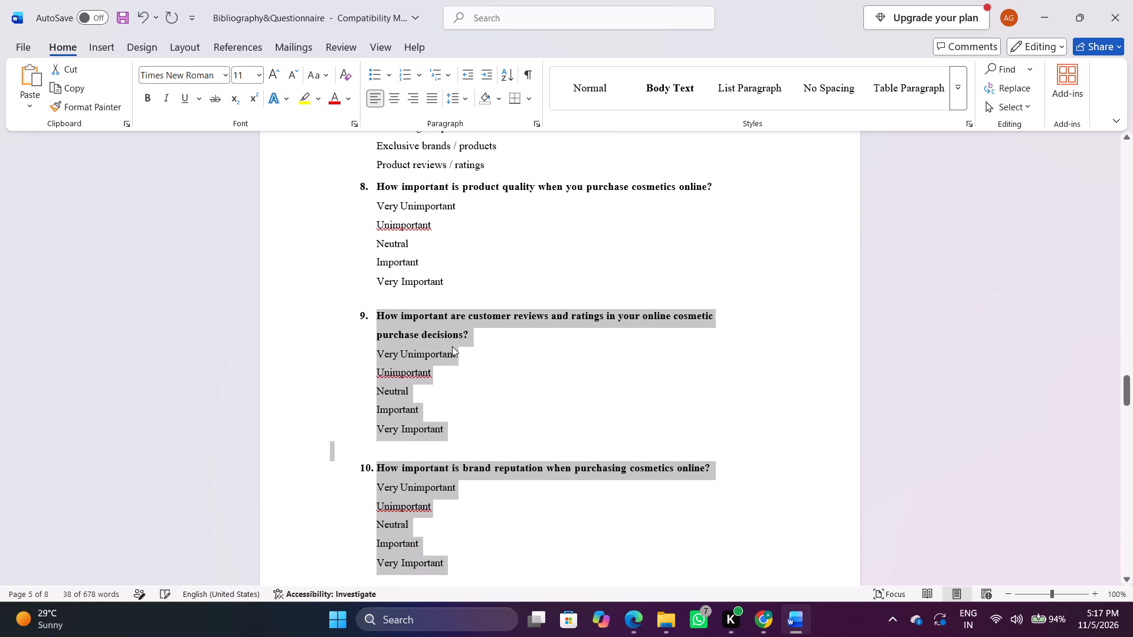
Set the line spacing of question 11, on discovering products through social media, and its options "Very Frequently" to "Never" to 1.5.
scroll(452, 346, "down", 2)
left_click_drag(376, 327, 447, 447)
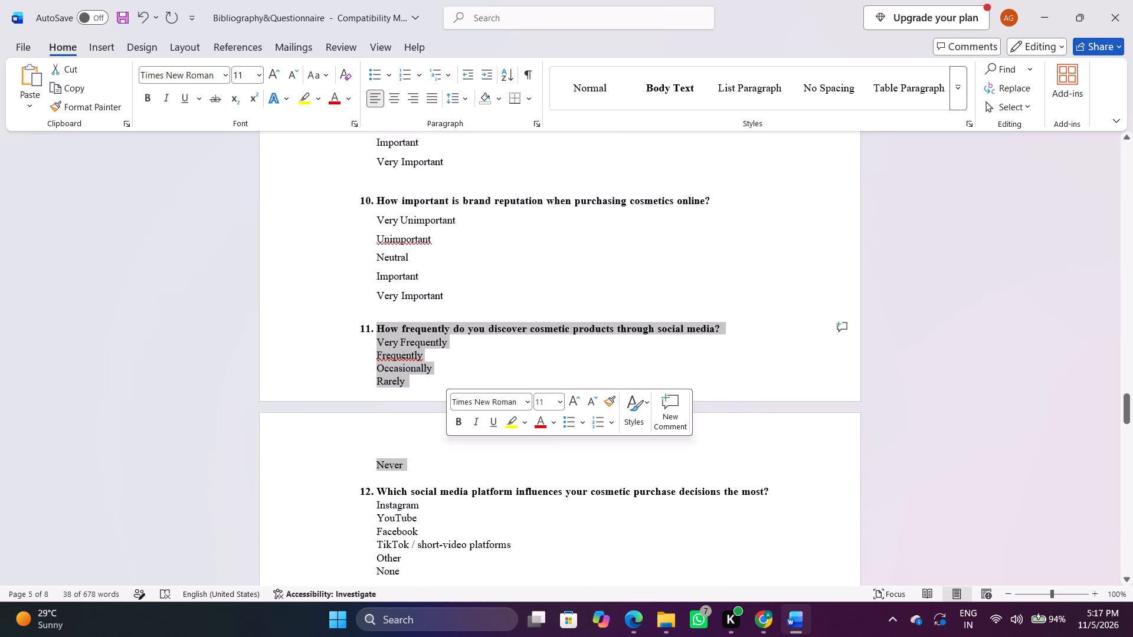
left_click(453, 104)
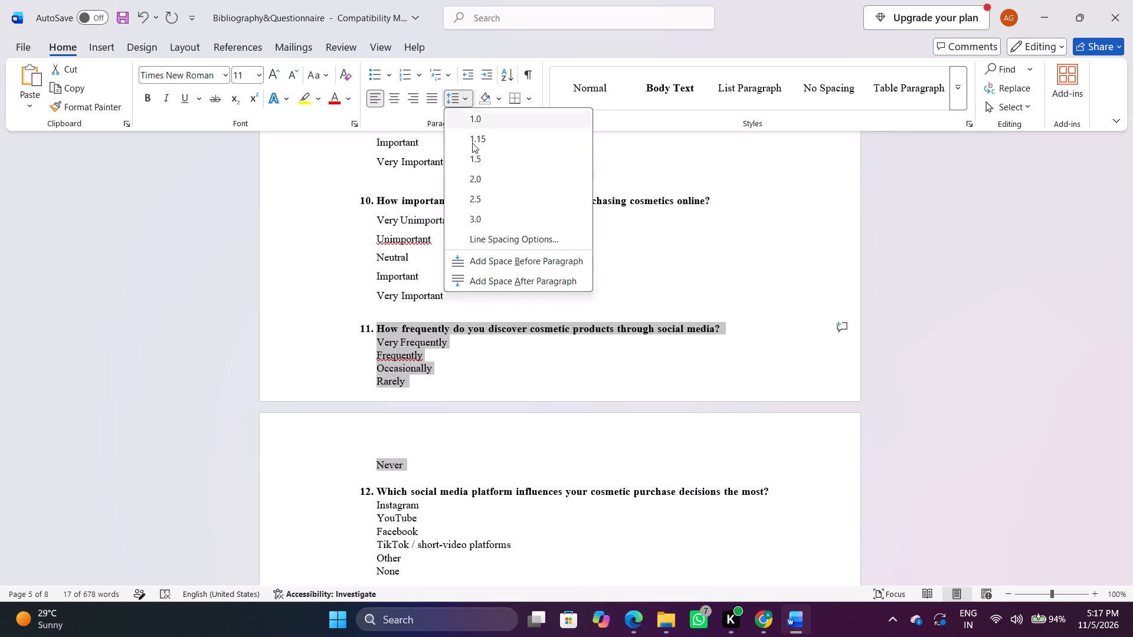
left_click(484, 165)
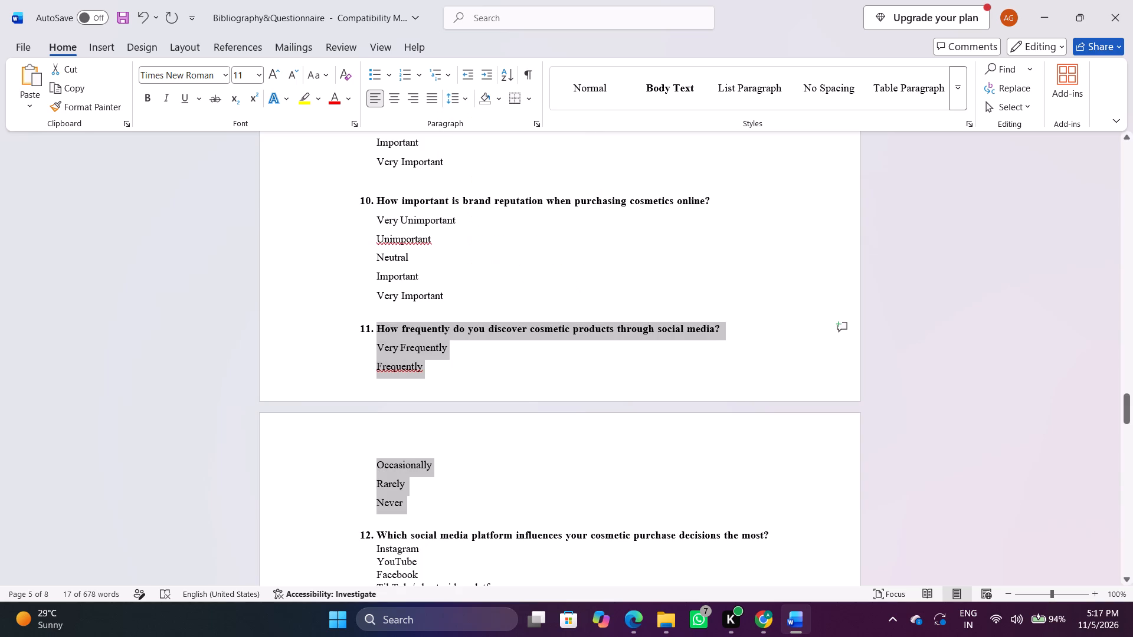
Insert three blank lines after question 10's last option, "Very Important", so question 11 starts on the next page.
left_click(447, 295)
key("Return")
key("Return")
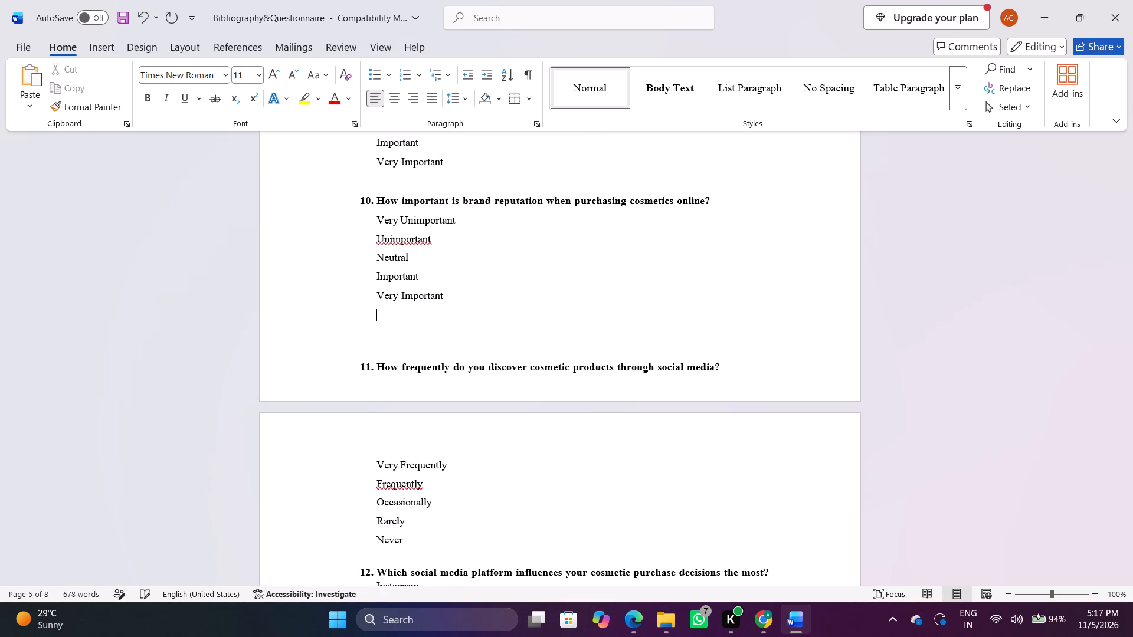
key("Return")
Set the line spacing of questions 12 to 14, from "Which social media platform" to the option "Very Significantly", to 1.5.
scroll(447, 295, "down", 3)
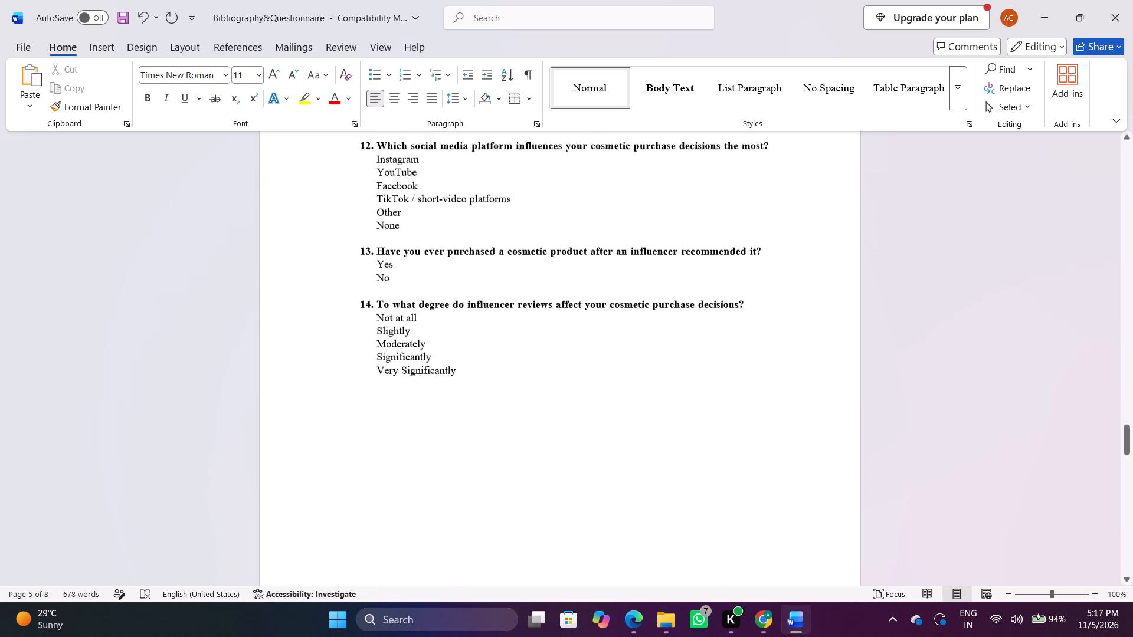
scroll(445, 303, "up", 1)
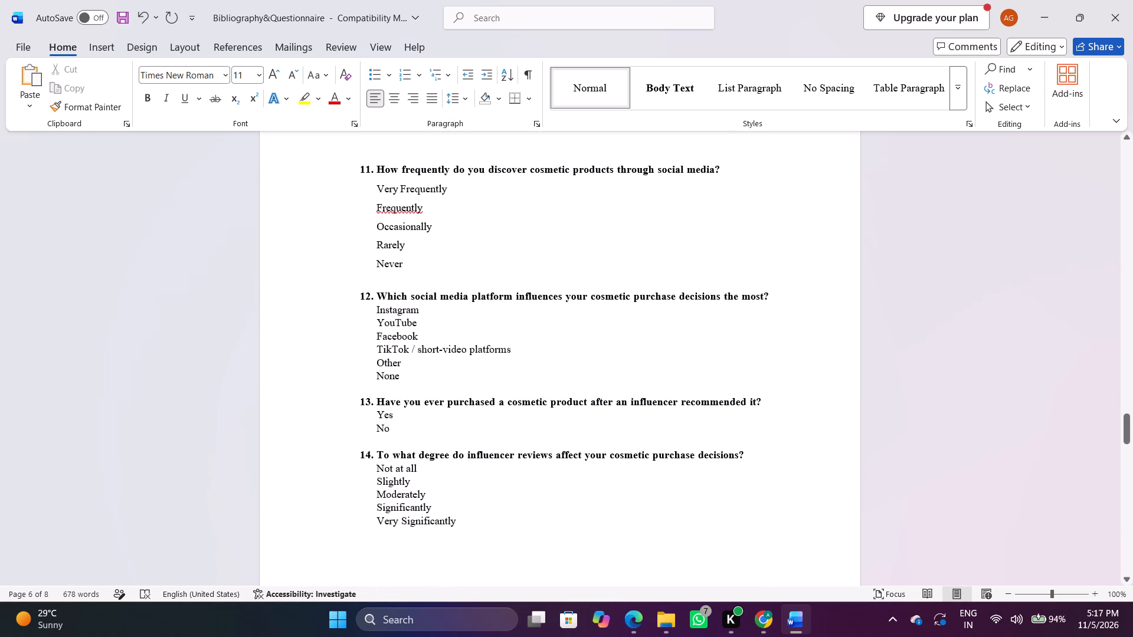
left_click_drag(379, 300, 415, 432)
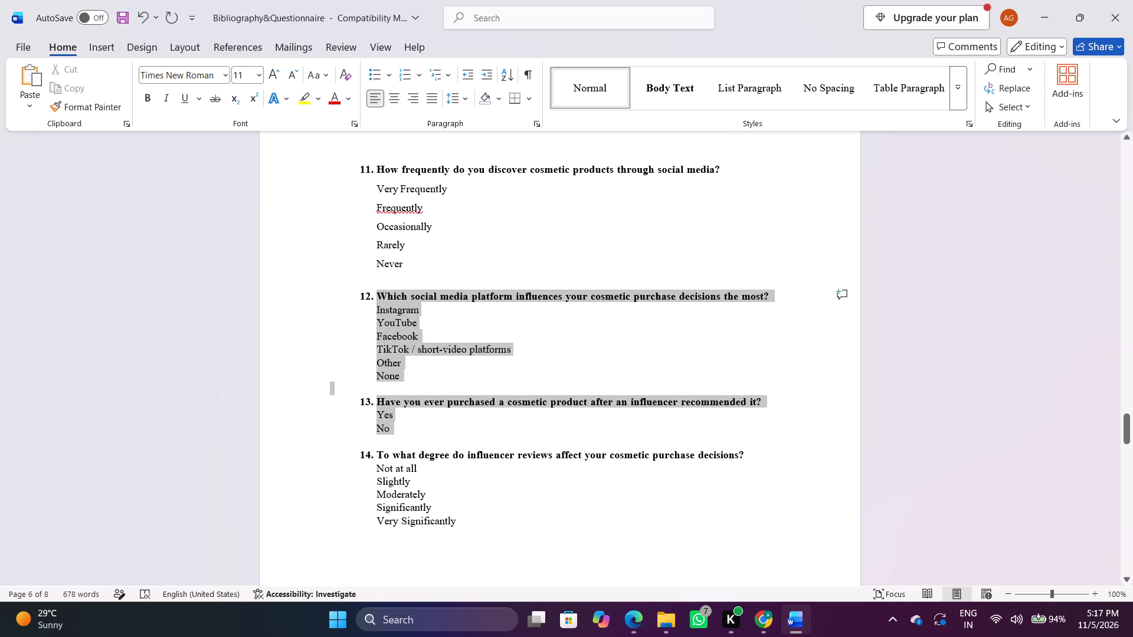
left_click_drag(415, 432, 461, 514)
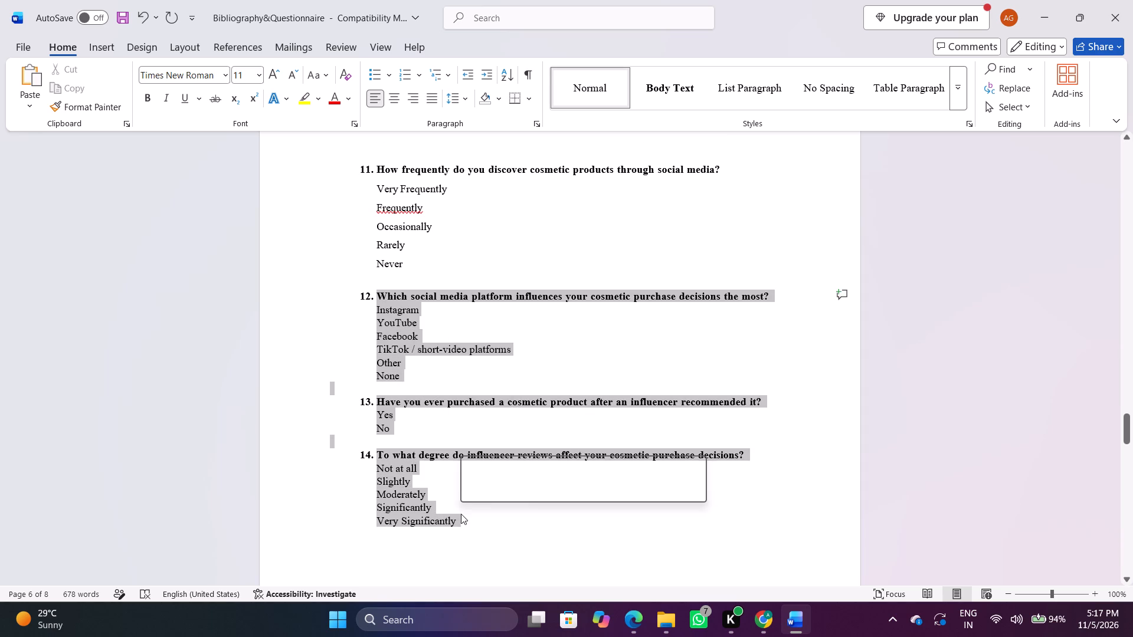
left_click(459, 94)
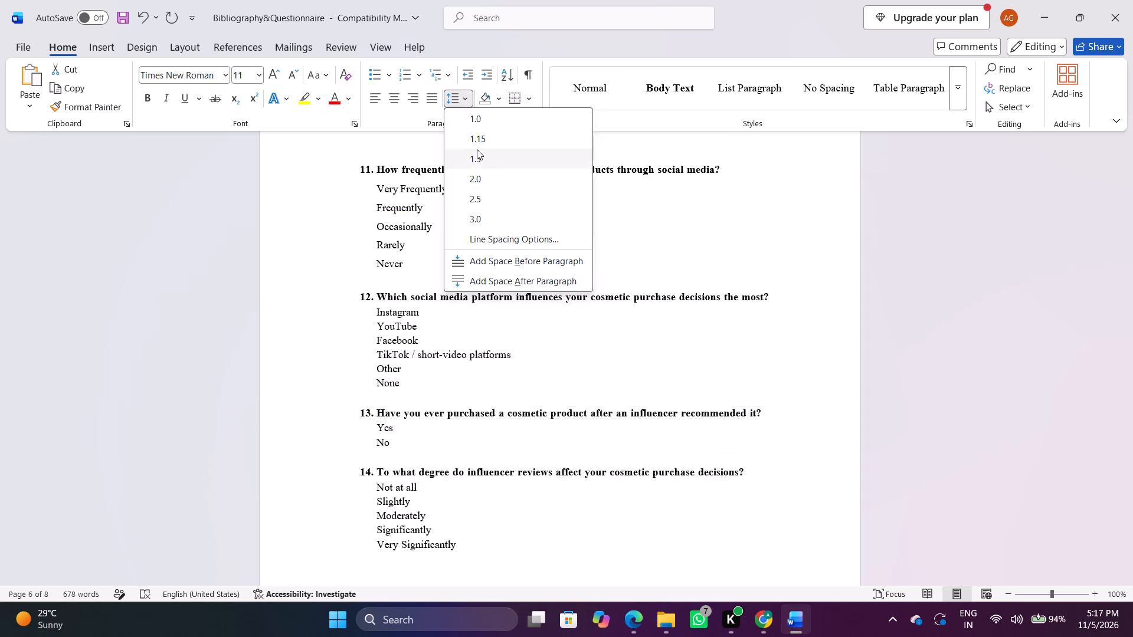
left_click(478, 155)
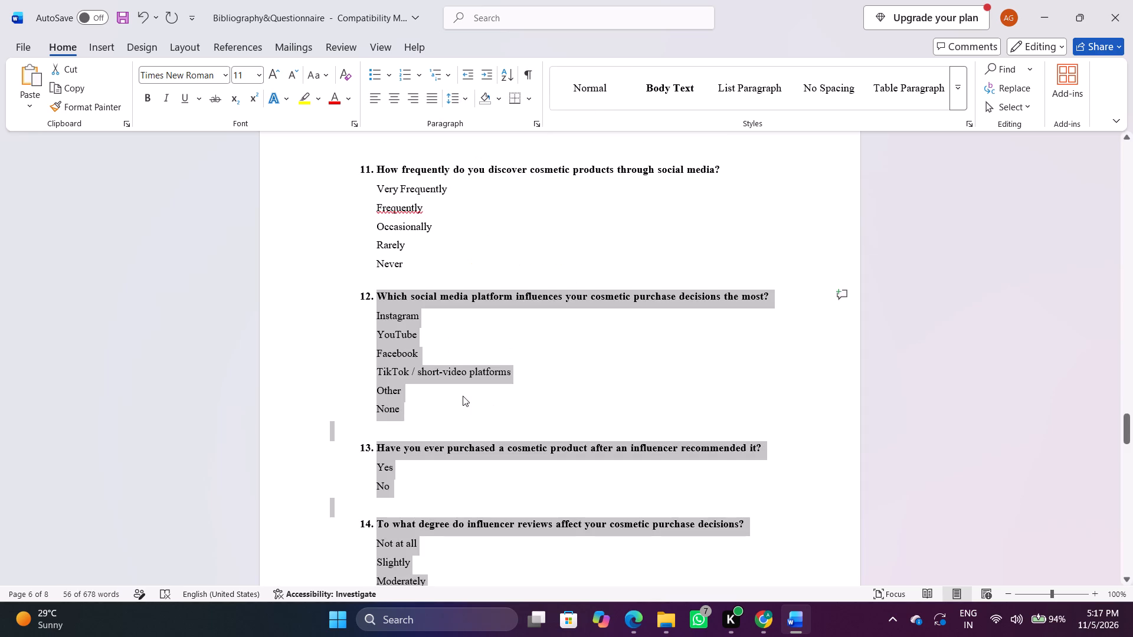
Remove the break after question 14's last option, "Very Significantly", so question 15 follows on the same page.
scroll(463, 396, "down", 4)
left_click(463, 396)
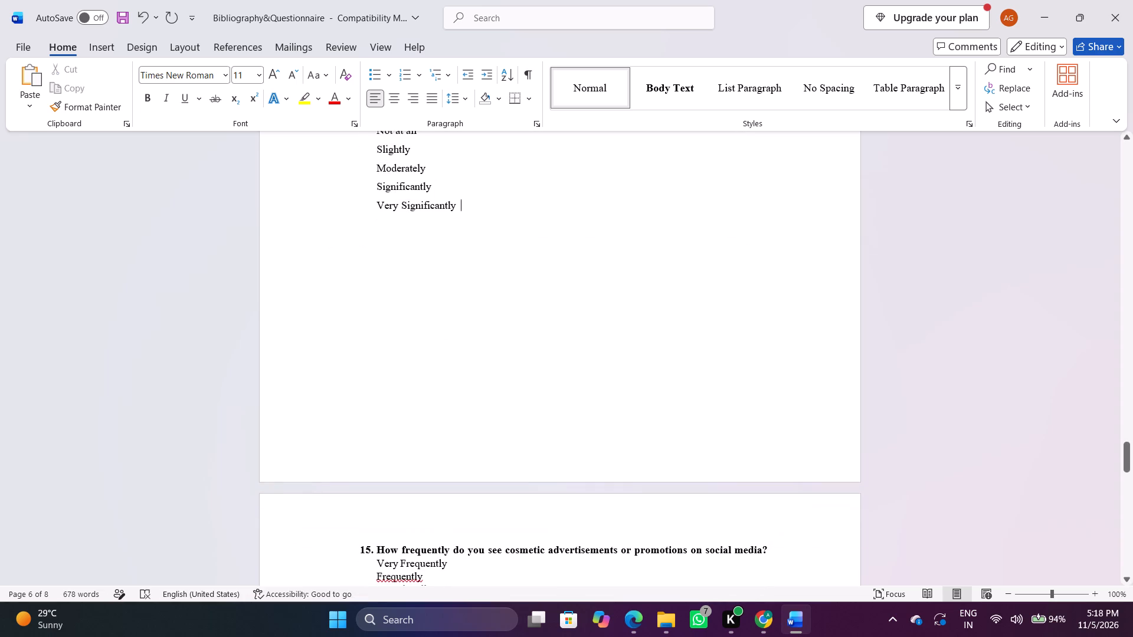
key("Delete")
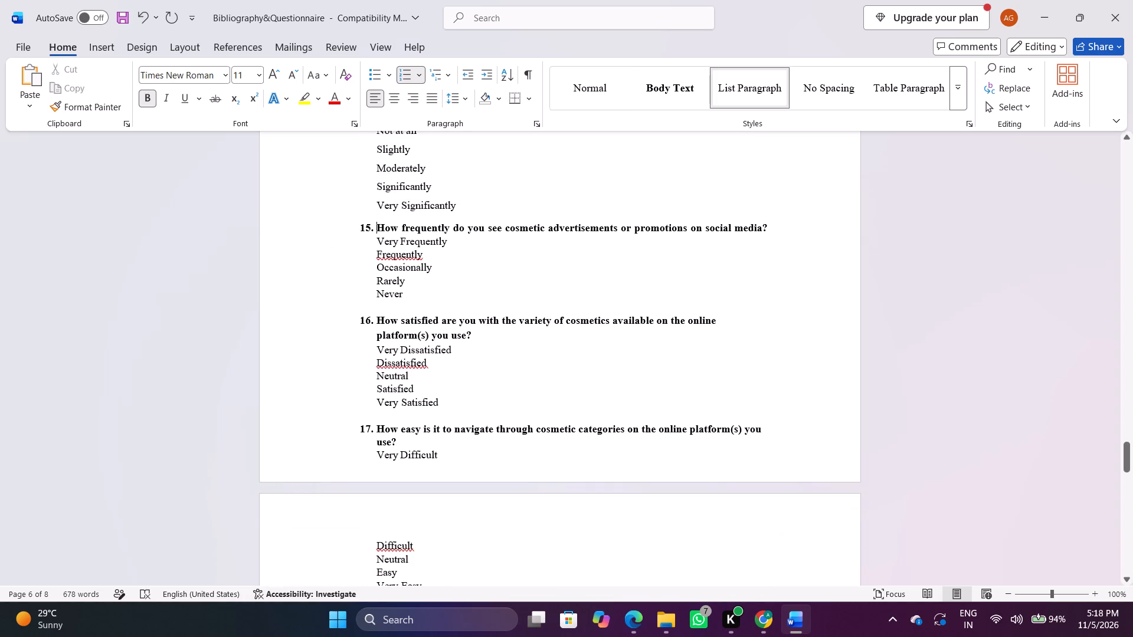
Set the line spacing of questions 15 and 16, on social media advertisements and cosmetics variety, with all their options to 1.5.
left_click_drag(376, 226, 447, 450)
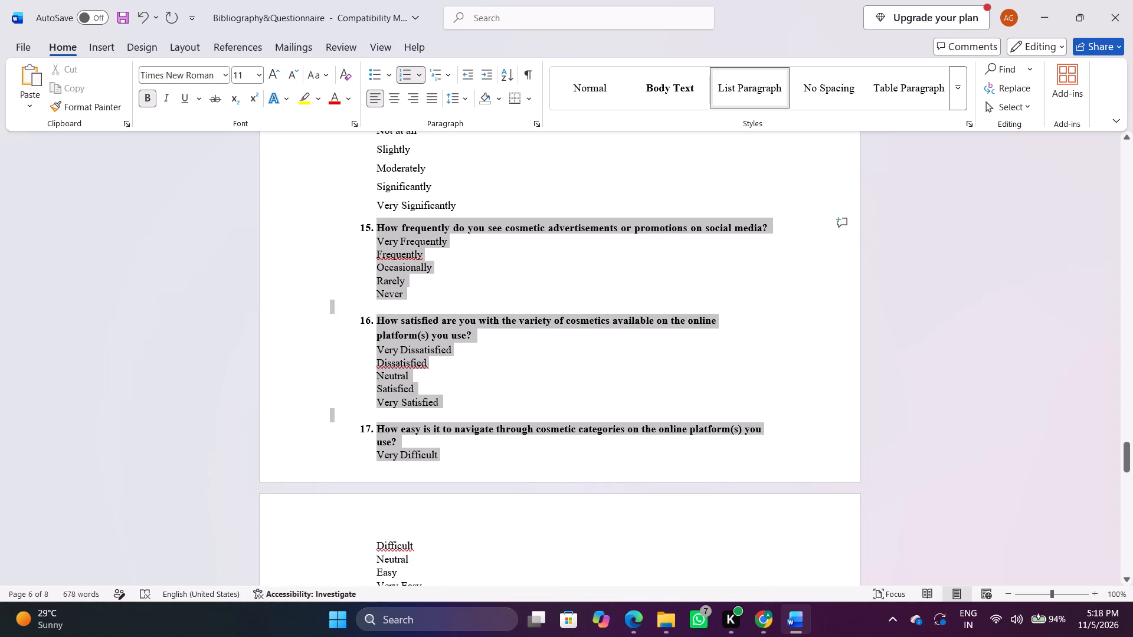
left_click_drag(447, 450, 444, 402)
left_click(454, 93)
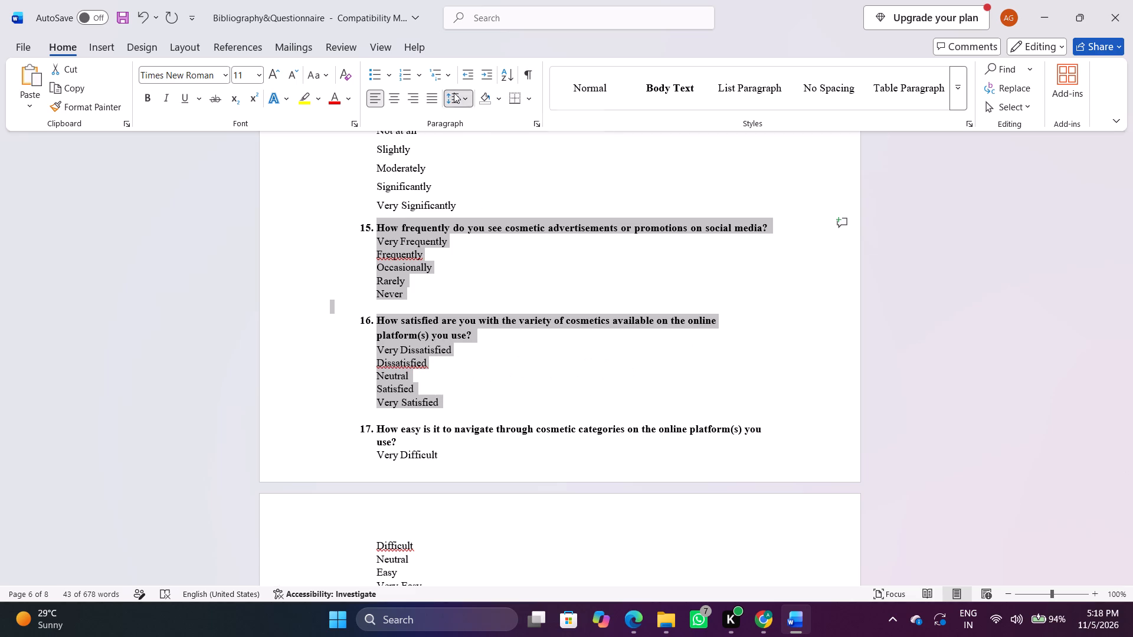
left_click(481, 152)
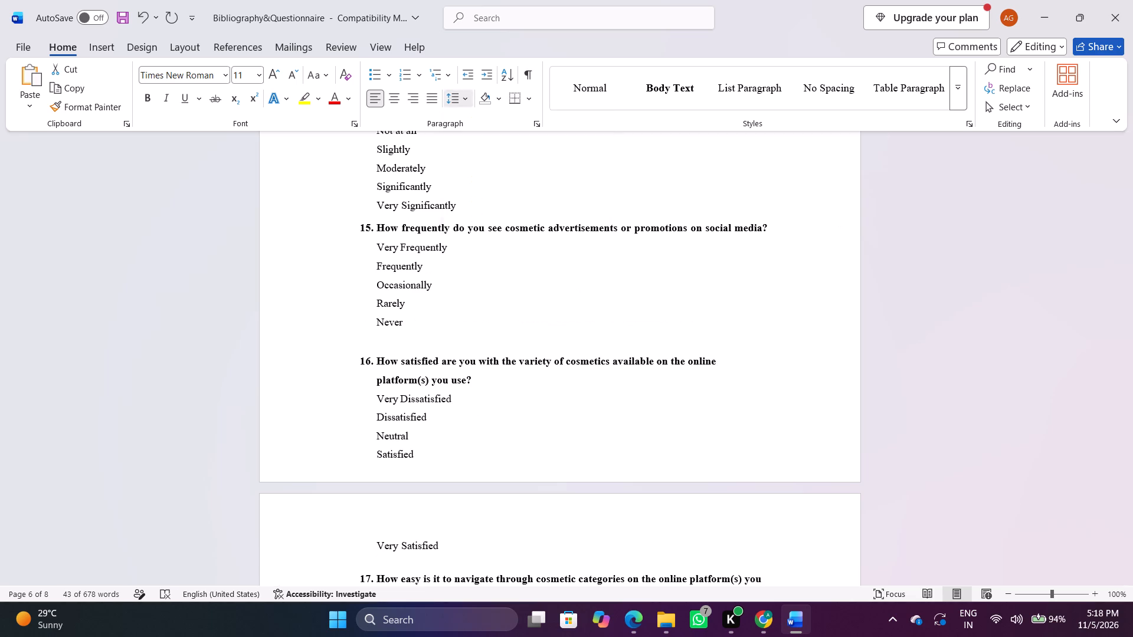
left_click(450, 281)
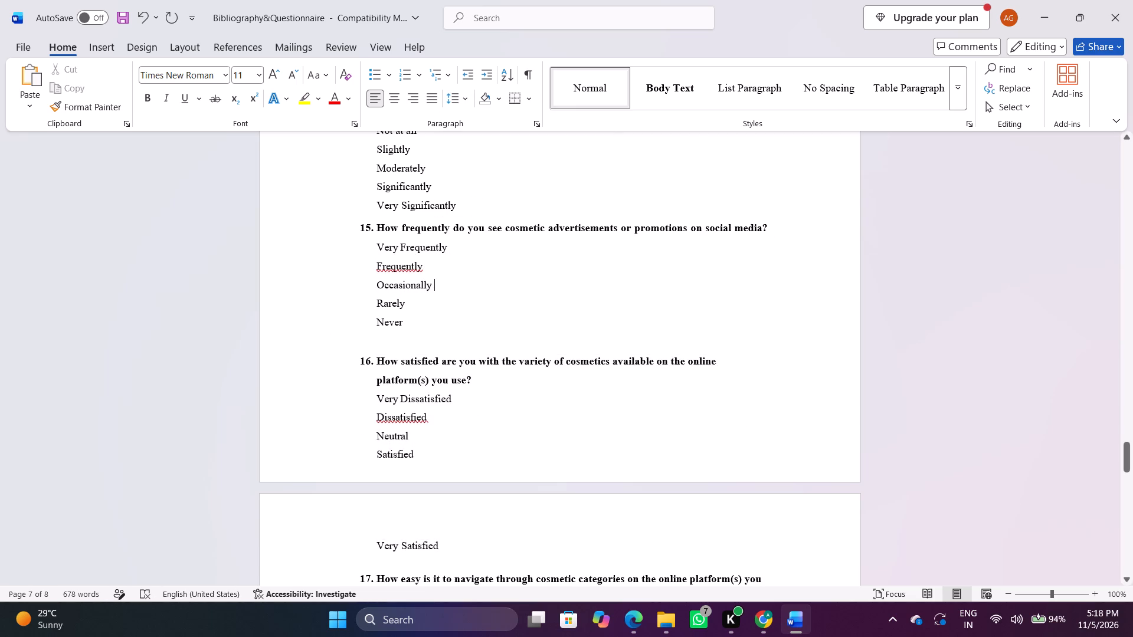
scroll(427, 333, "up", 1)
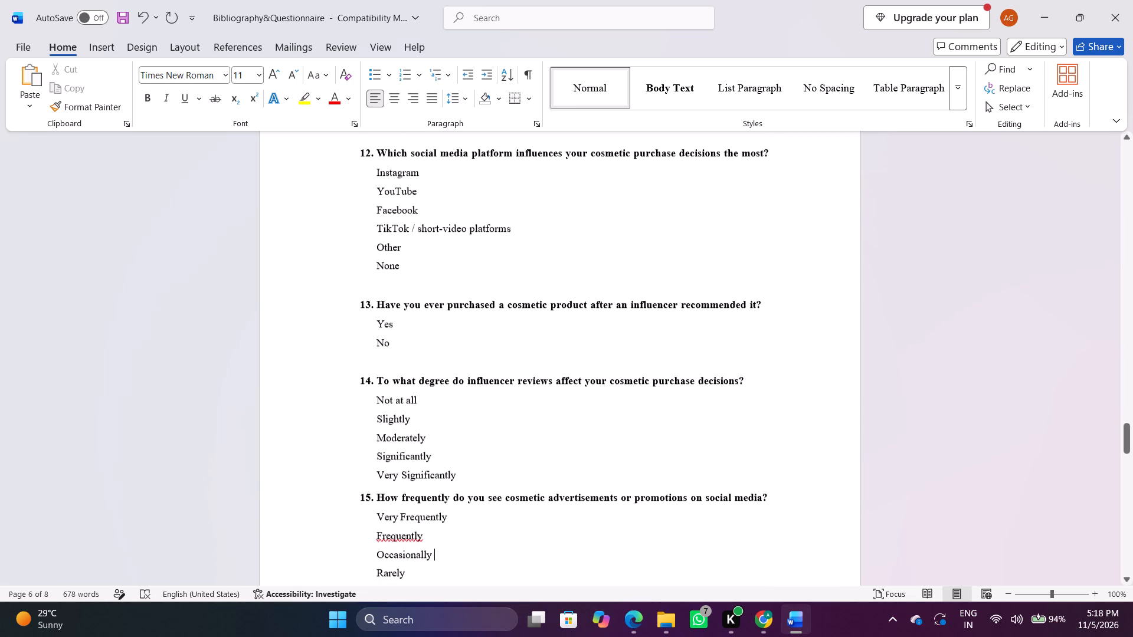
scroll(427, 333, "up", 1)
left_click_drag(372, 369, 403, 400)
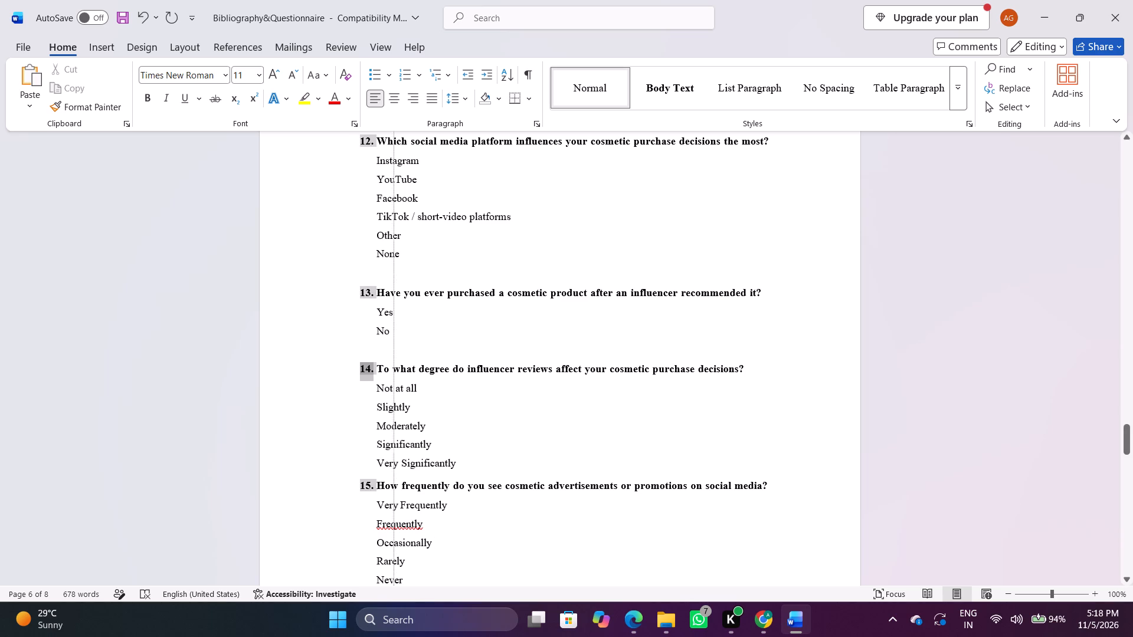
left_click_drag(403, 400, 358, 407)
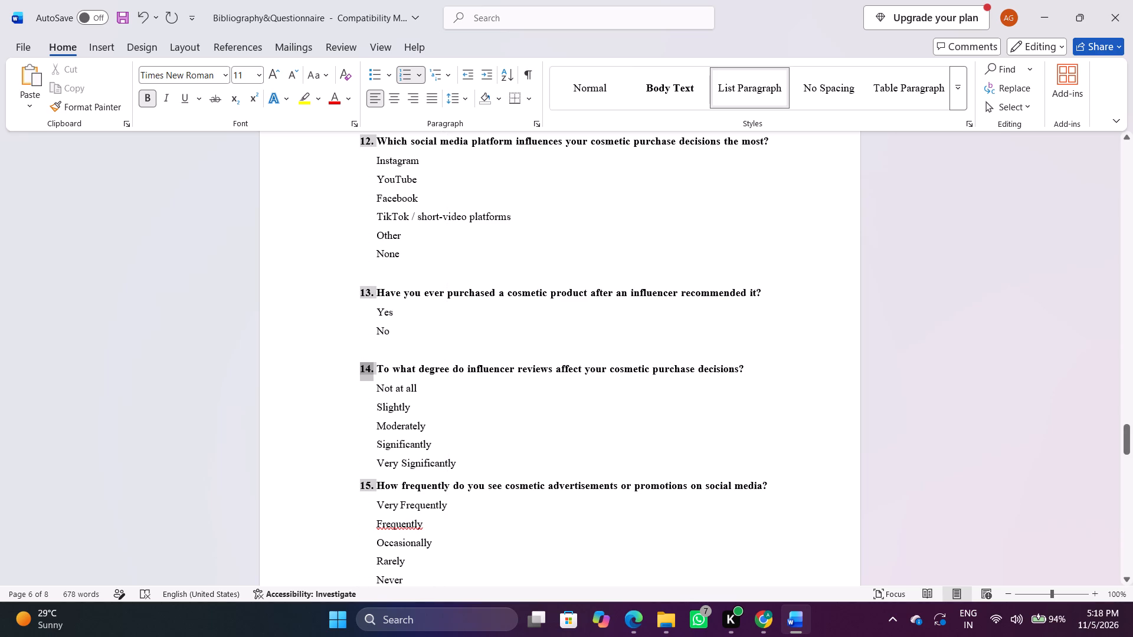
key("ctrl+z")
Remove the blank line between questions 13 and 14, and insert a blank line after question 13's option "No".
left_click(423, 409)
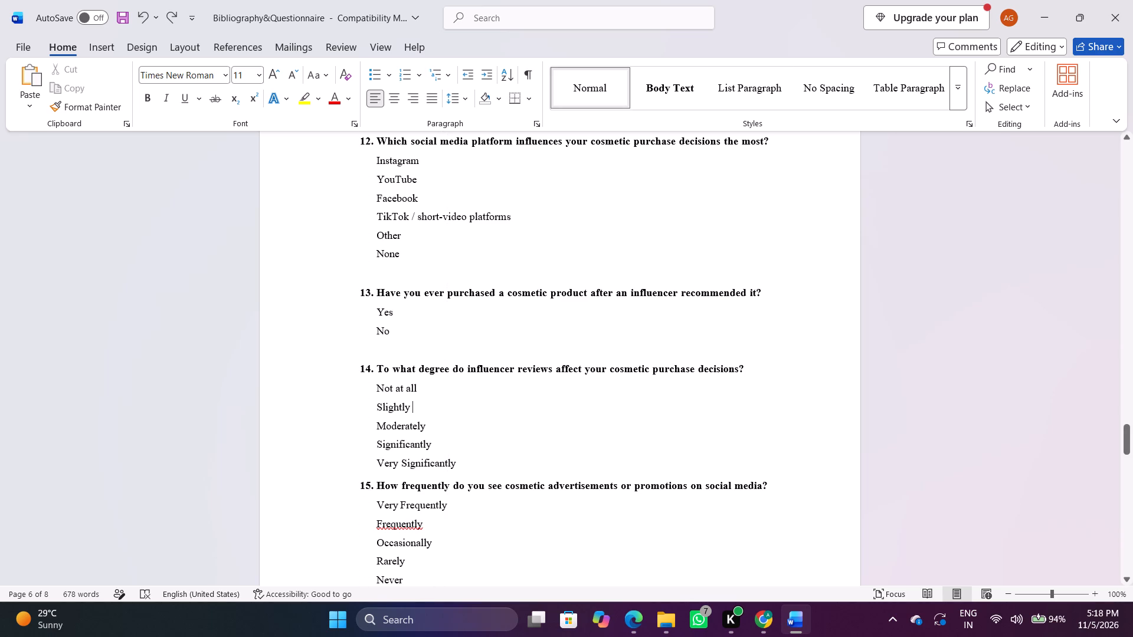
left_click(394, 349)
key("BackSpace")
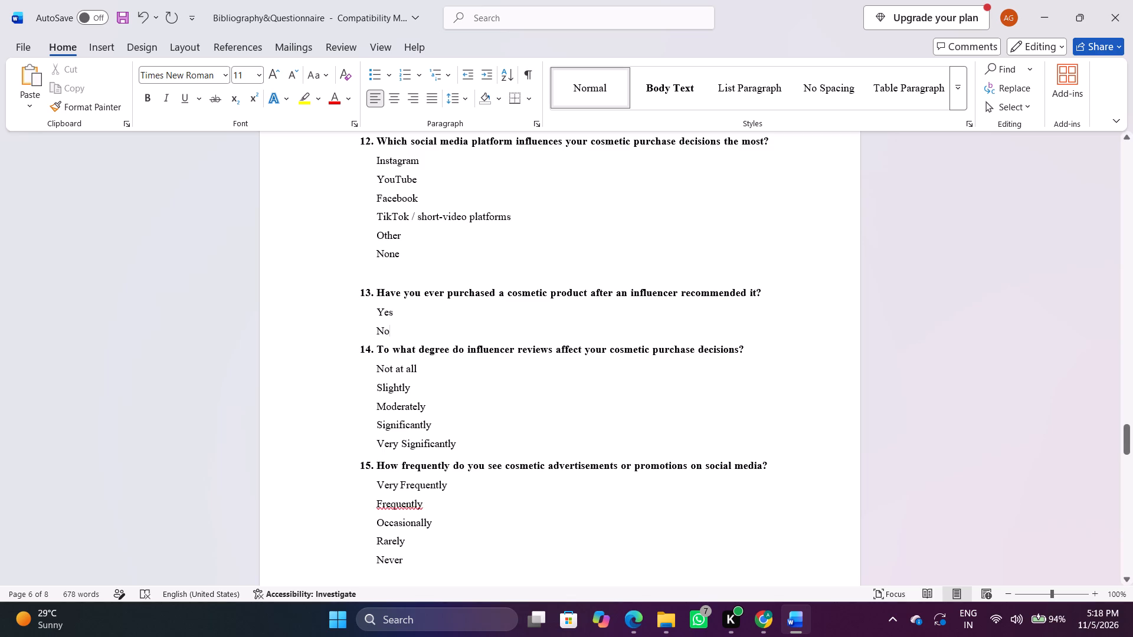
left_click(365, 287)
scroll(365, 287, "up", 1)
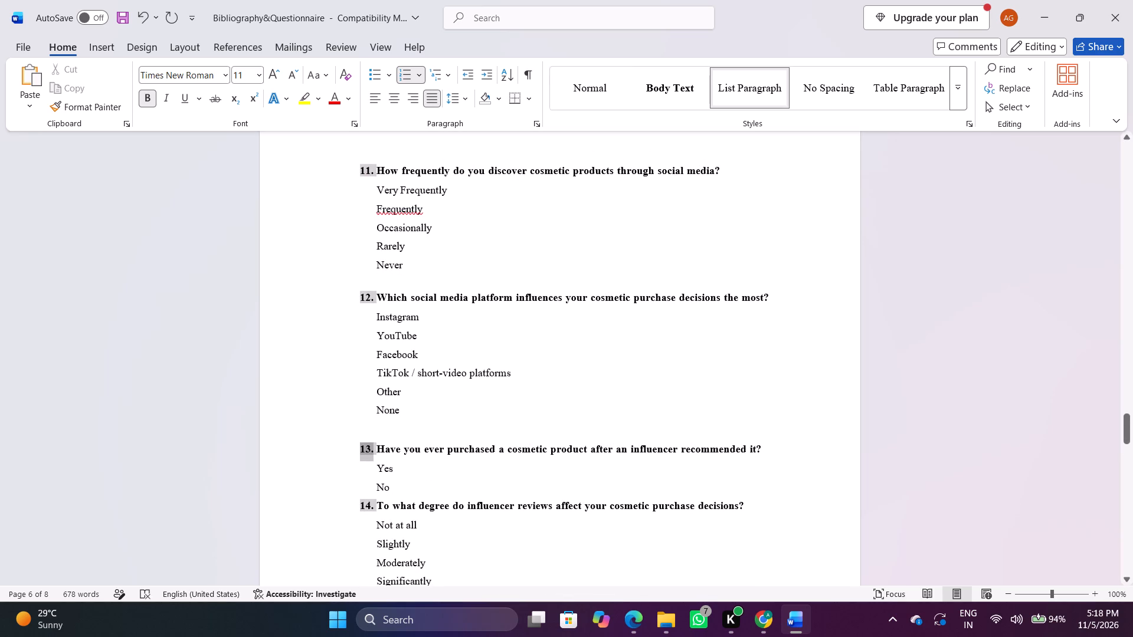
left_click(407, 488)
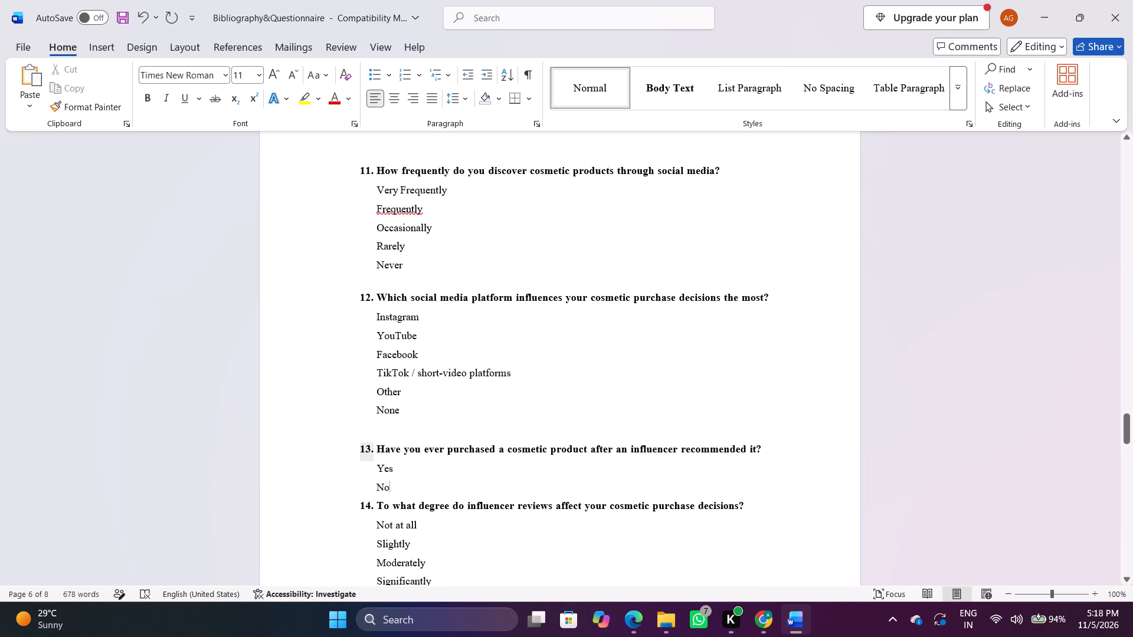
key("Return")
Insert a blank line after question 14's last option, "Very Significantly", to separate it from question 15.
scroll(407, 488, "down", 1)
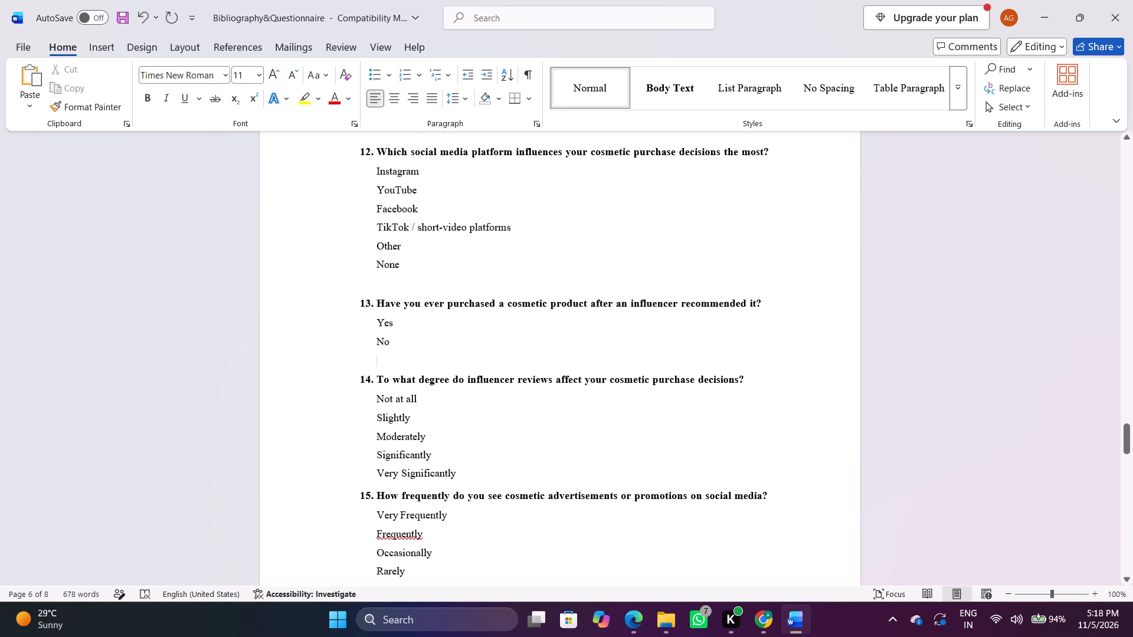
left_click(461, 471)
key("Return")
Insert five blank lines between question 15's last option, "Never", and question 16 so question 16 starts on the next page.
scroll(461, 471, "down", 1)
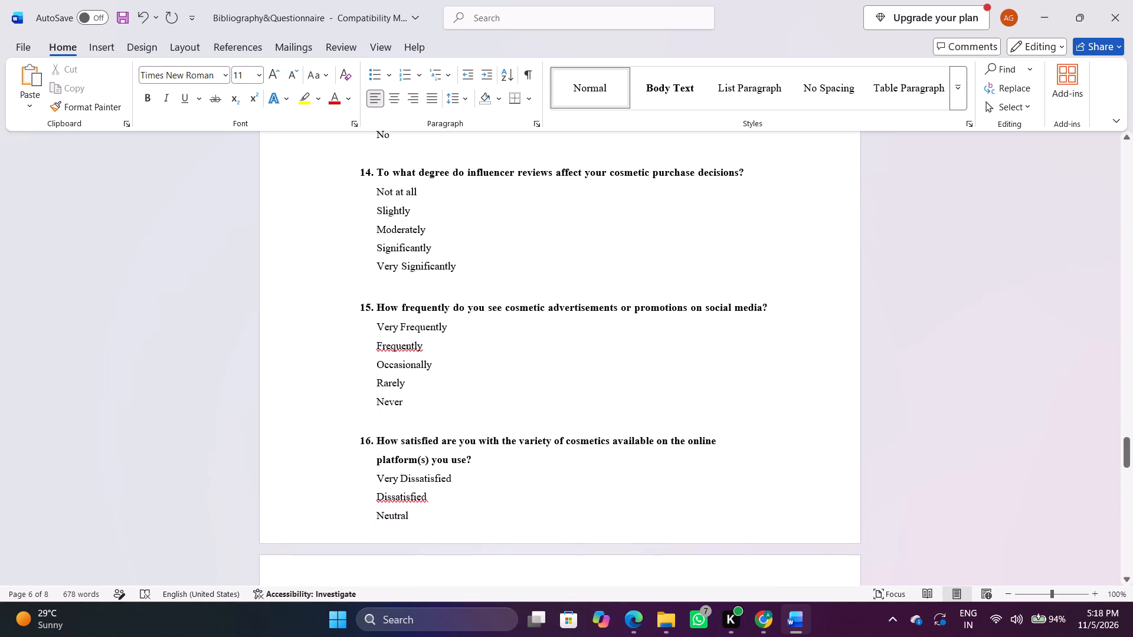
left_click(432, 428)
key("Return")
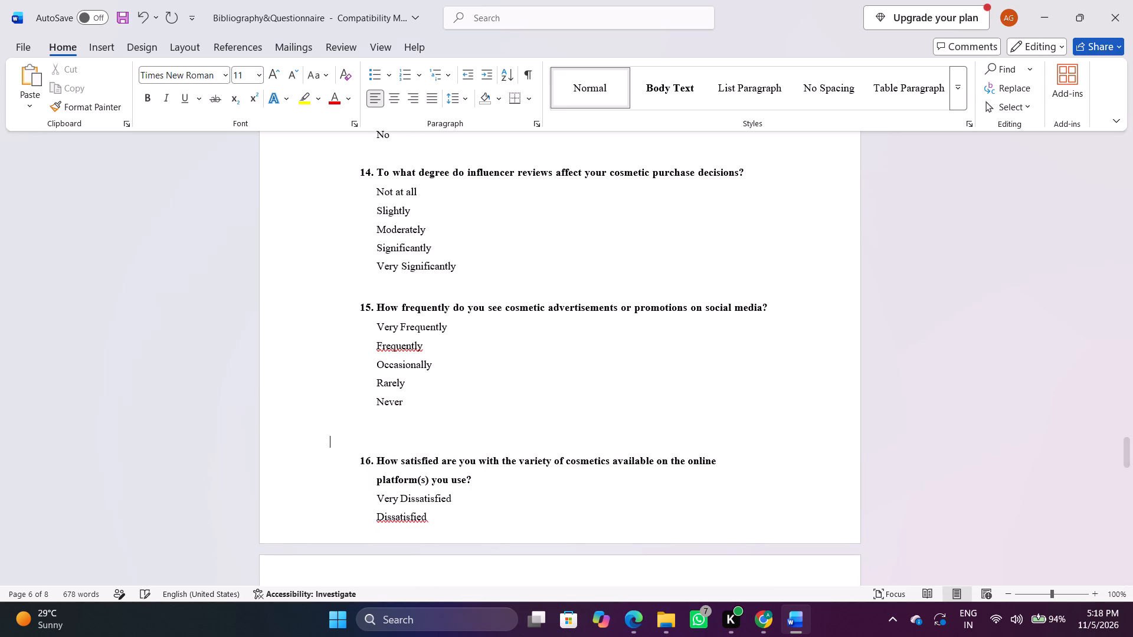
key("Return")
key("Return")
key("Return")
key("Return")
Set the line spacing of questions 17 to 20, from "How easy is it to navigate" to the last "Very Satisfied" option, to 1.5.
scroll(432, 428, "down", 1)
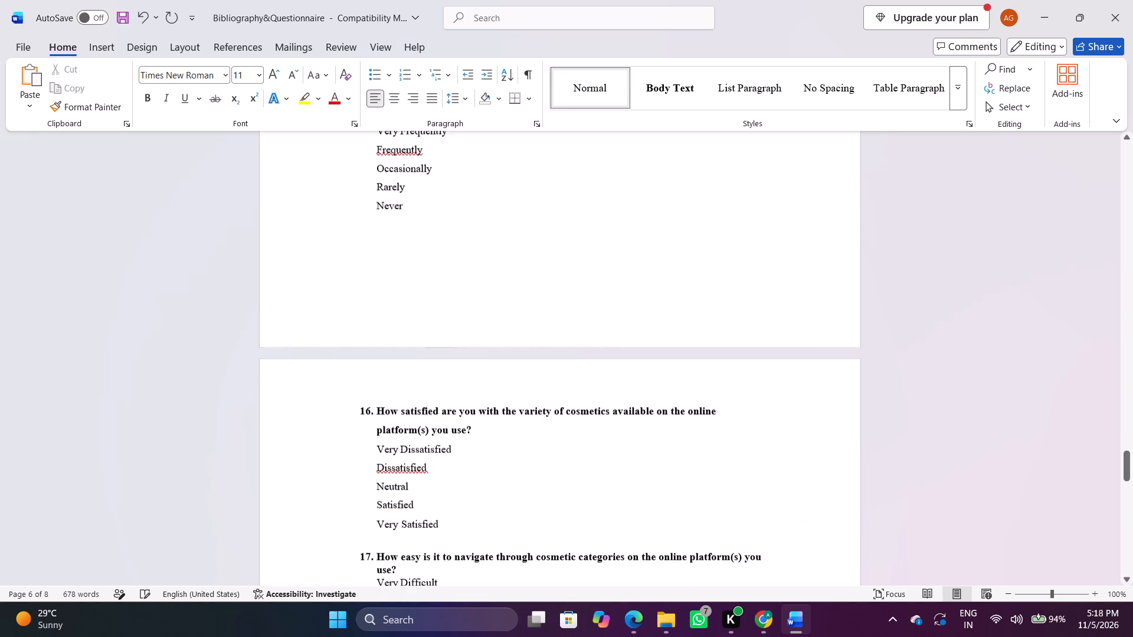
scroll(432, 428, "down", 1)
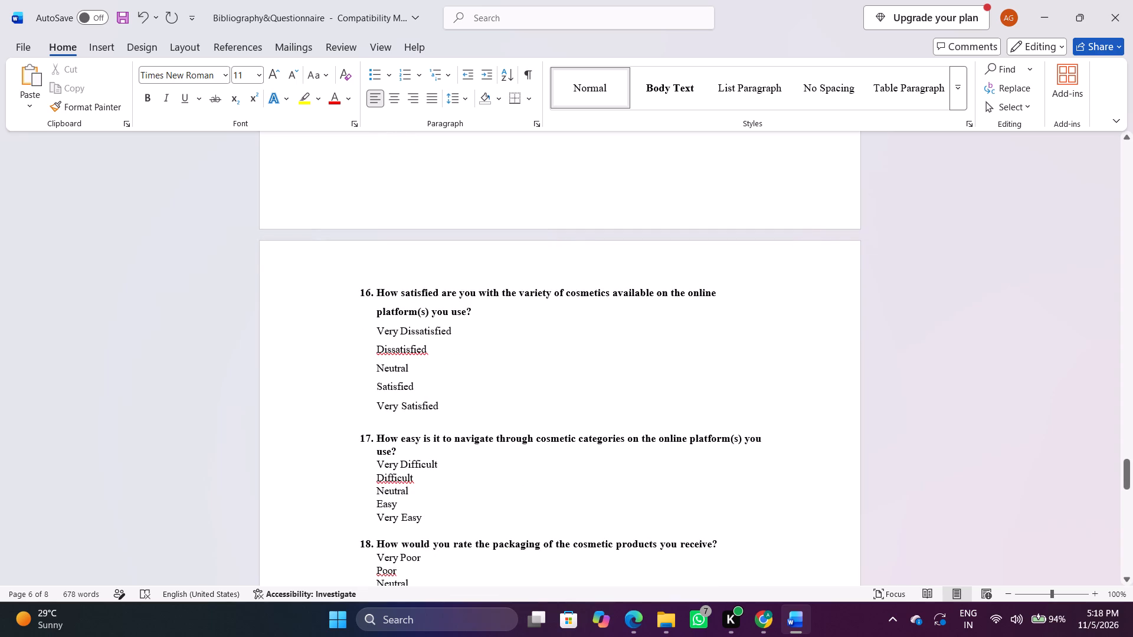
left_click_drag(378, 438, 415, 537)
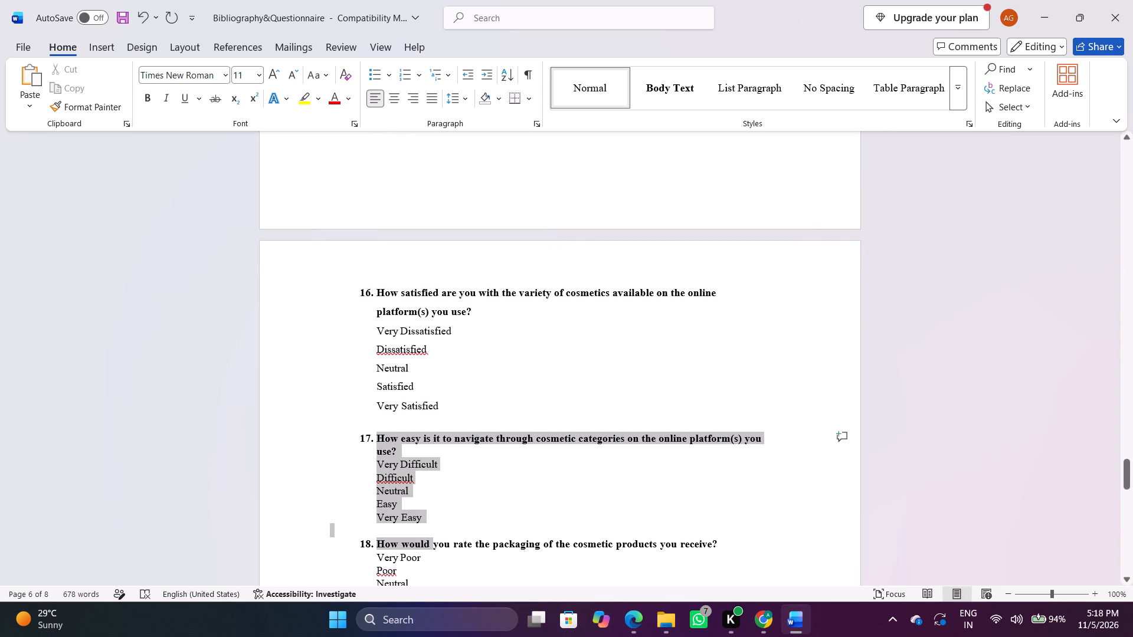
left_click_drag(415, 537, 434, 441)
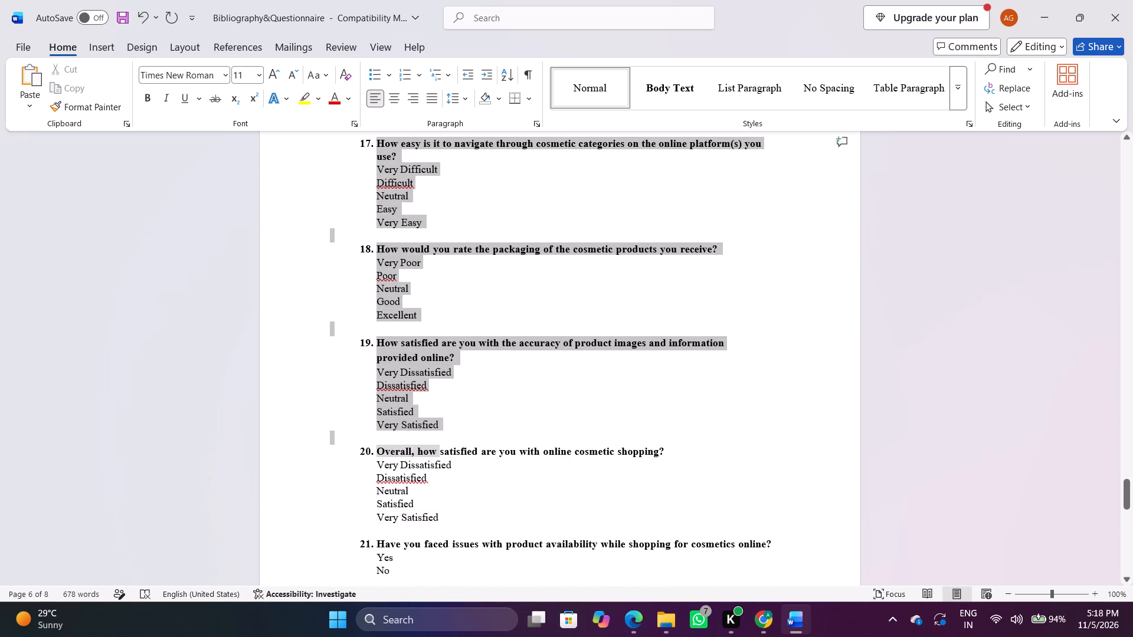
left_click_drag(434, 441, 440, 514)
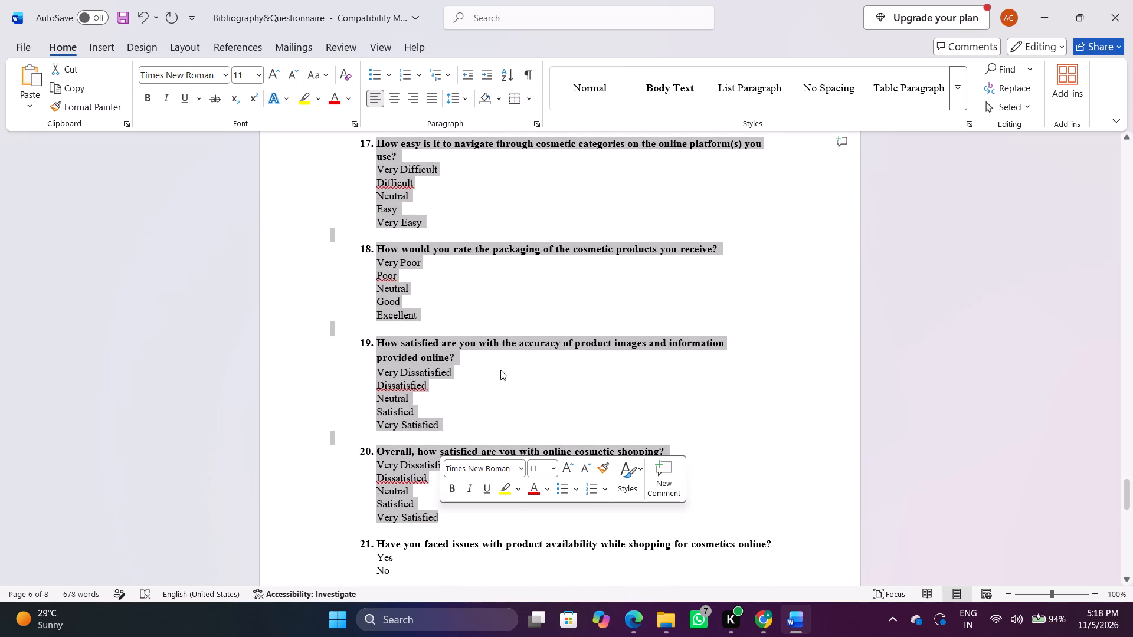
left_click(454, 102)
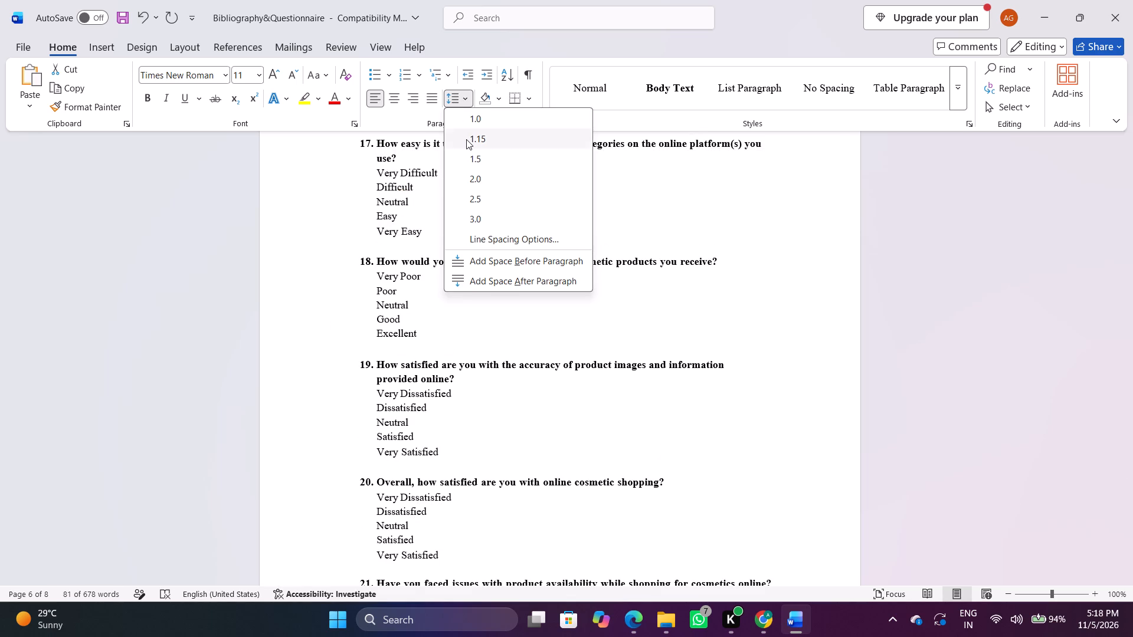
left_click(467, 160)
Remove the break after question 21's last option, "No", so question 22 follows on the same page.
scroll(434, 365, "down", 1)
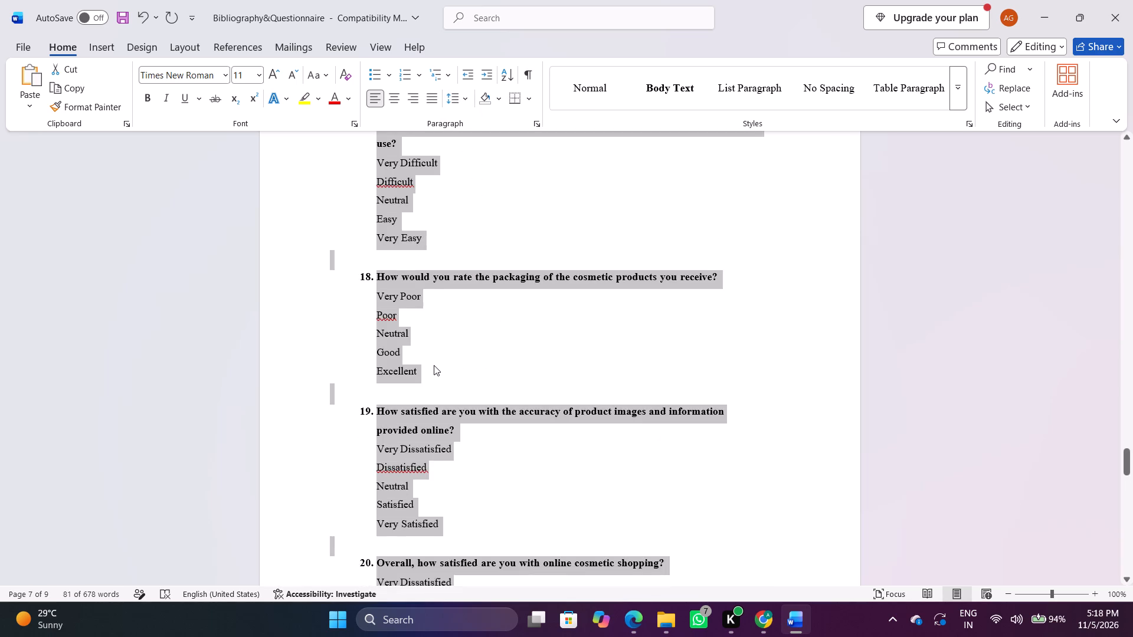
scroll(434, 365, "down", 1)
left_click(452, 377)
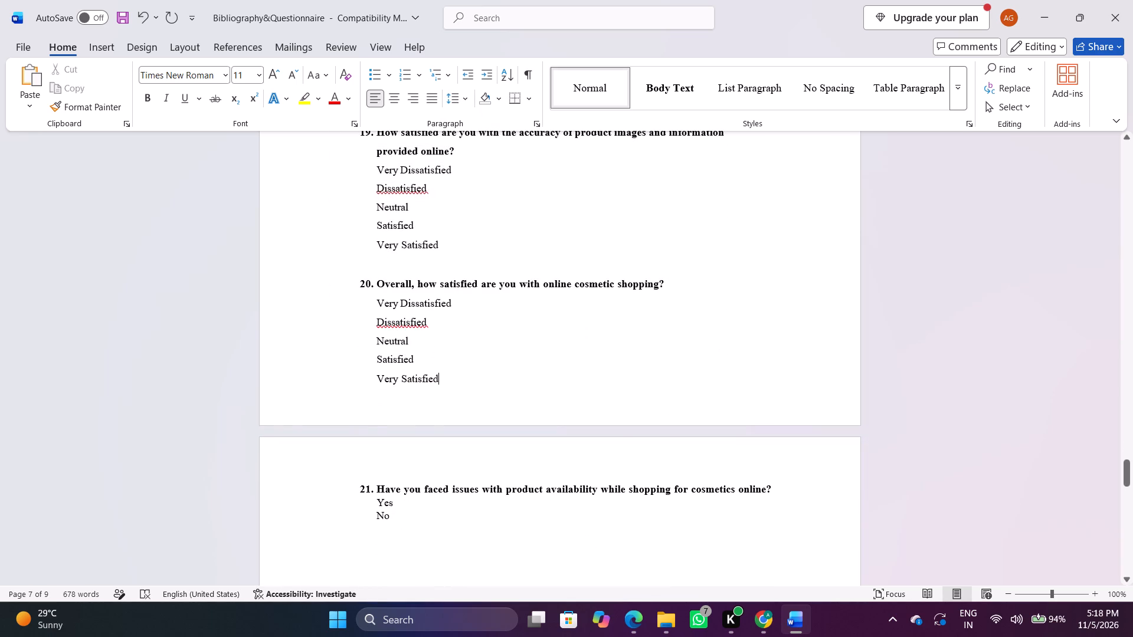
scroll(452, 377, "down", 1)
left_click(428, 421)
key("Delete")
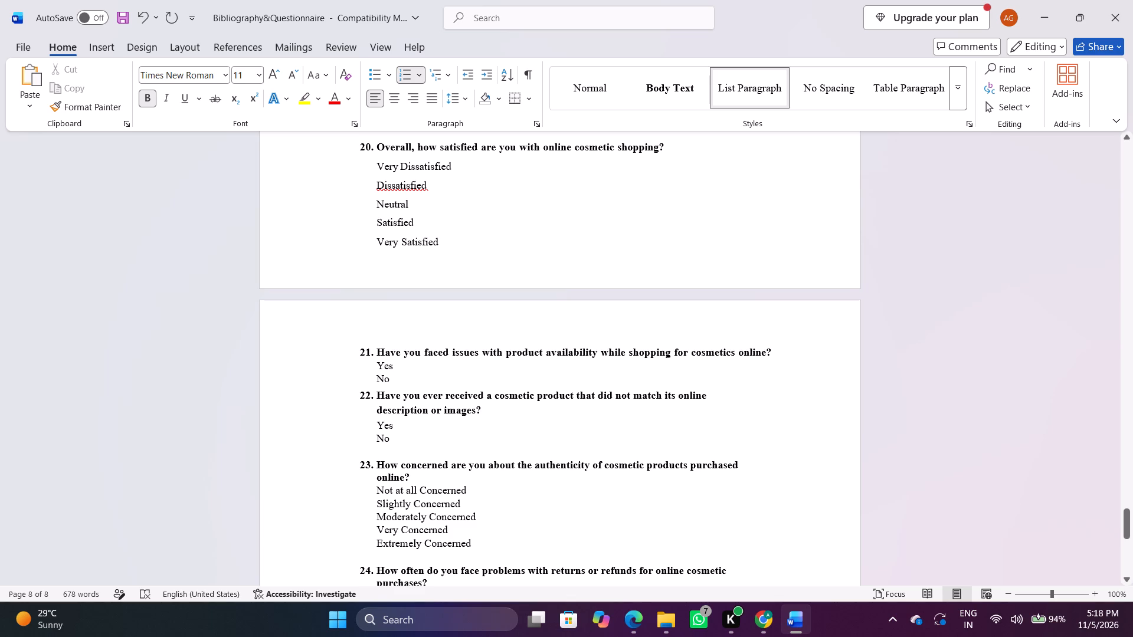
Set the line spacing of questions 21 to 25, through the last option "Lack of sufficient product information", to 1.5.
left_click_drag(378, 353, 414, 593)
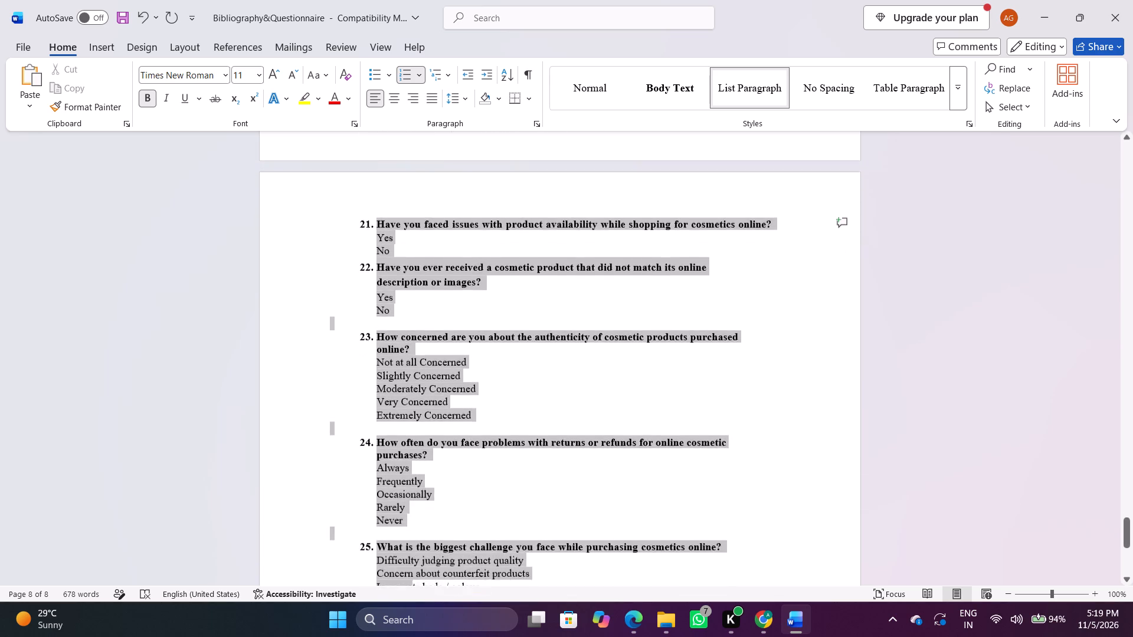
left_click_drag(414, 593, 565, 509)
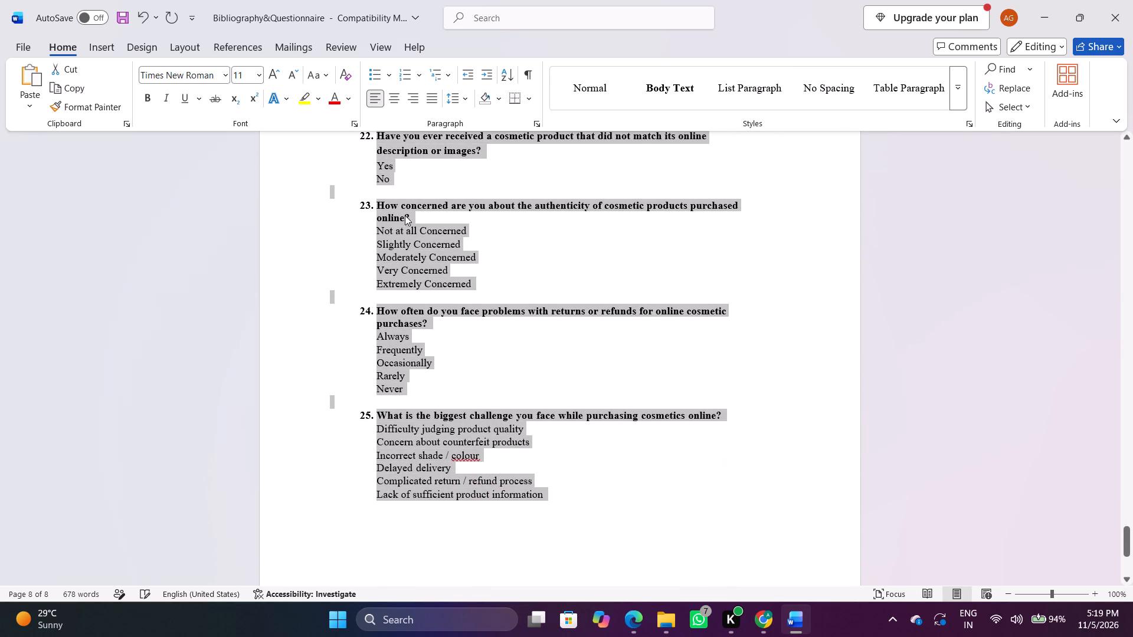
left_click(450, 107)
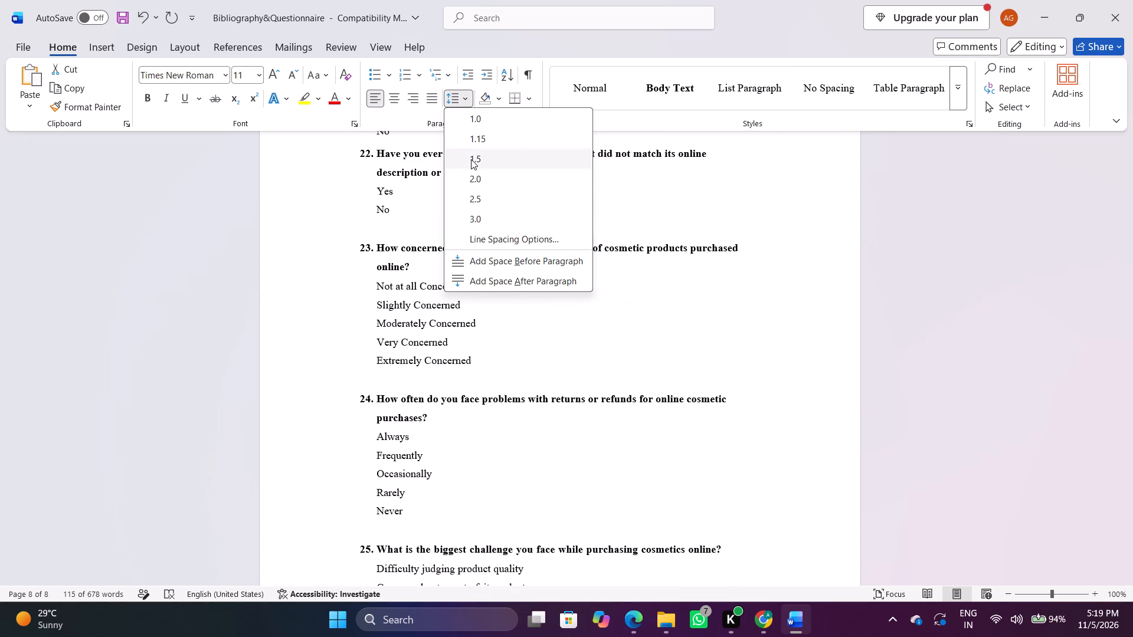
left_click(471, 159)
scroll(450, 346, "down", 4)
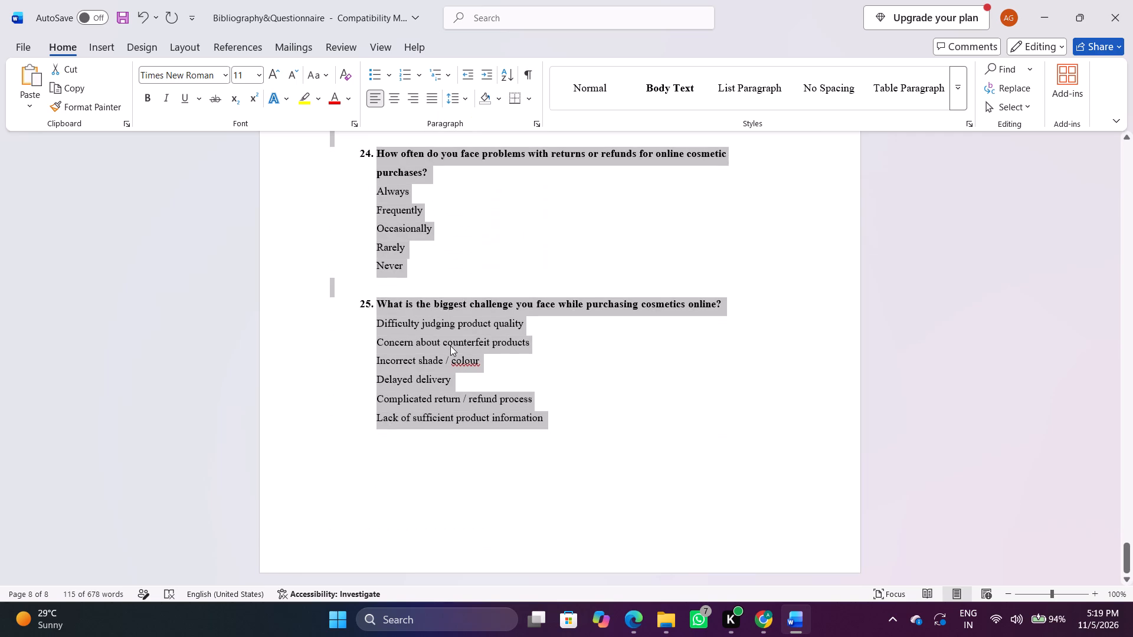
left_click(425, 458)
Insert a blank line after question 7's last option, "Product reviews / ratings", to separate it from question 8.
scroll(425, 458, "up", 8)
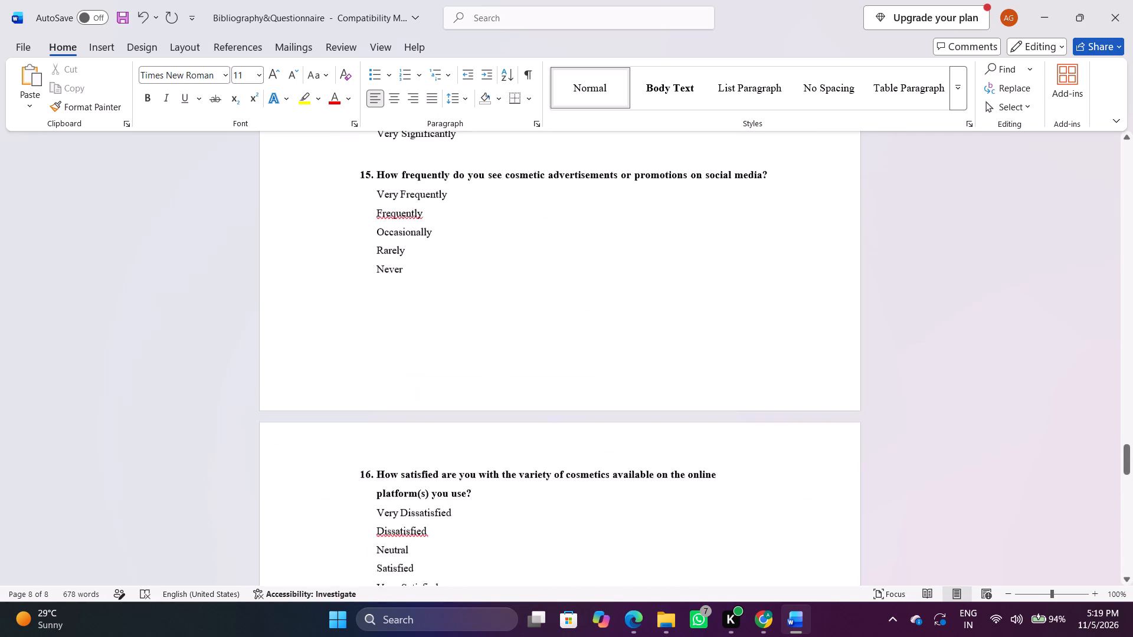
scroll(425, 458, "up", 10)
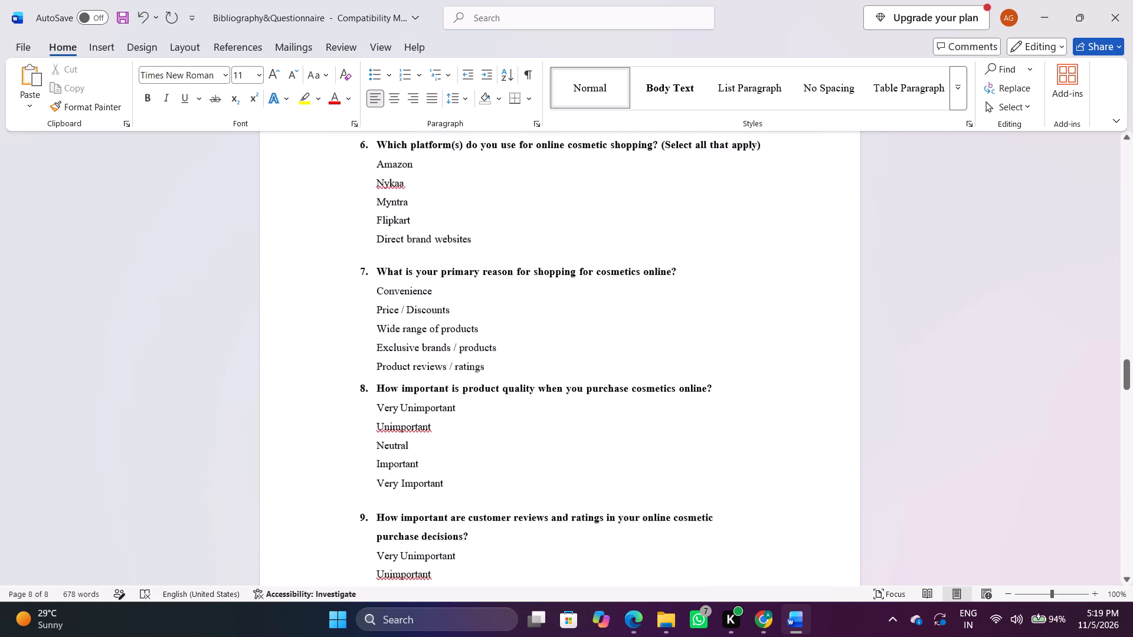
scroll(425, 458, "up", 3)
scroll(425, 458, "down", 6)
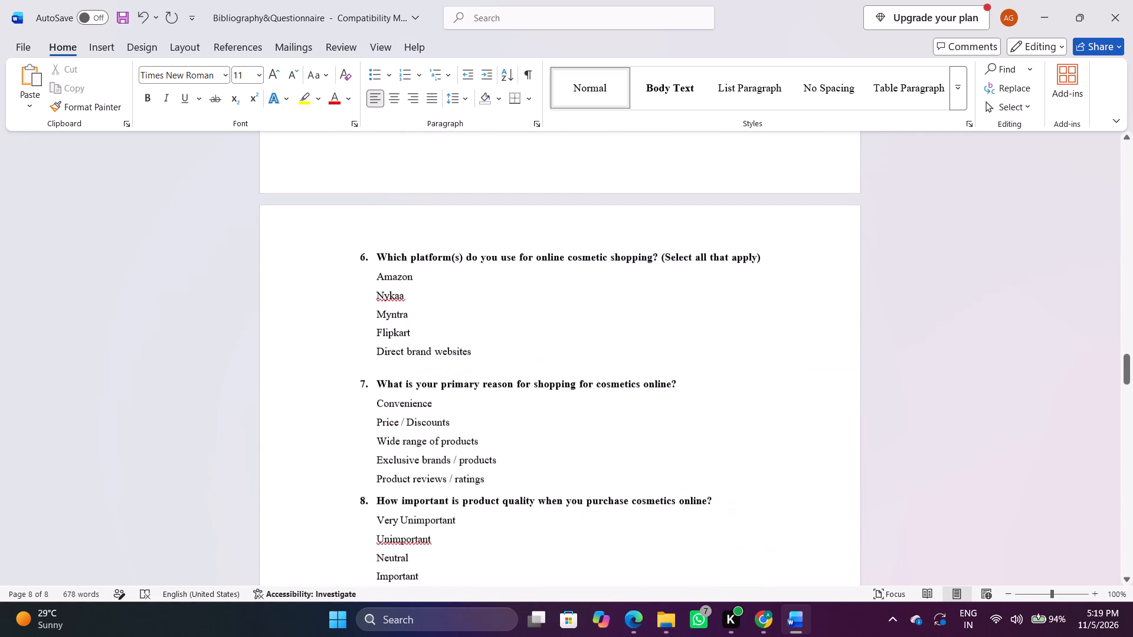
scroll(425, 458, "down", 2)
left_click(513, 326)
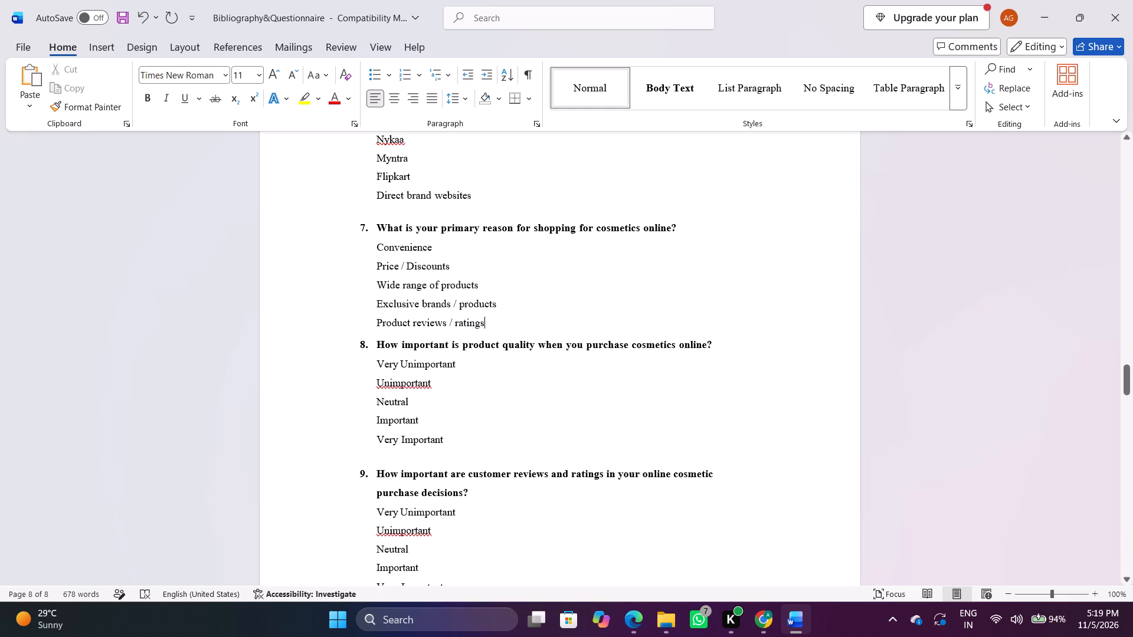
key("Return")
Check the gaps between the remaining questions and insert a blank line after question 21's last option, "No", before question 22.
scroll(513, 326, "down", 5)
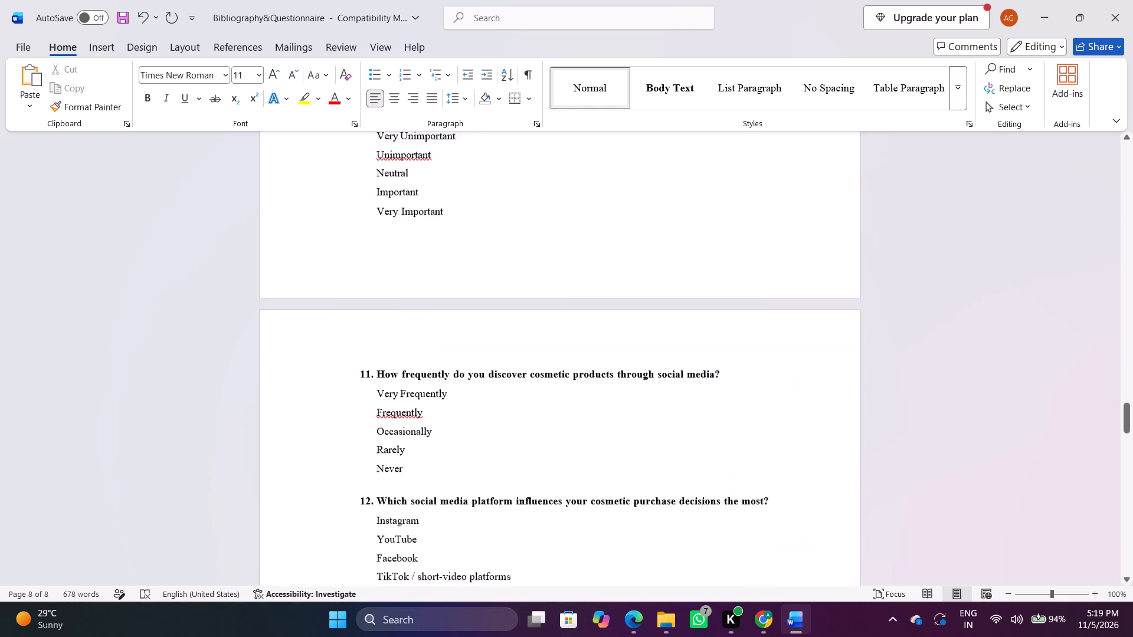
scroll(513, 326, "down", 4)
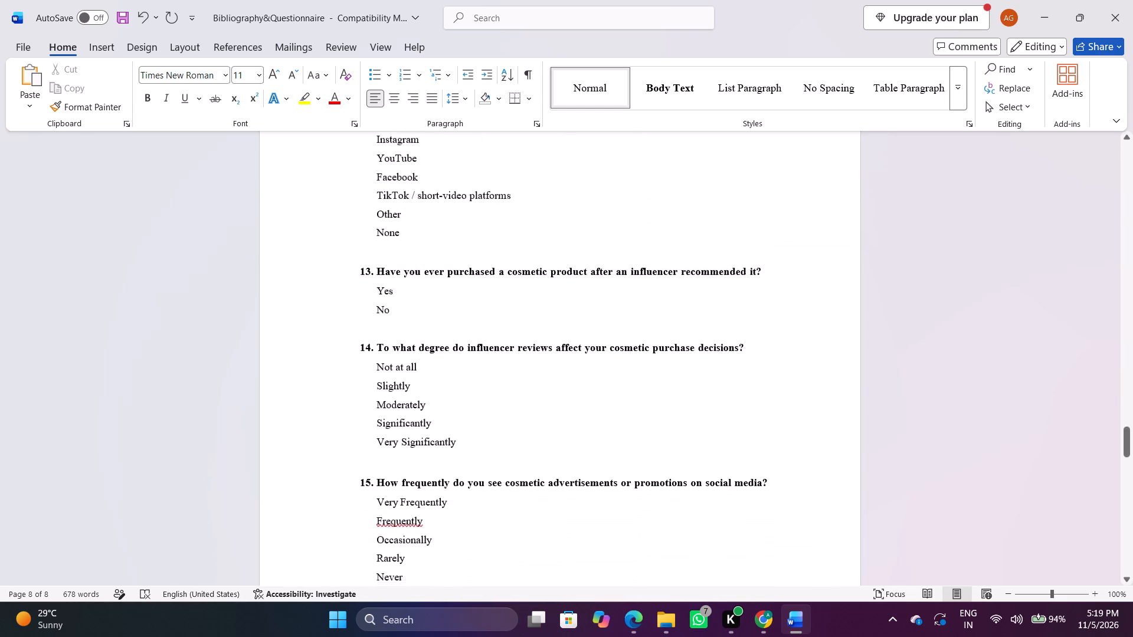
scroll(513, 326, "down", 4)
scroll(513, 326, "up", 1)
scroll(513, 326, "down", 1)
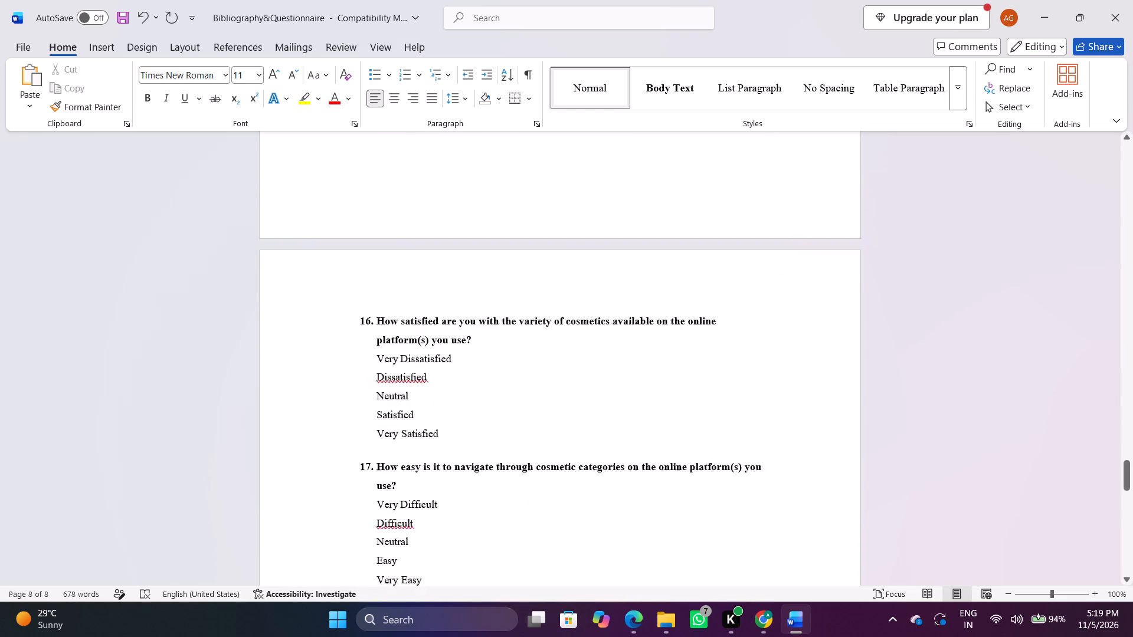
scroll(513, 326, "down", 1)
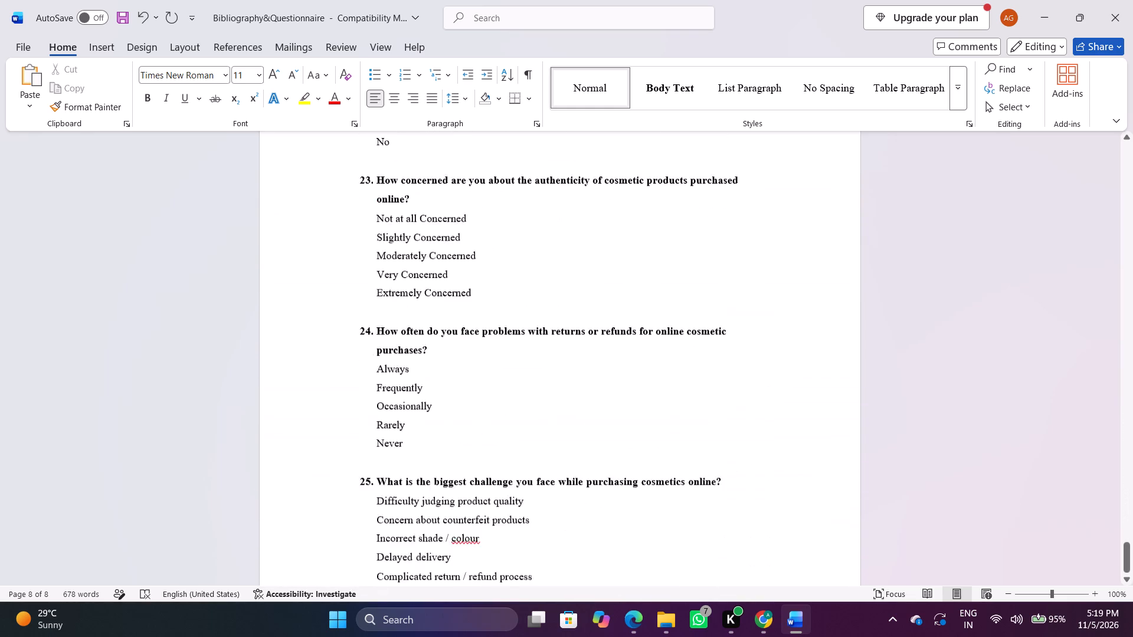
scroll(513, 326, "down", 1)
scroll(513, 326, "up", 4)
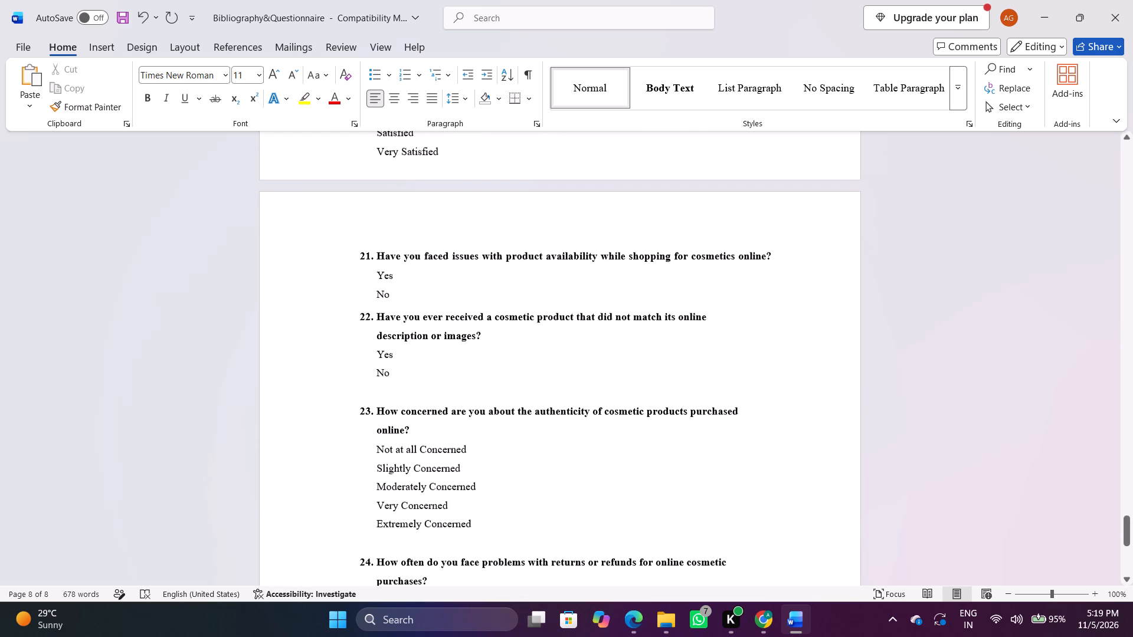
left_click(434, 311)
left_click(424, 305)
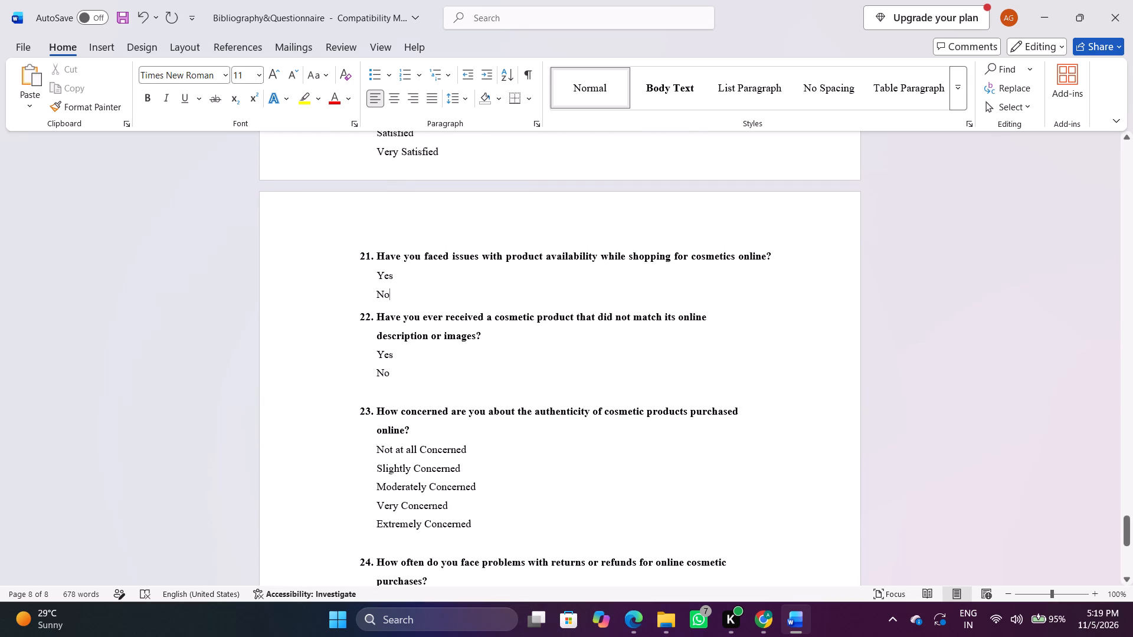
key("Return")
Review the spacing and page layout from the last questions back through the questionnaire to the bibliography's references and websites.
scroll(424, 305, "down", 2)
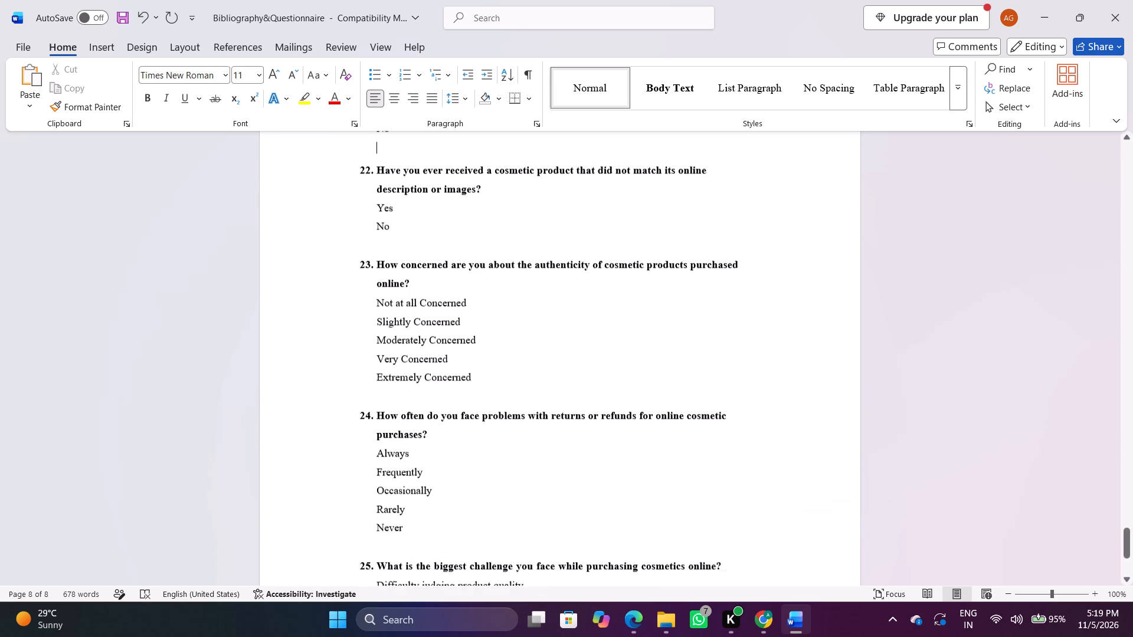
scroll(424, 305, "up", 3)
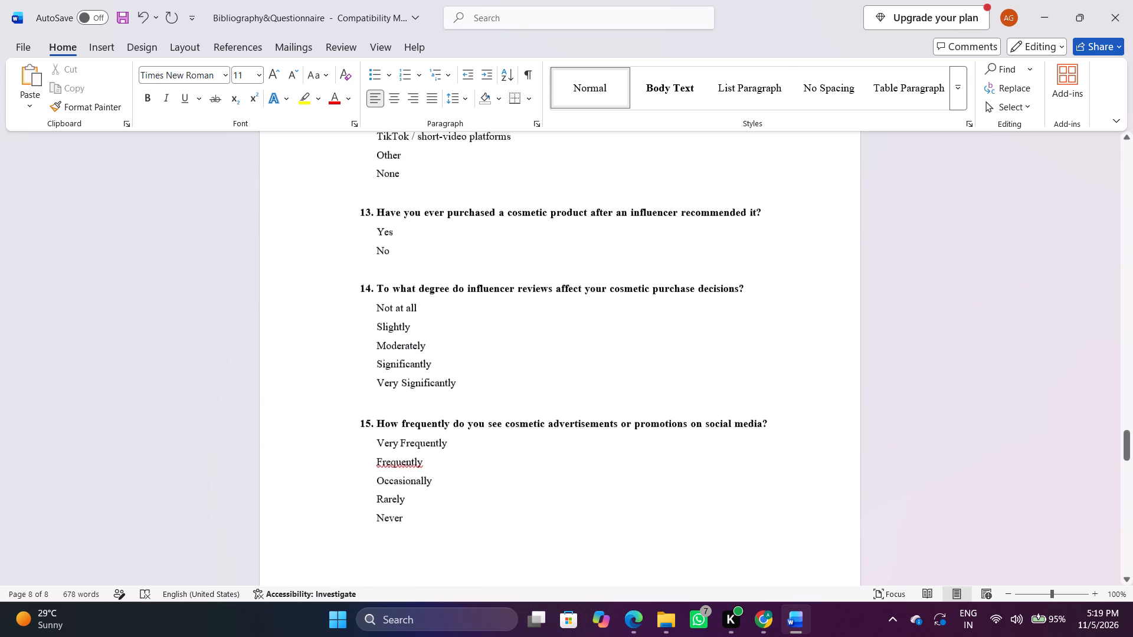
scroll(424, 305, "up", 4)
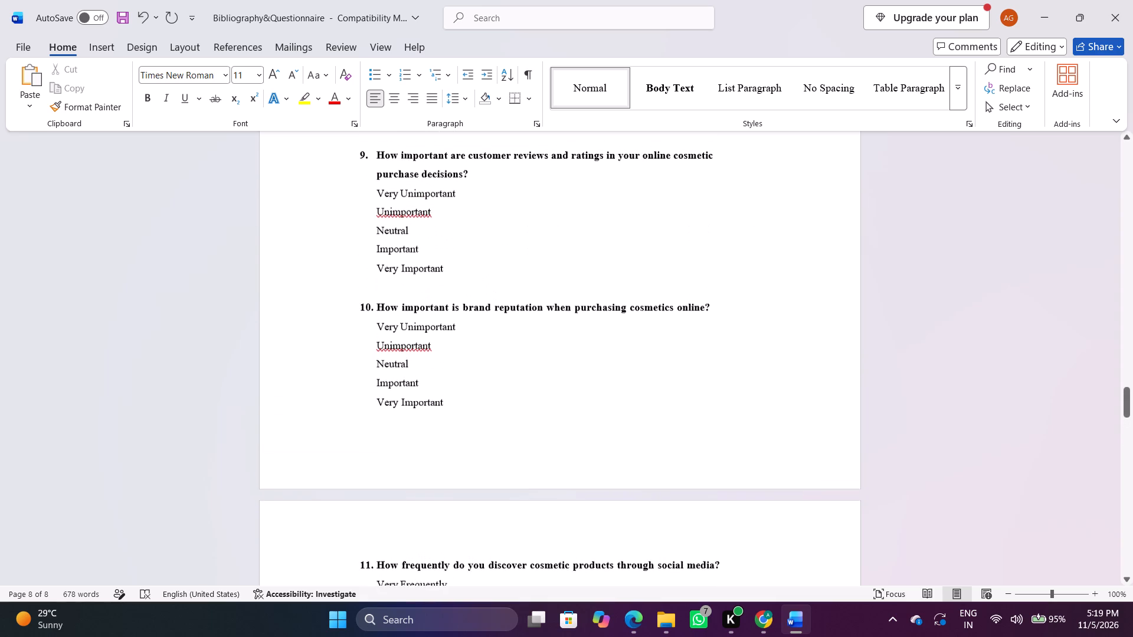
scroll(424, 305, "up", 4)
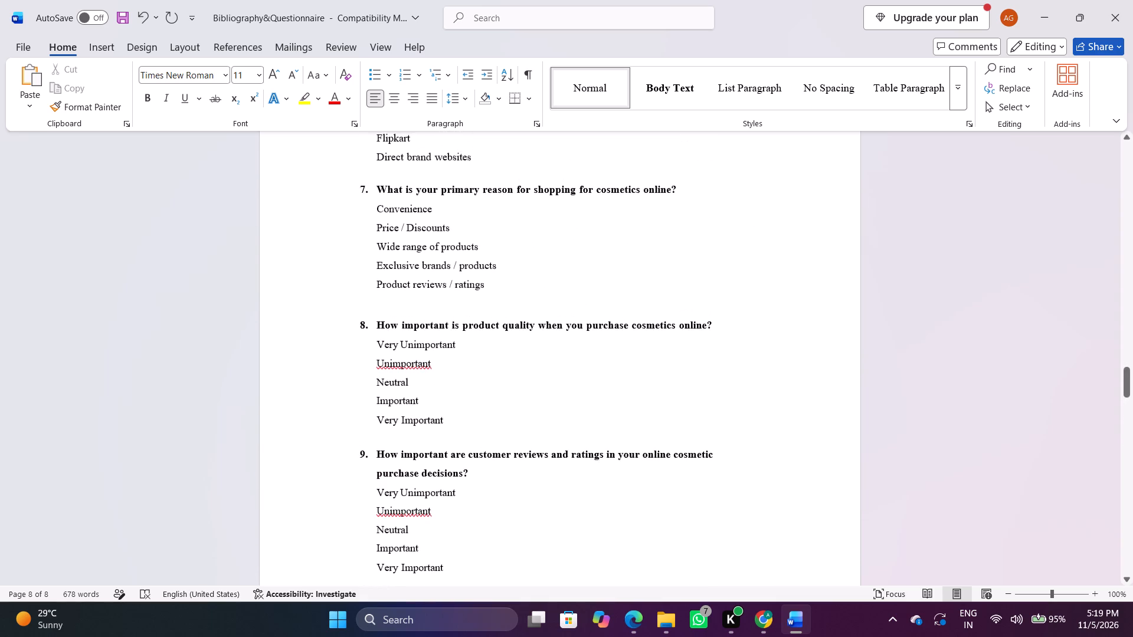
scroll(424, 305, "up", 4)
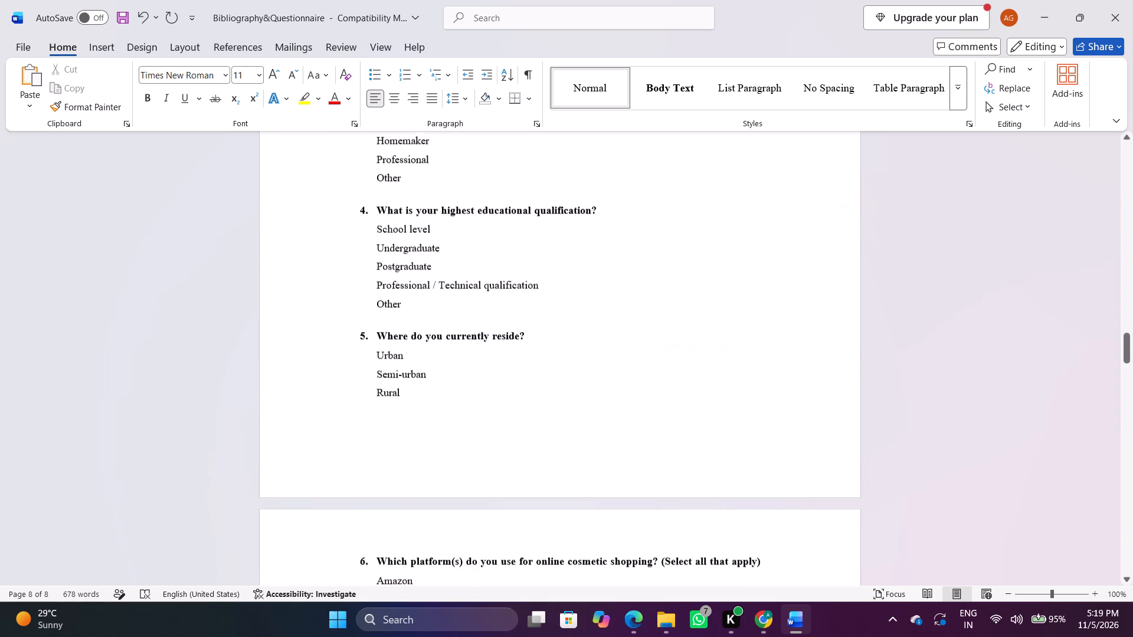
scroll(424, 305, "up", 4)
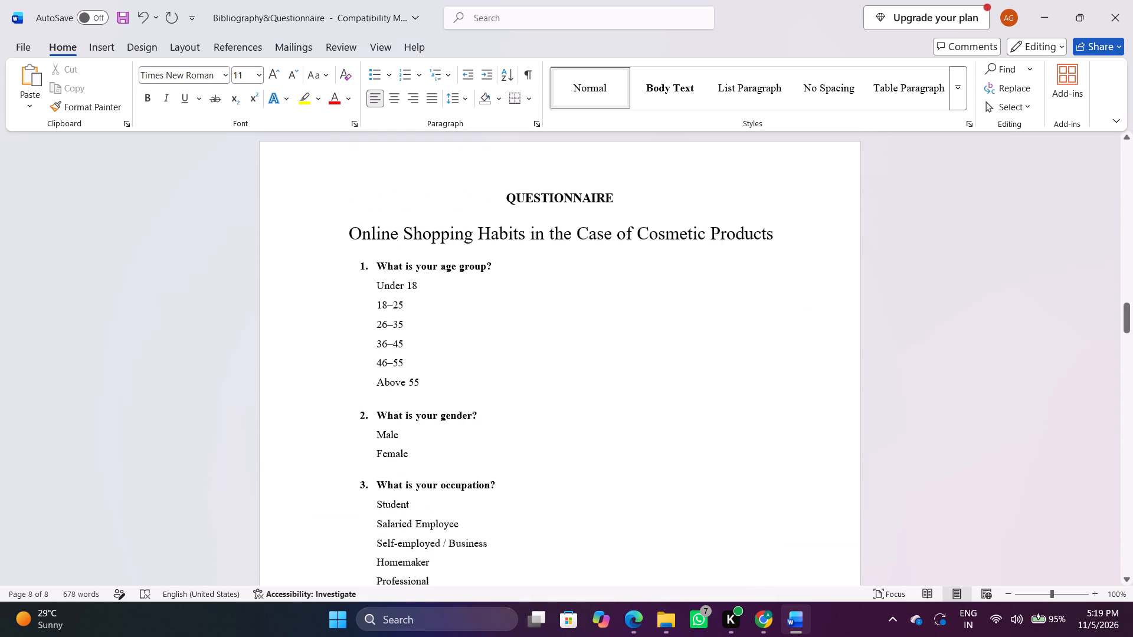
scroll(424, 305, "up", 5)
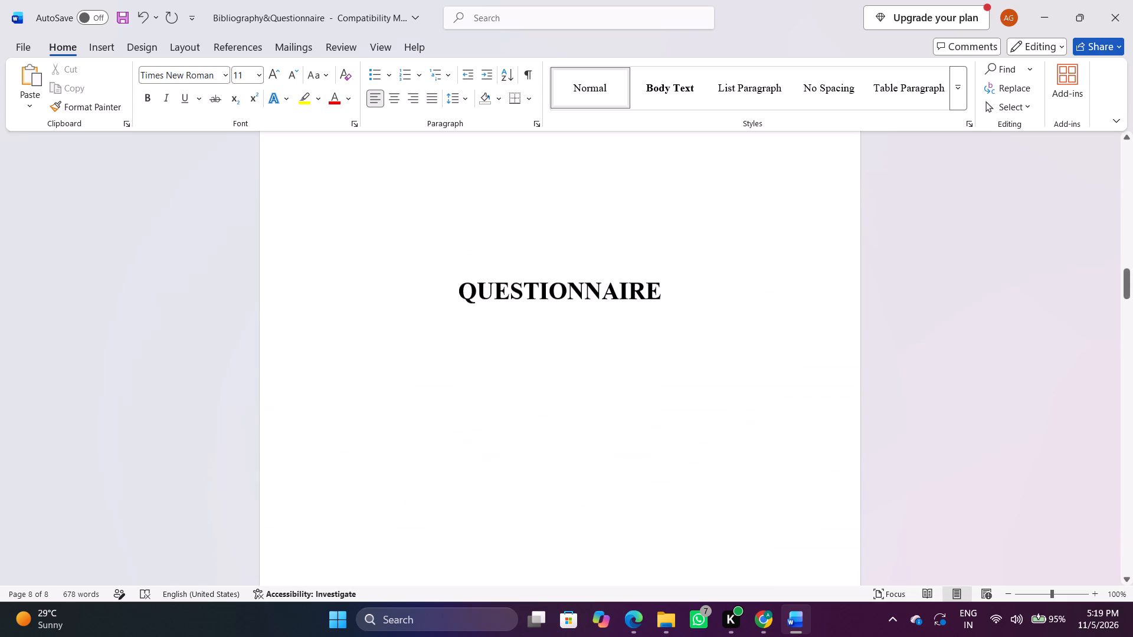
scroll(424, 305, "up", 5)
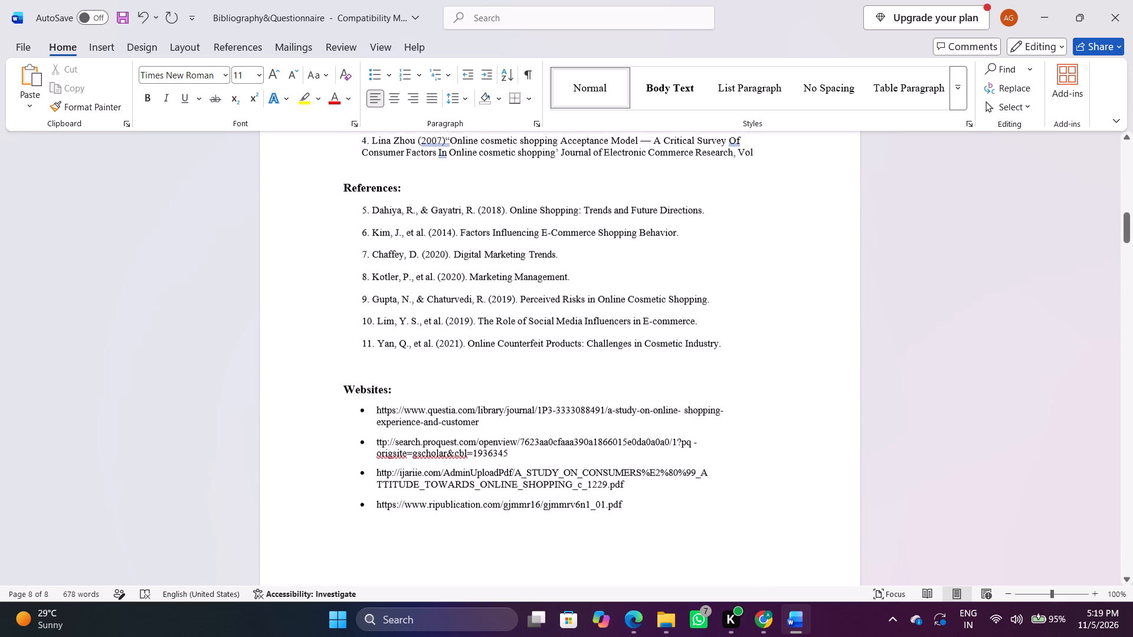
scroll(424, 305, "up", 2)
left_click_drag(489, 216, 430, 234)
left_click(451, 272)
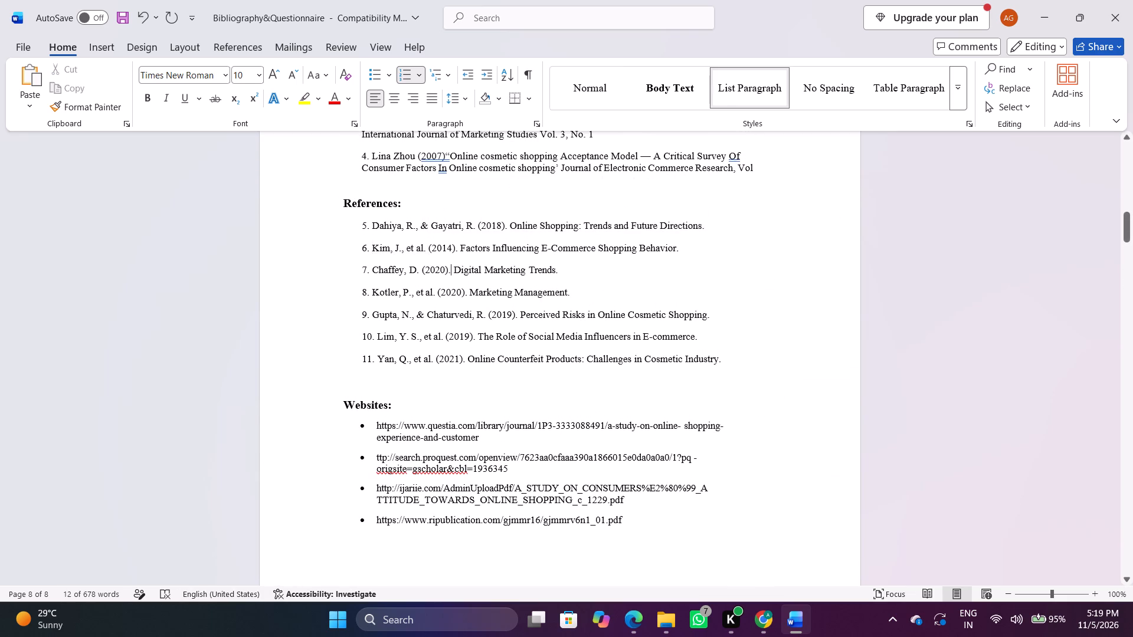
Set the font size of the four entries under "Books" in the bibliography to 11.
scroll(451, 272, "up", 2)
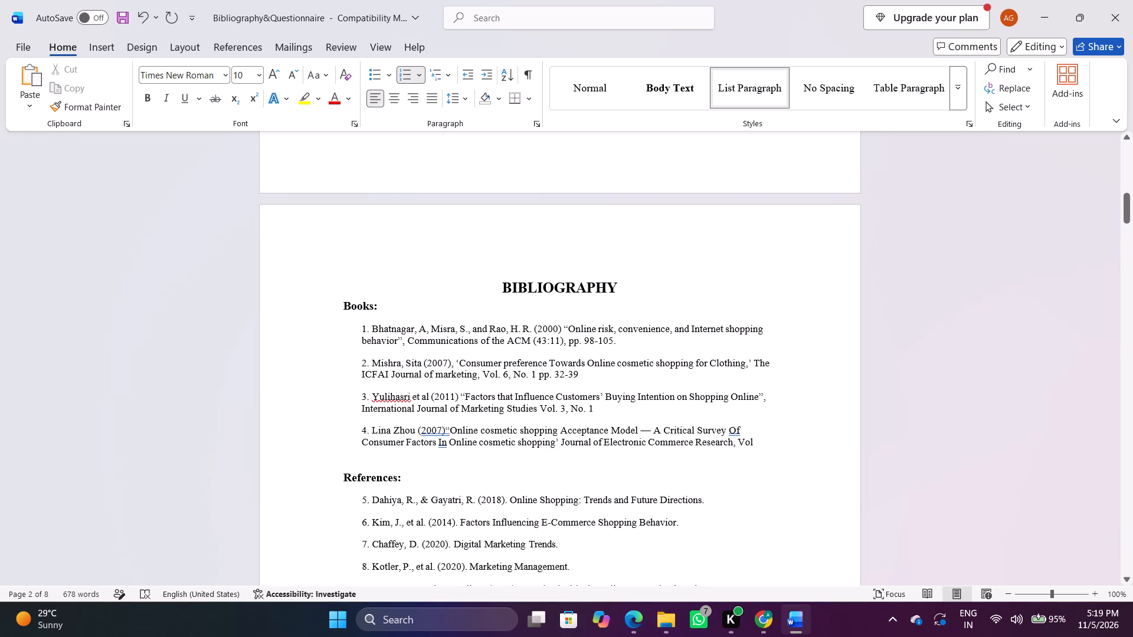
left_click_drag(362, 325, 749, 447)
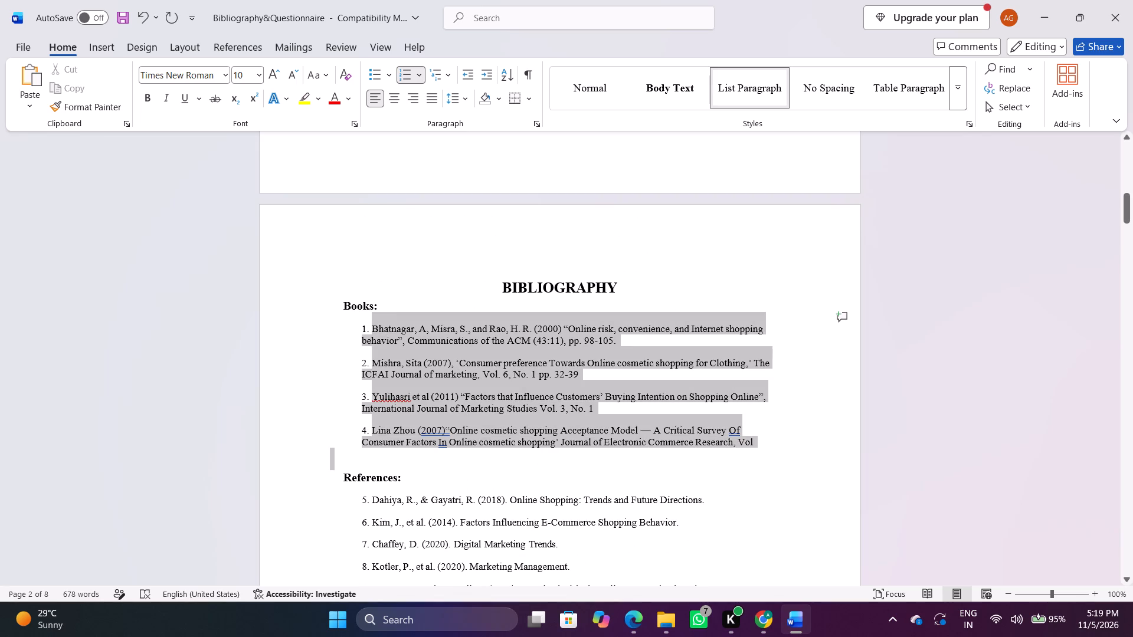
left_click_drag(749, 447, 752, 444)
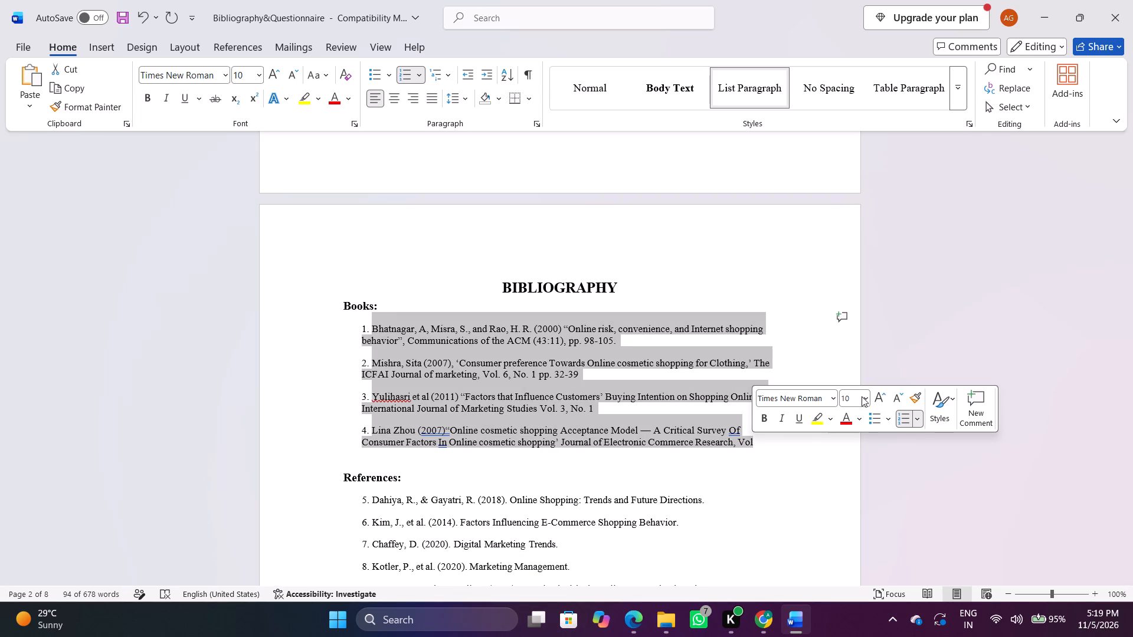
left_click(847, 396)
type("11")
left_click(787, 367)
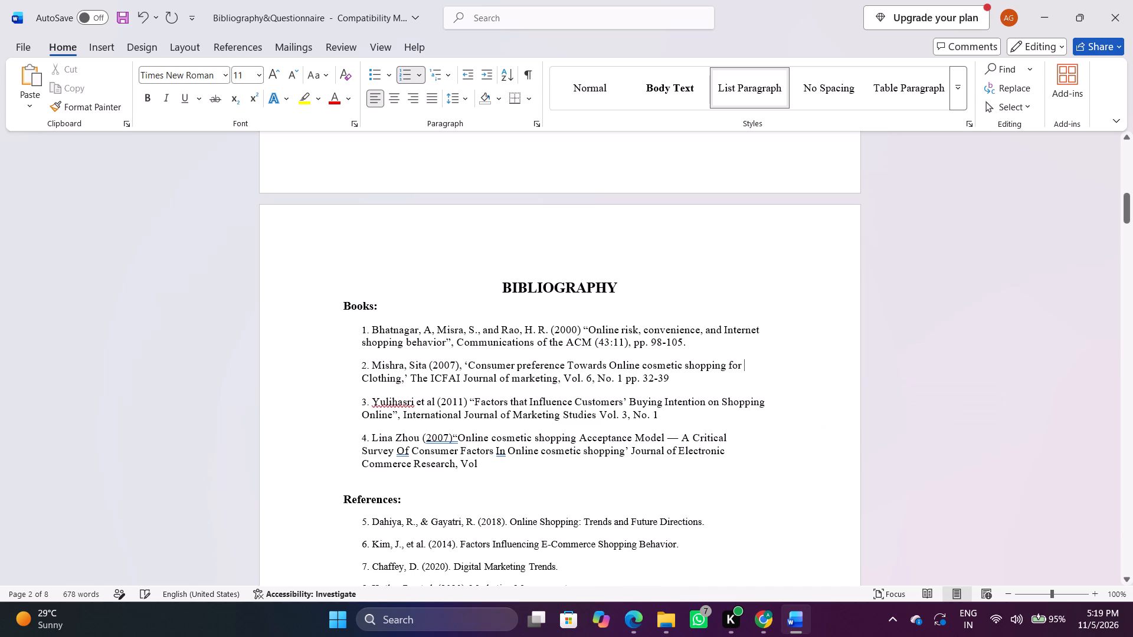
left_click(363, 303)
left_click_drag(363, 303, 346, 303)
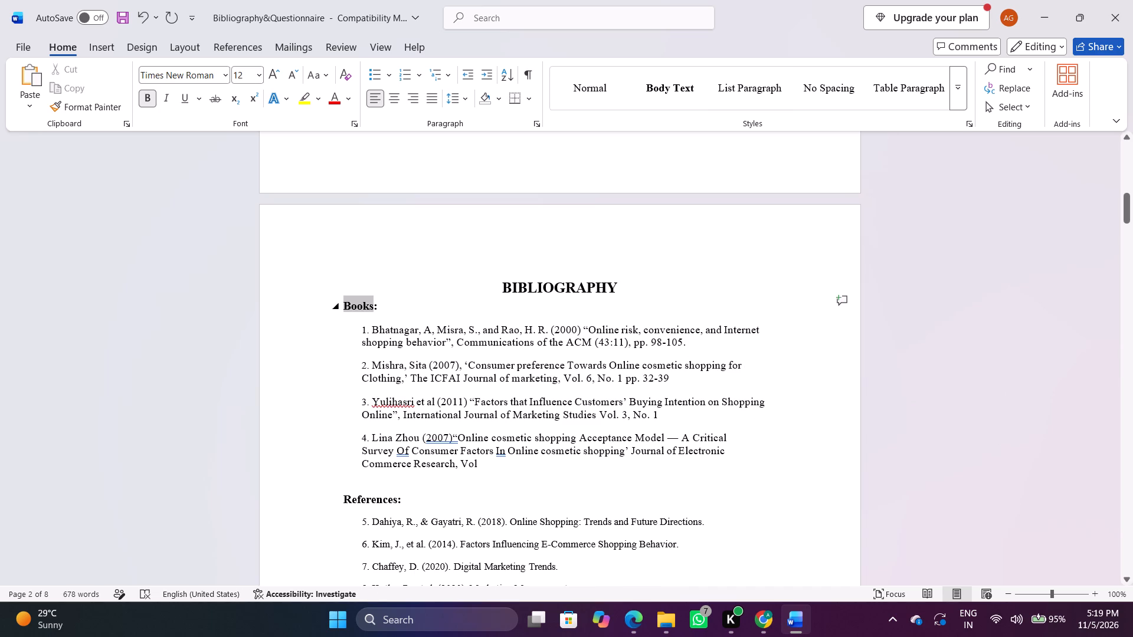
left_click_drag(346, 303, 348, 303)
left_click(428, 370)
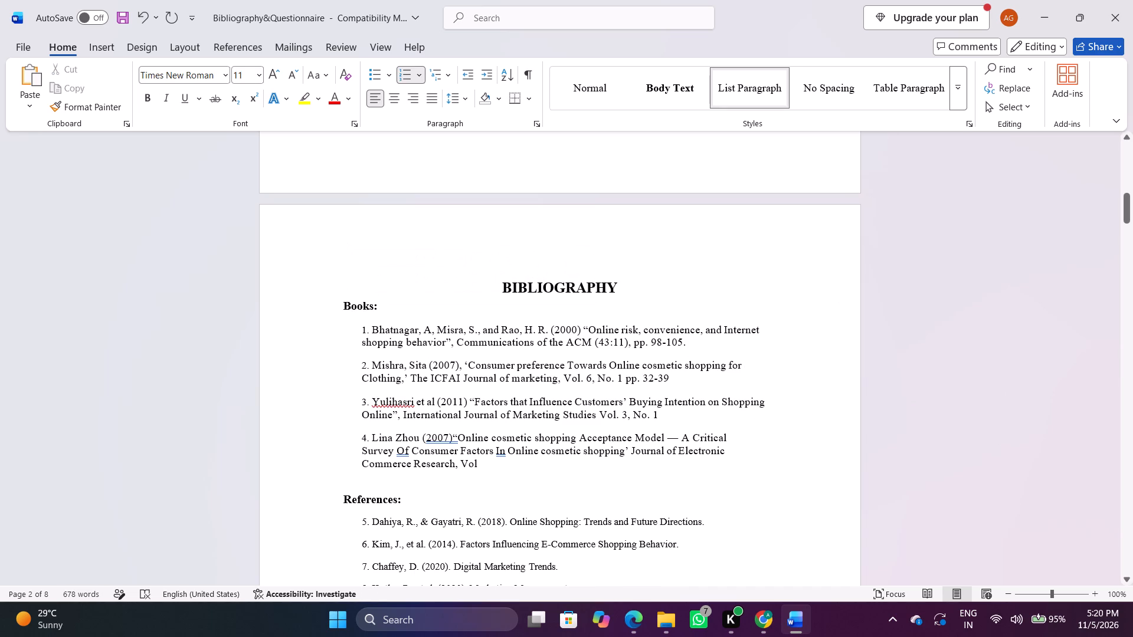
Justify the four entries under "Books" and set their line spacing to 1.5.
left_click_drag(496, 467, 361, 331)
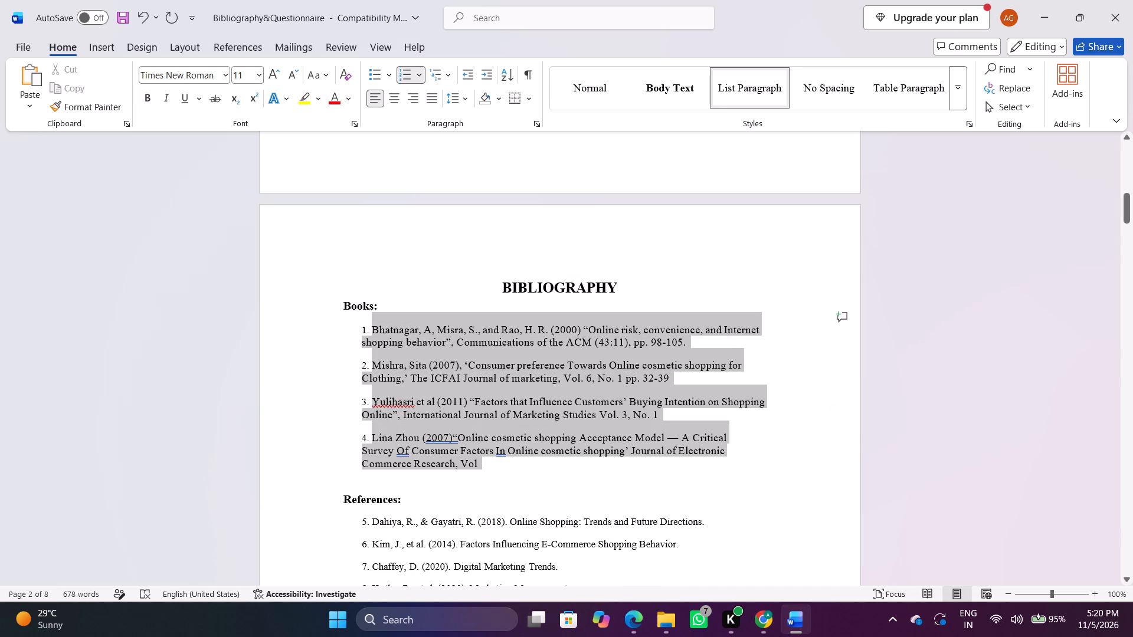
left_click_drag(361, 331, 363, 330)
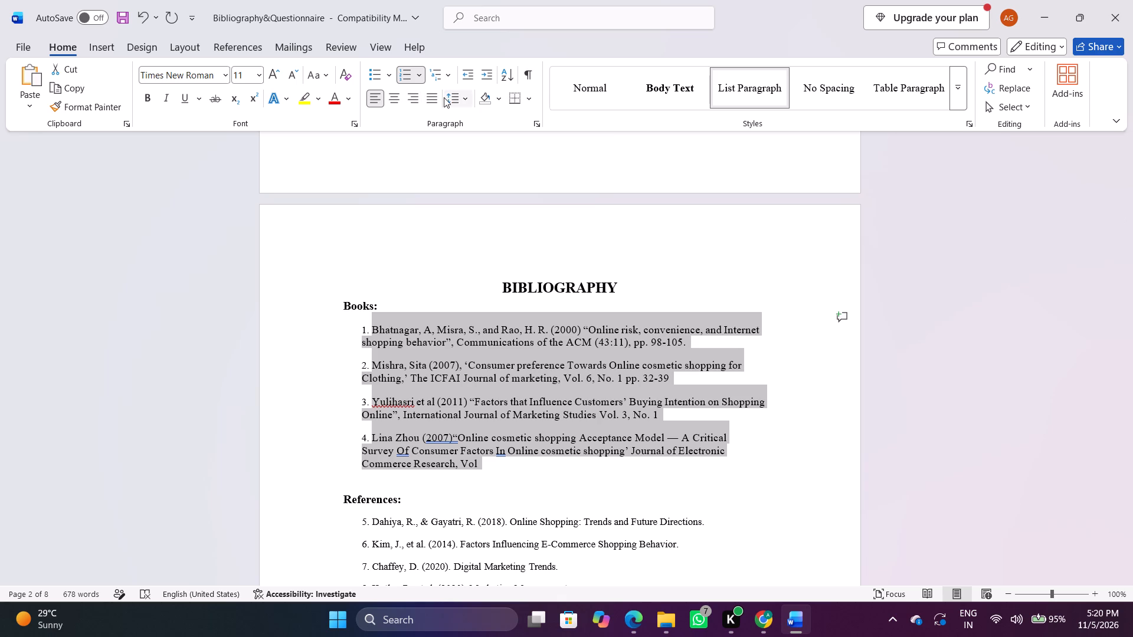
left_click(444, 97)
left_click(434, 98)
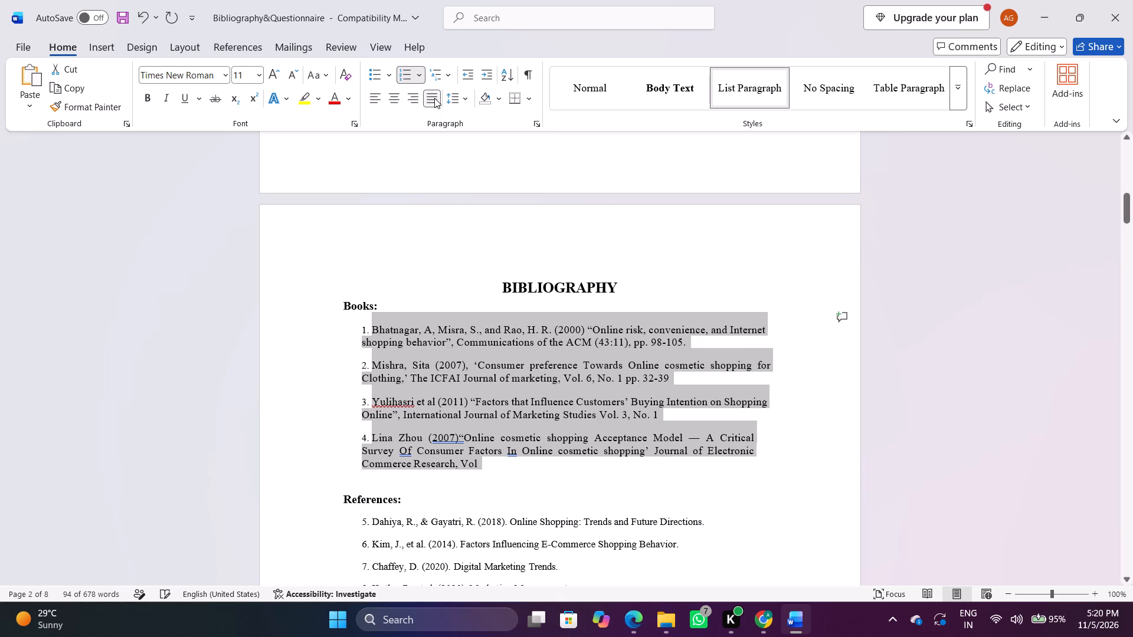
left_click(444, 98)
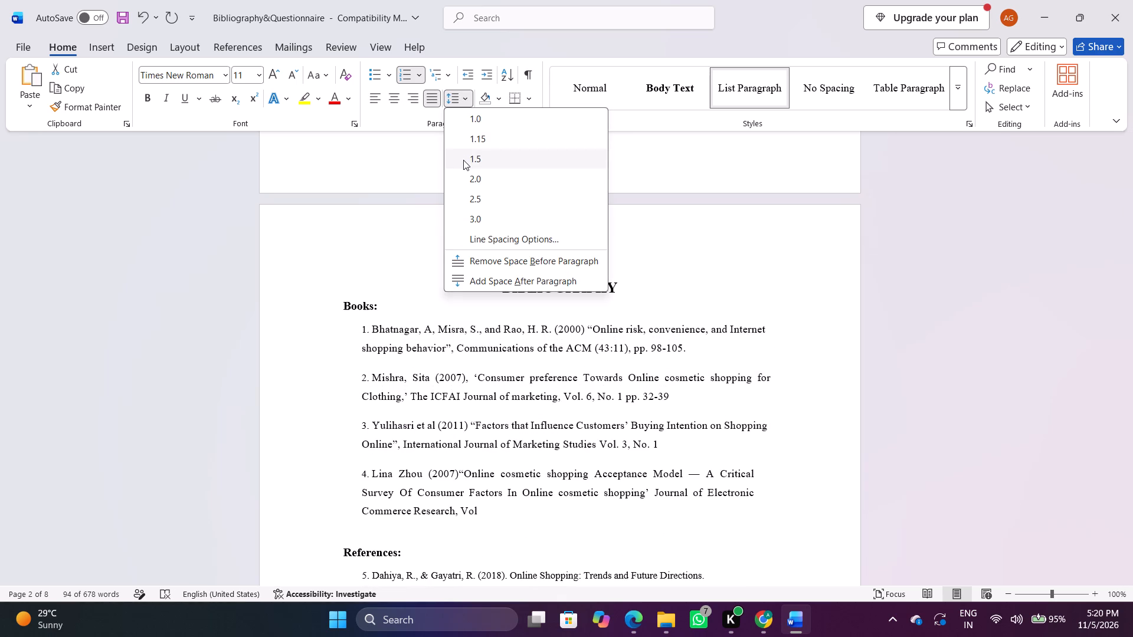
left_click(463, 160)
scroll(464, 326, "down", 2)
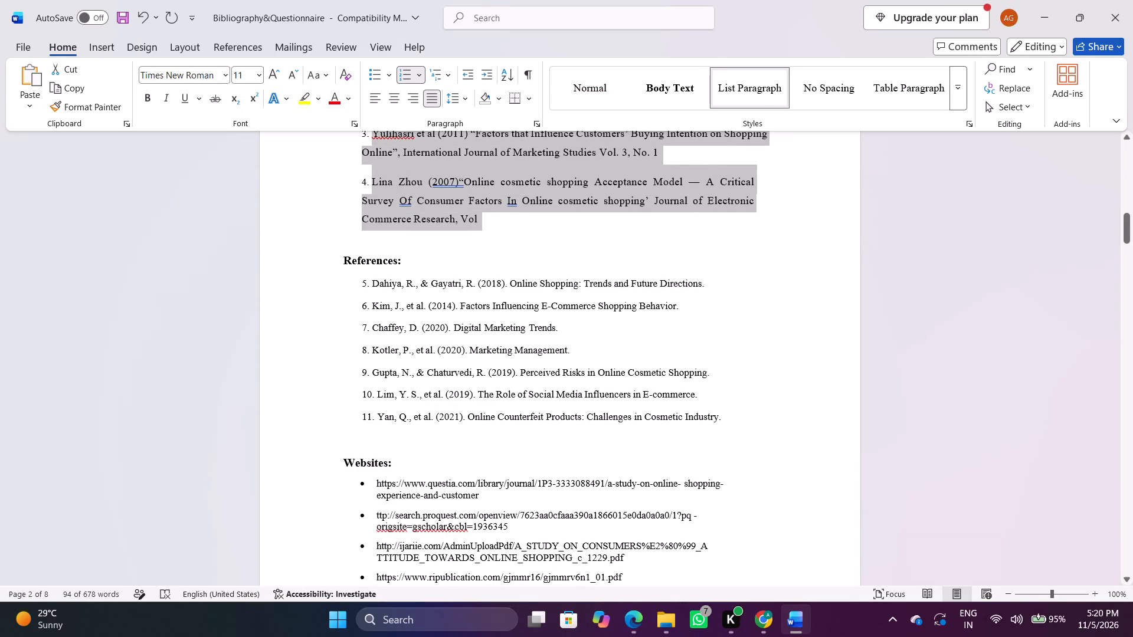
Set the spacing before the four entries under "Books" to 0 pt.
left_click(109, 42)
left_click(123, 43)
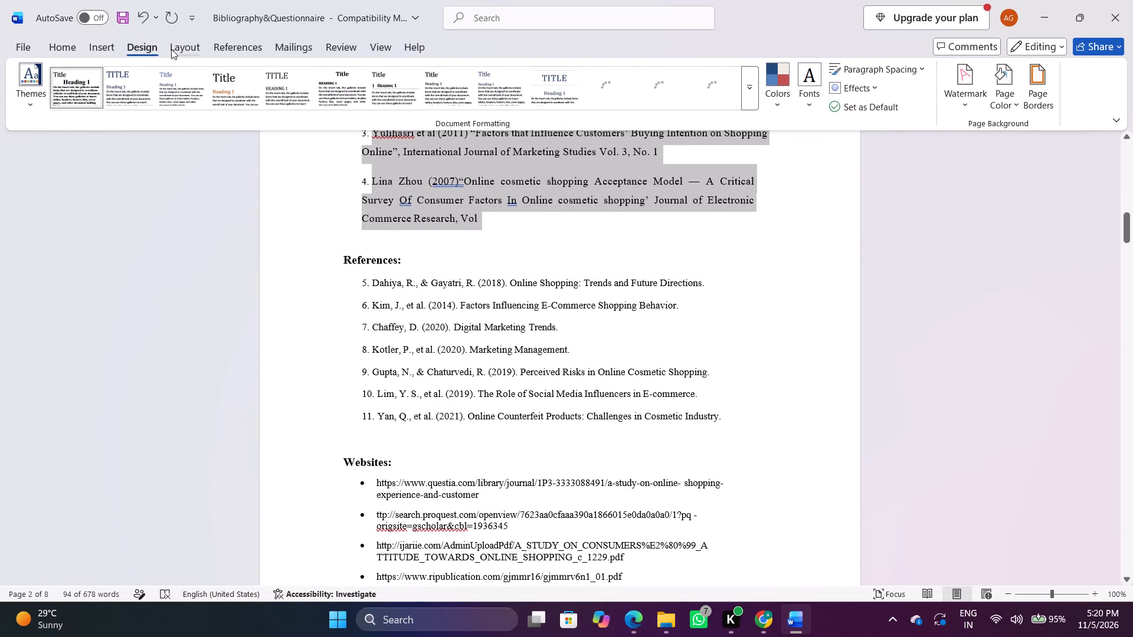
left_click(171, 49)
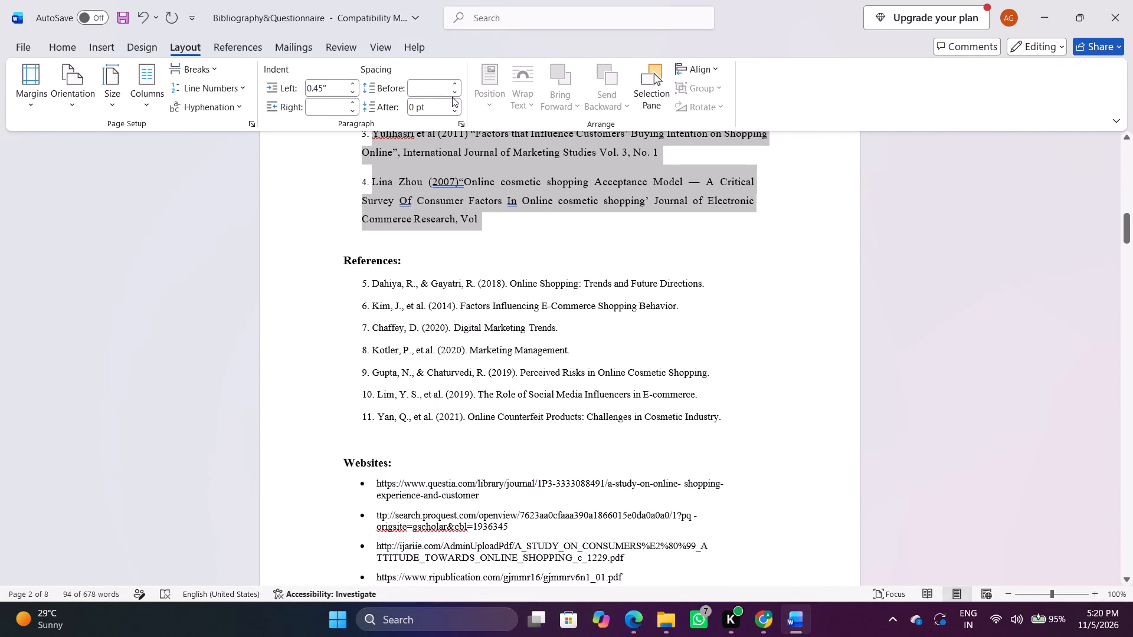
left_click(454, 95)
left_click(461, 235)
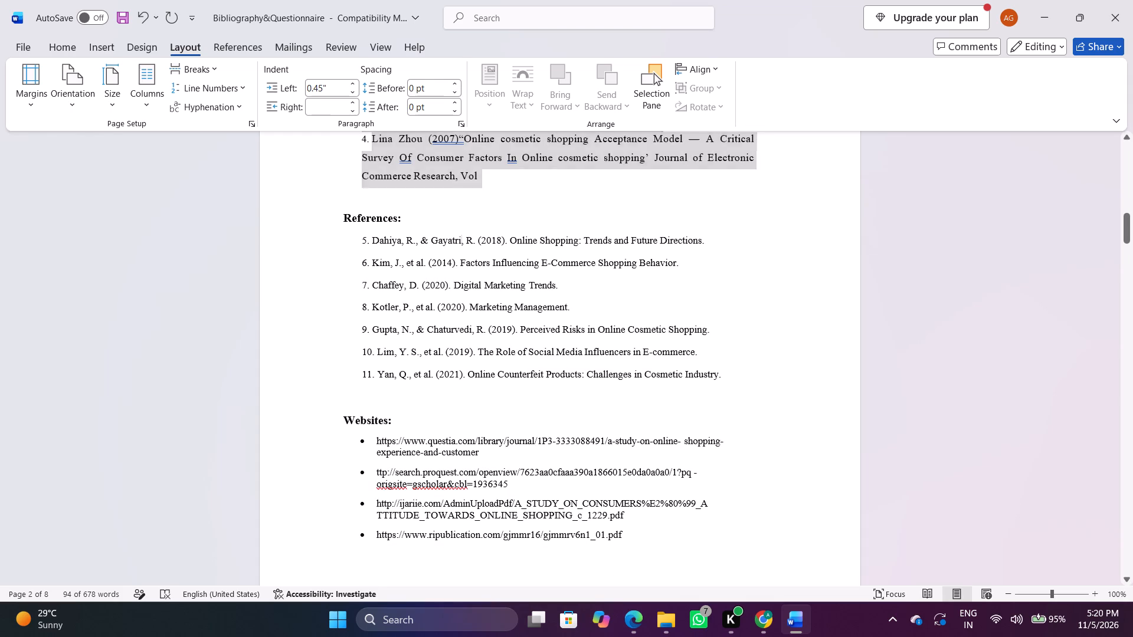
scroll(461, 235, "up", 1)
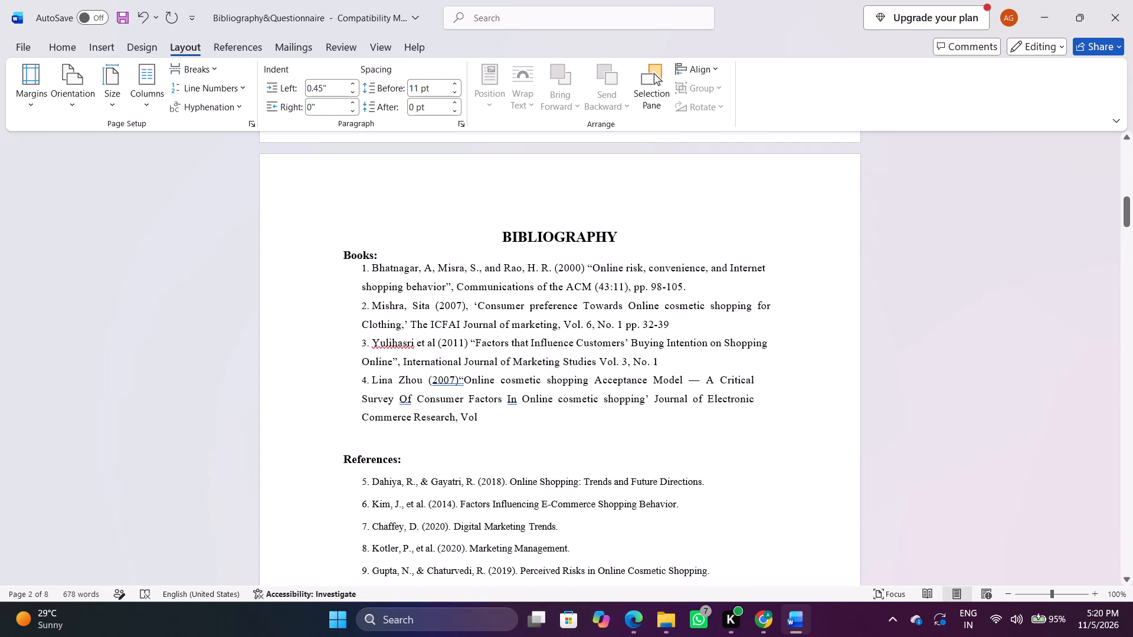
Increase the font size of the seven entries under "References" to 11.
scroll(394, 465, "down", 1)
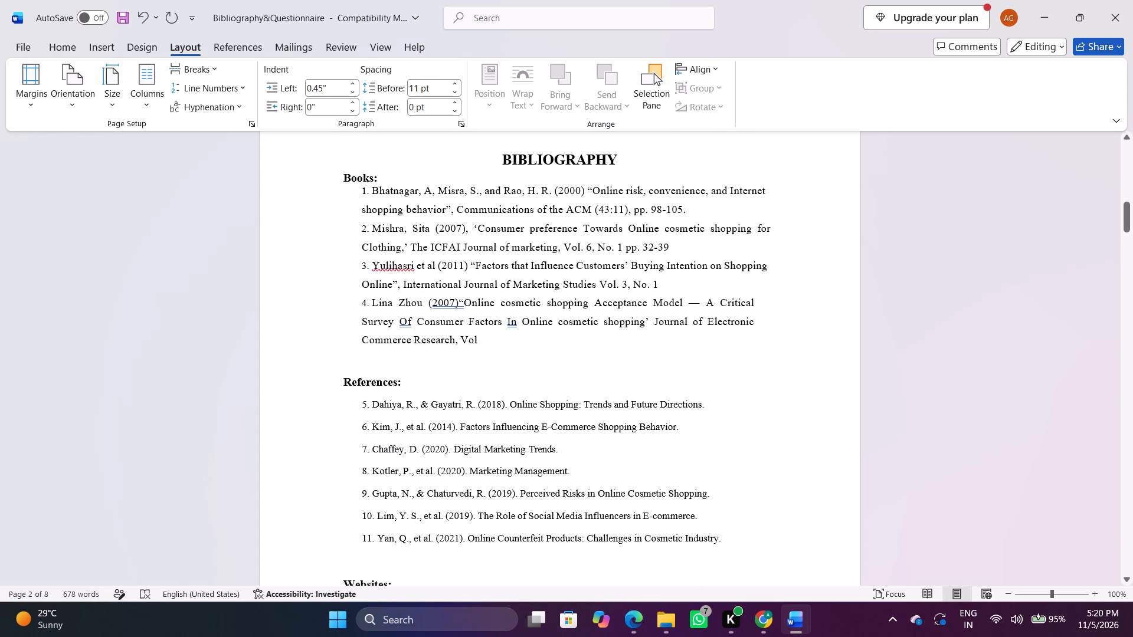
left_click_drag(362, 403, 620, 544)
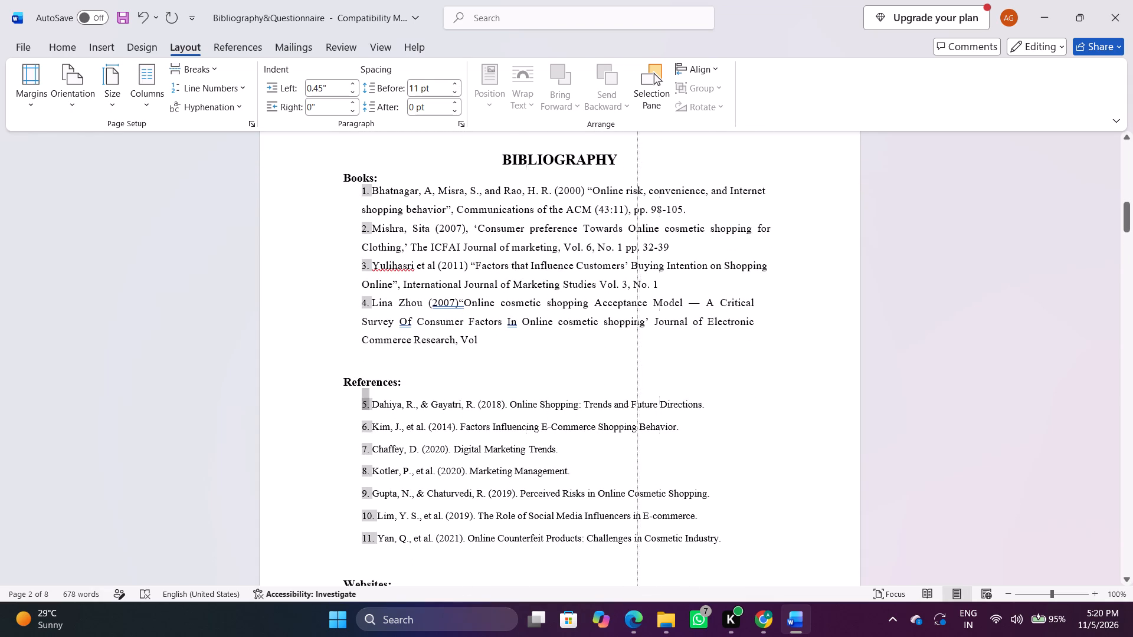
left_click_drag(620, 544, 364, 508)
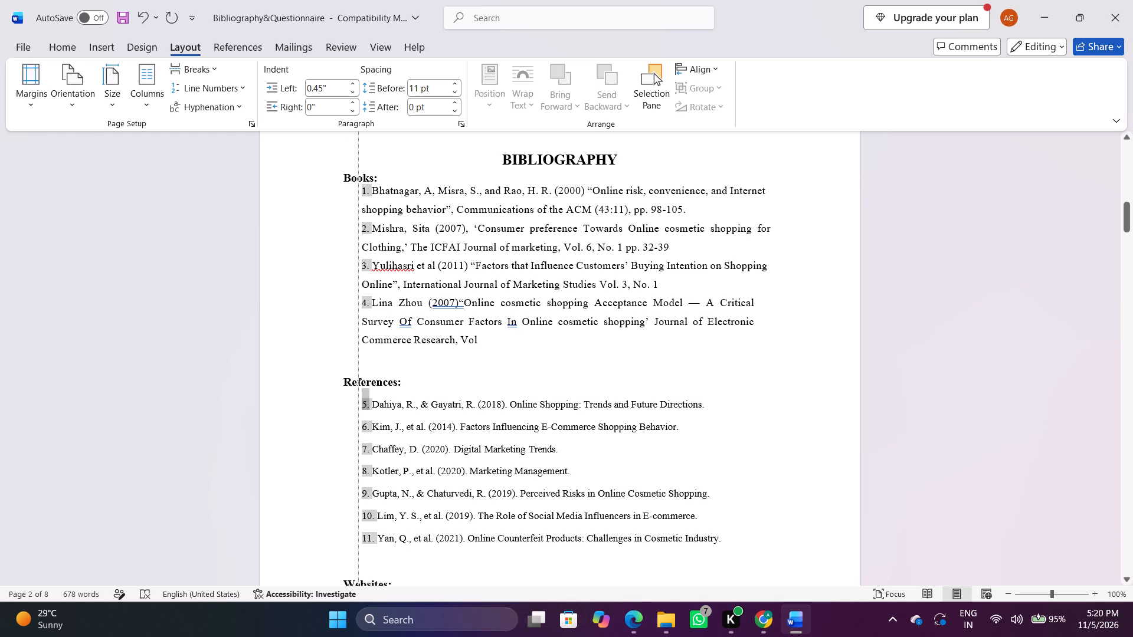
left_click_drag(364, 508, 367, 508)
left_click_drag(728, 537, 376, 416)
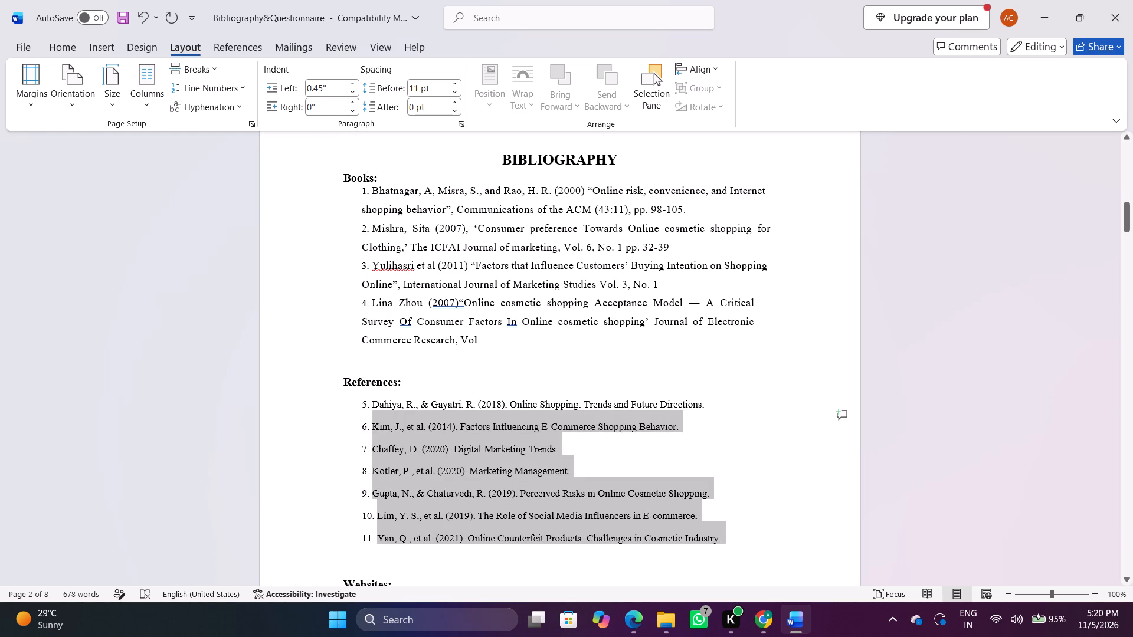
left_click_drag(376, 416, 370, 405)
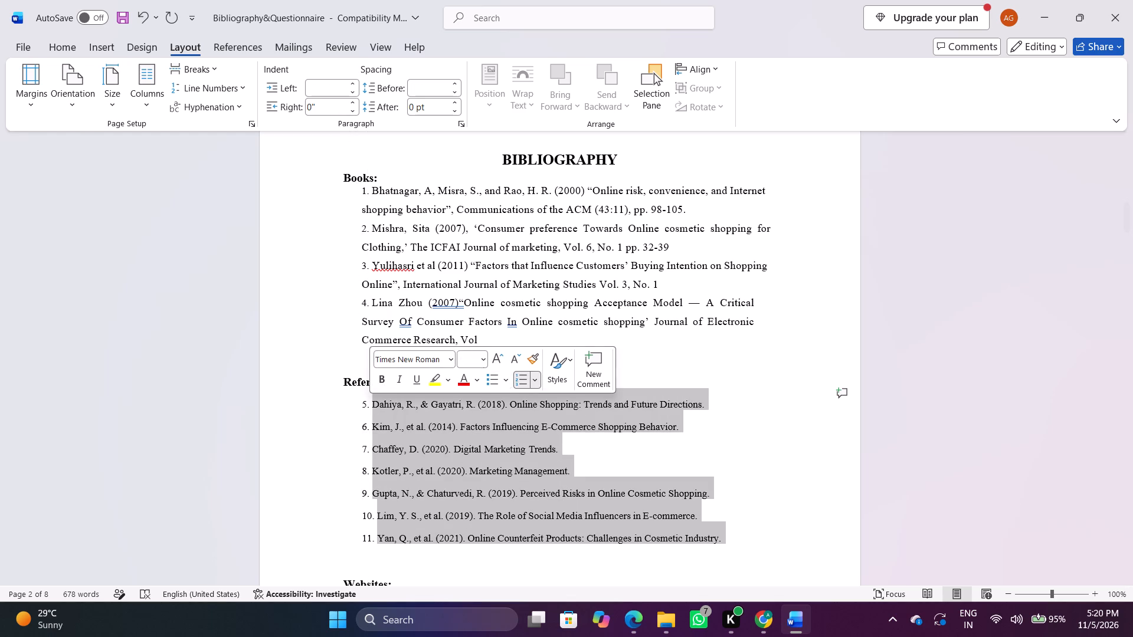
left_click(497, 356)
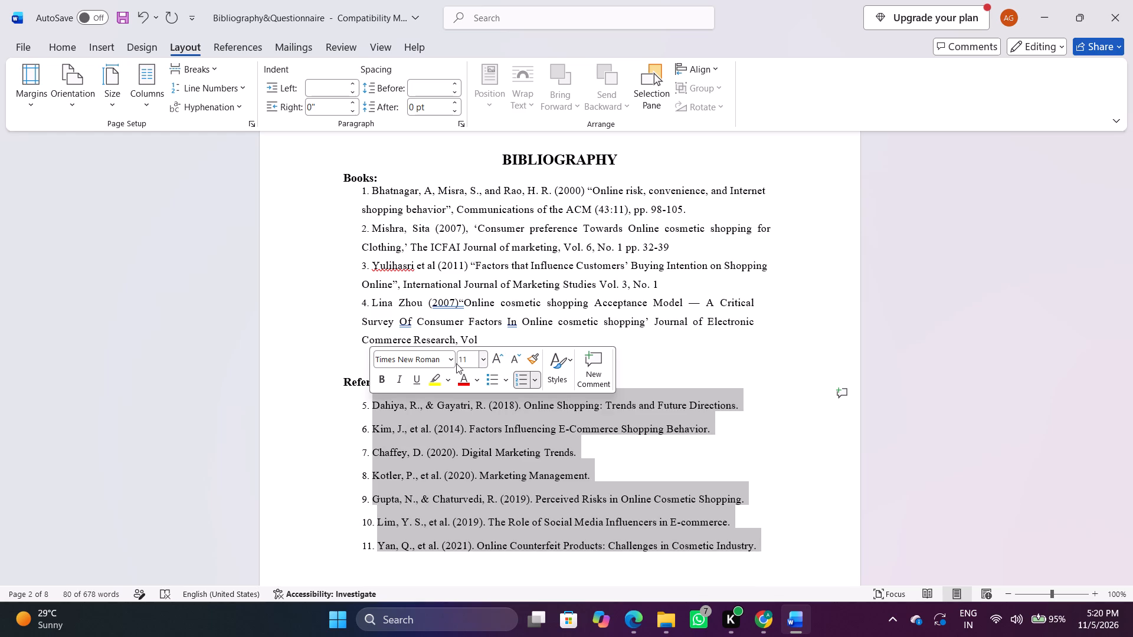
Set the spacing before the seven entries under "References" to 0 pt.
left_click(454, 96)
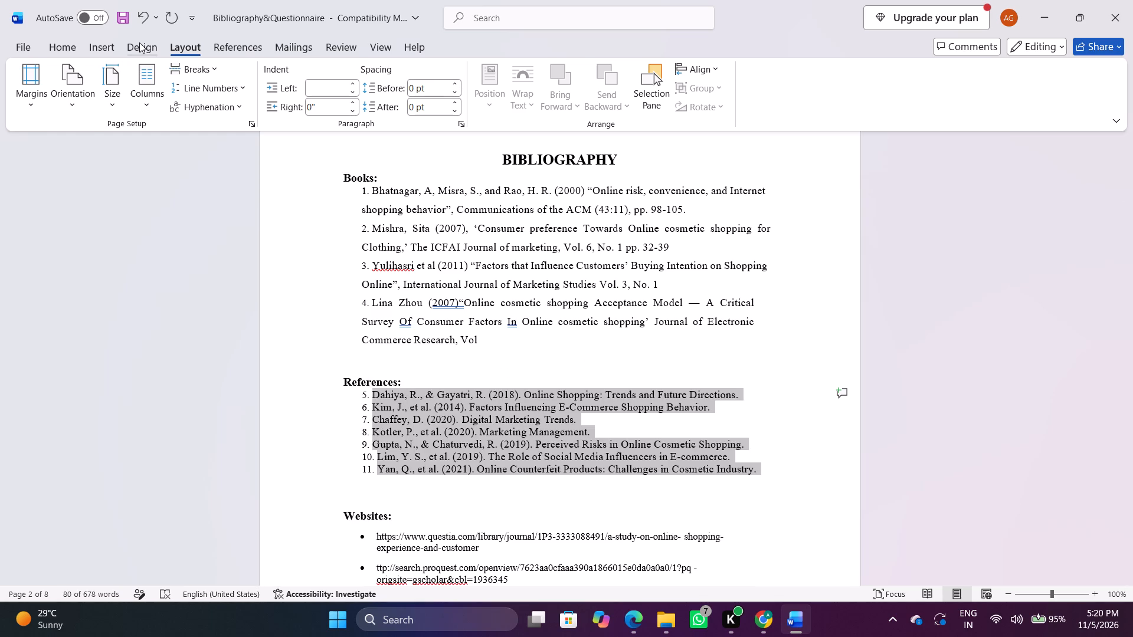
Justify the seven entries under "References" and set their line spacing to 1.5.
left_click(139, 42)
left_click(92, 41)
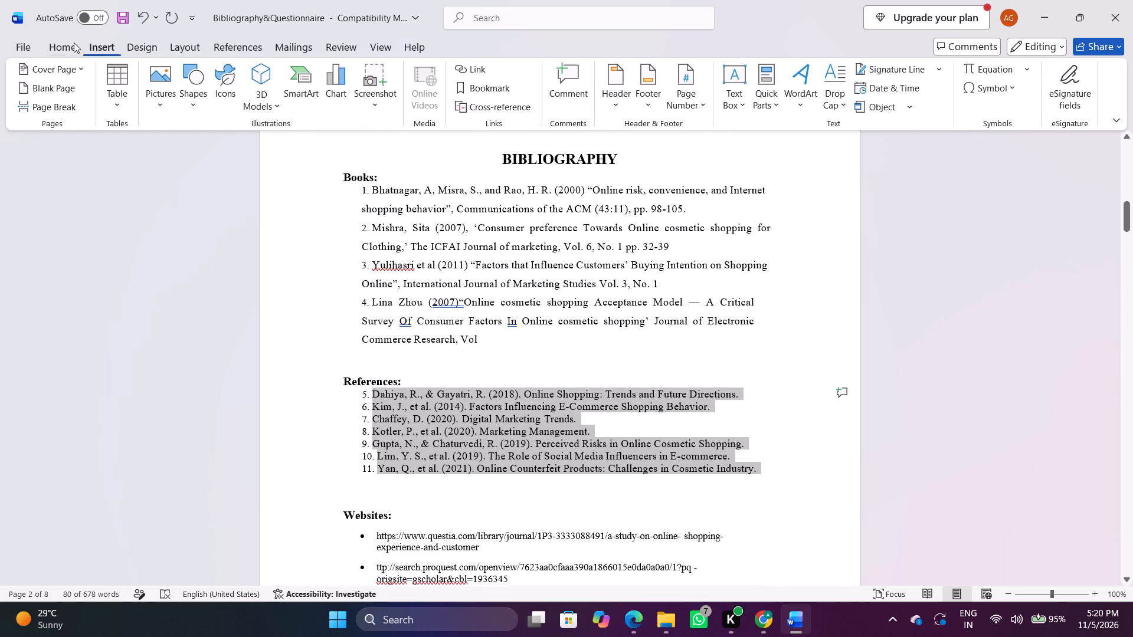
left_click(70, 42)
left_click(437, 94)
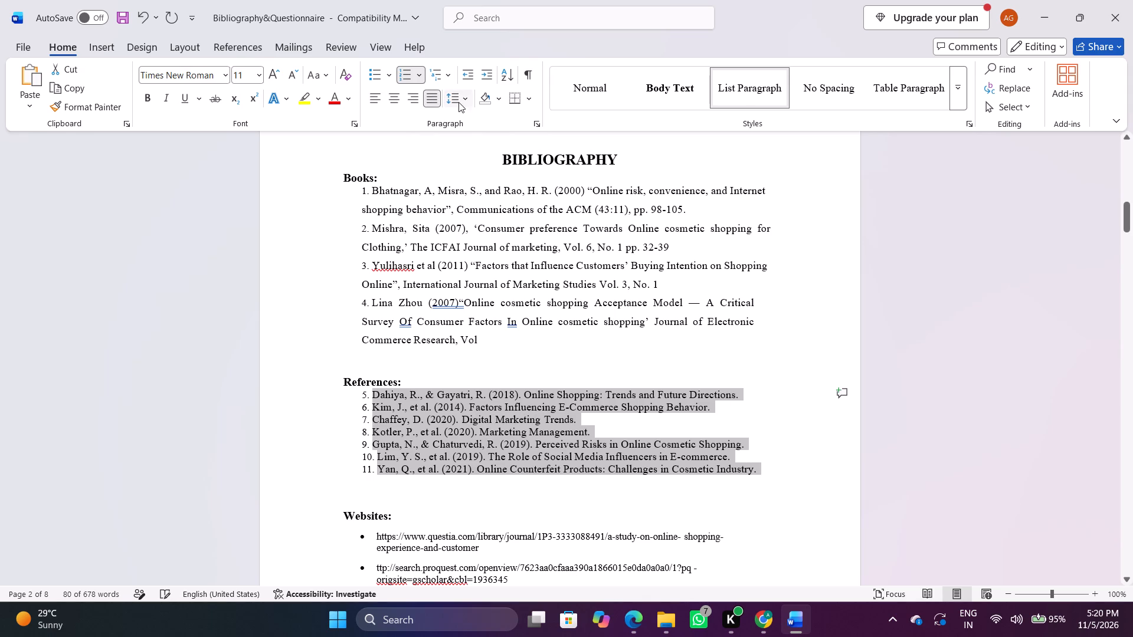
left_click(463, 102)
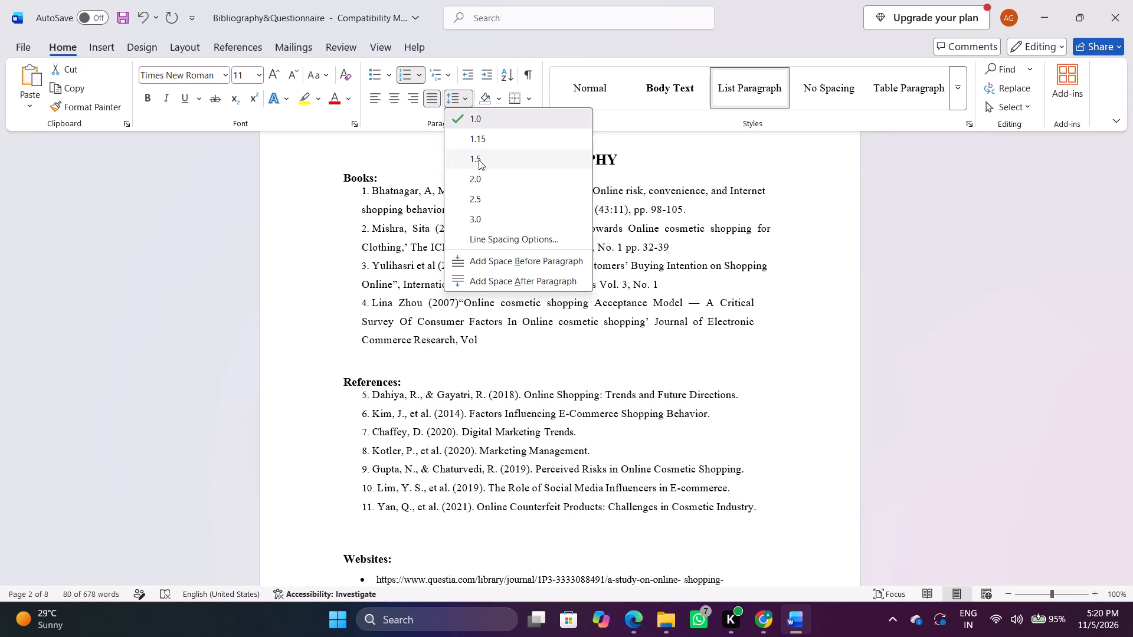
left_click(479, 160)
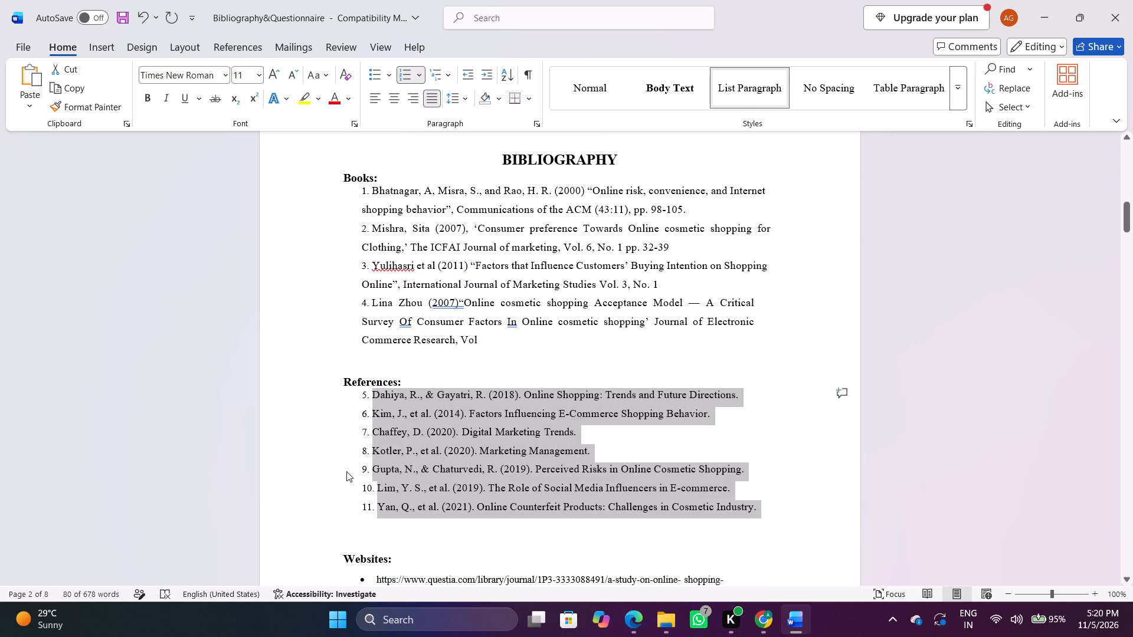
left_click(346, 471)
Delete one blank line between the last reference entry and the "Websites" heading.
scroll(346, 471, "down", 3)
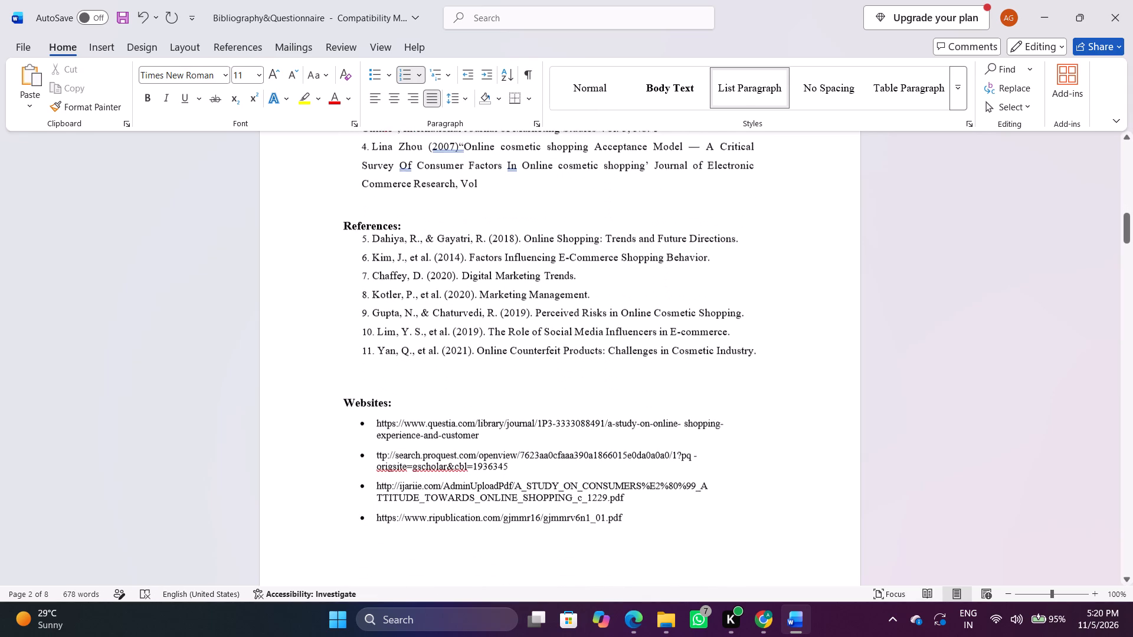
left_click(386, 365)
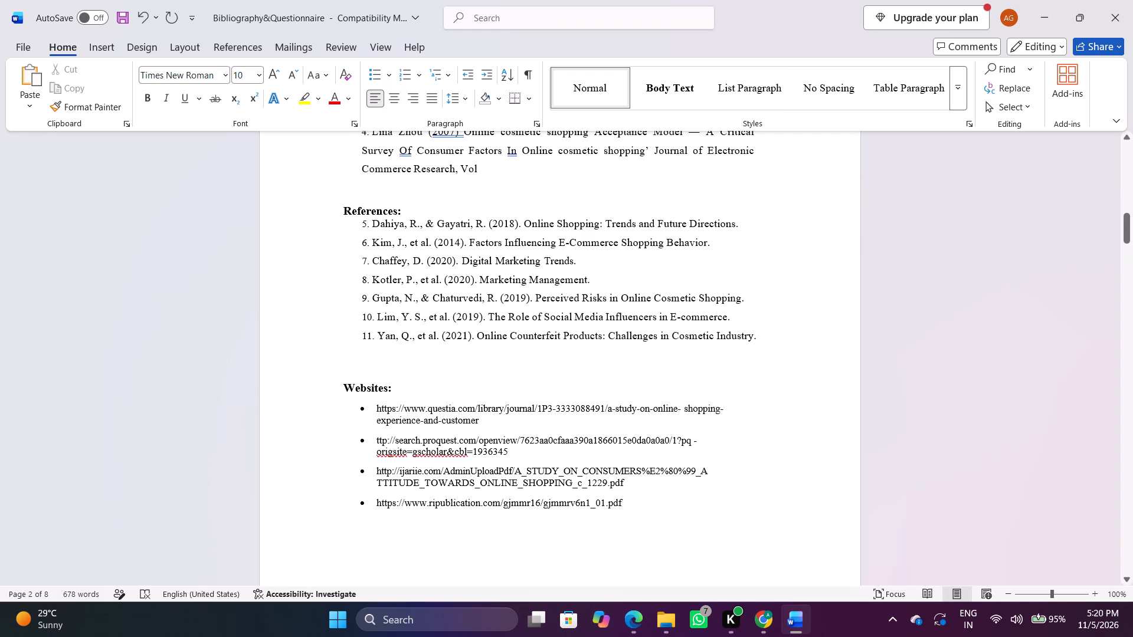
key("BackSpace")
Set the font size of the four bulleted links under "Websites" to 11.
scroll(386, 365, "down", 1)
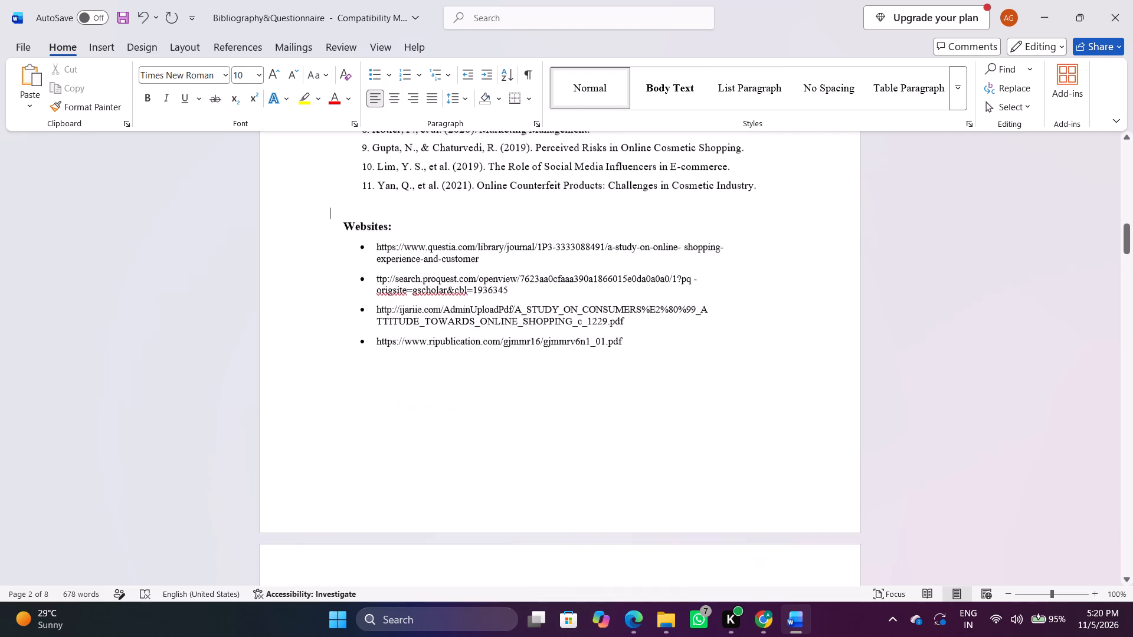
scroll(456, 382, "up", 2)
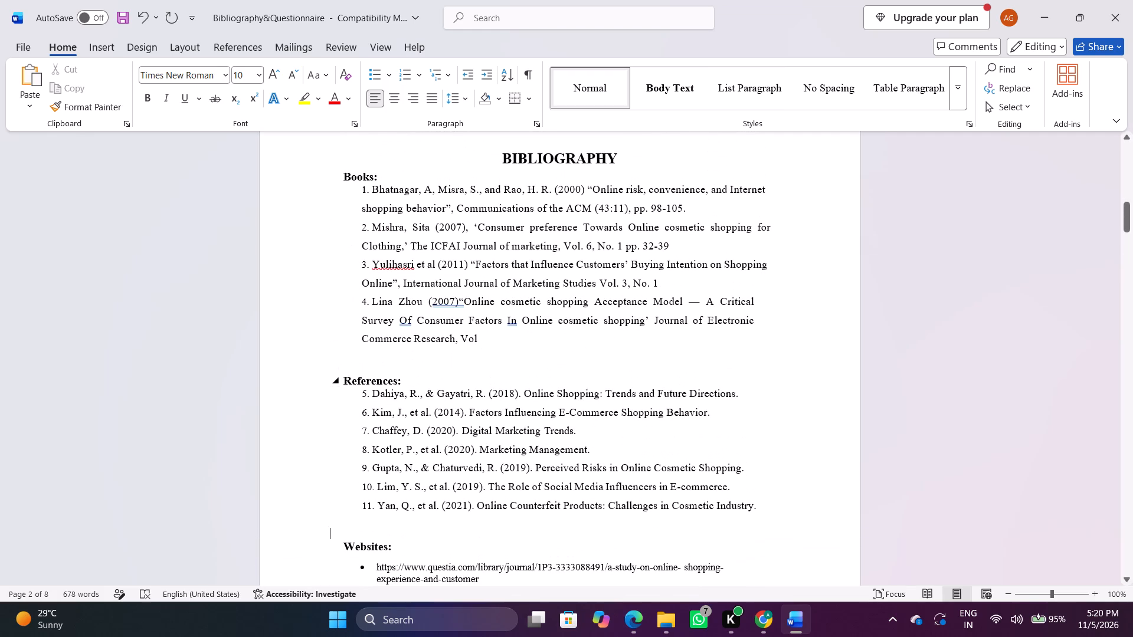
scroll(502, 418, "down", 1)
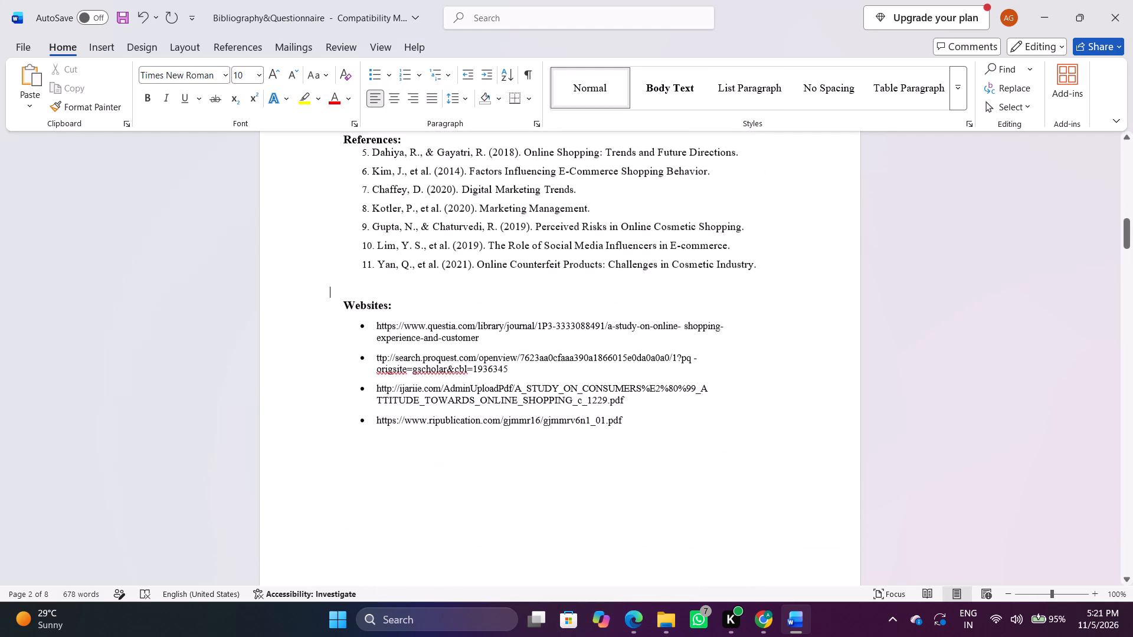
left_click_drag(632, 422, 377, 326)
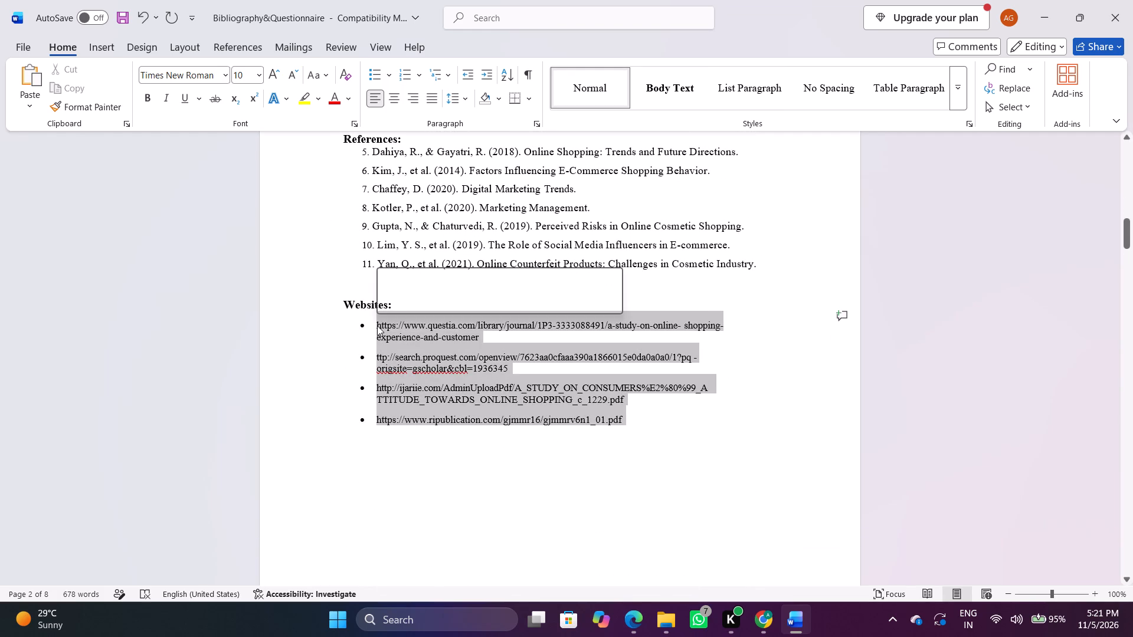
left_click(241, 81)
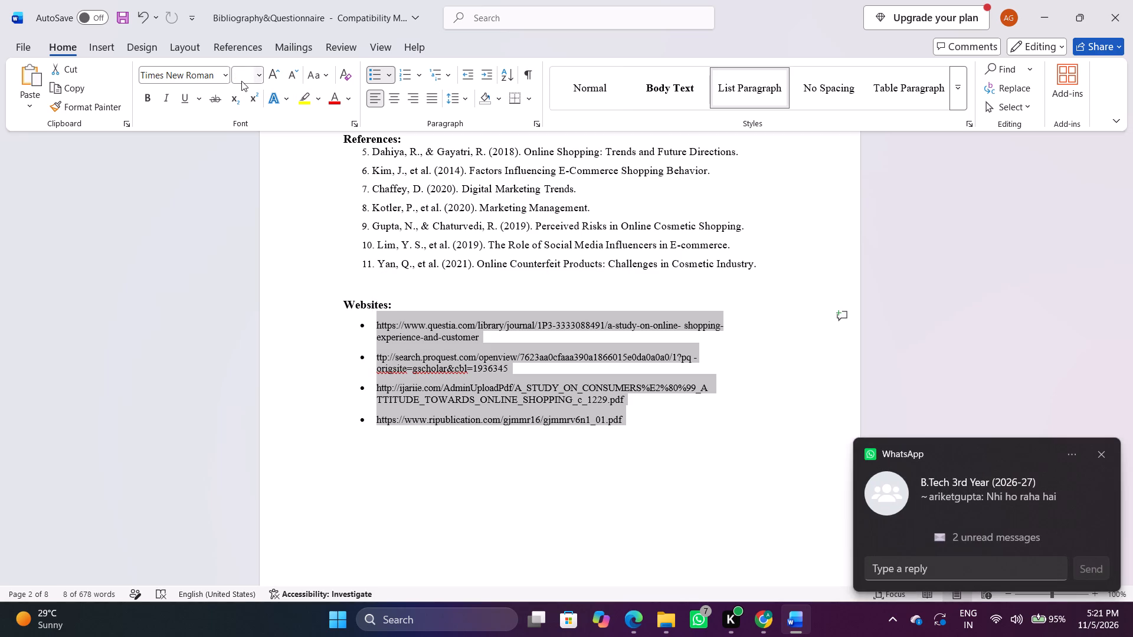
left_click(241, 81)
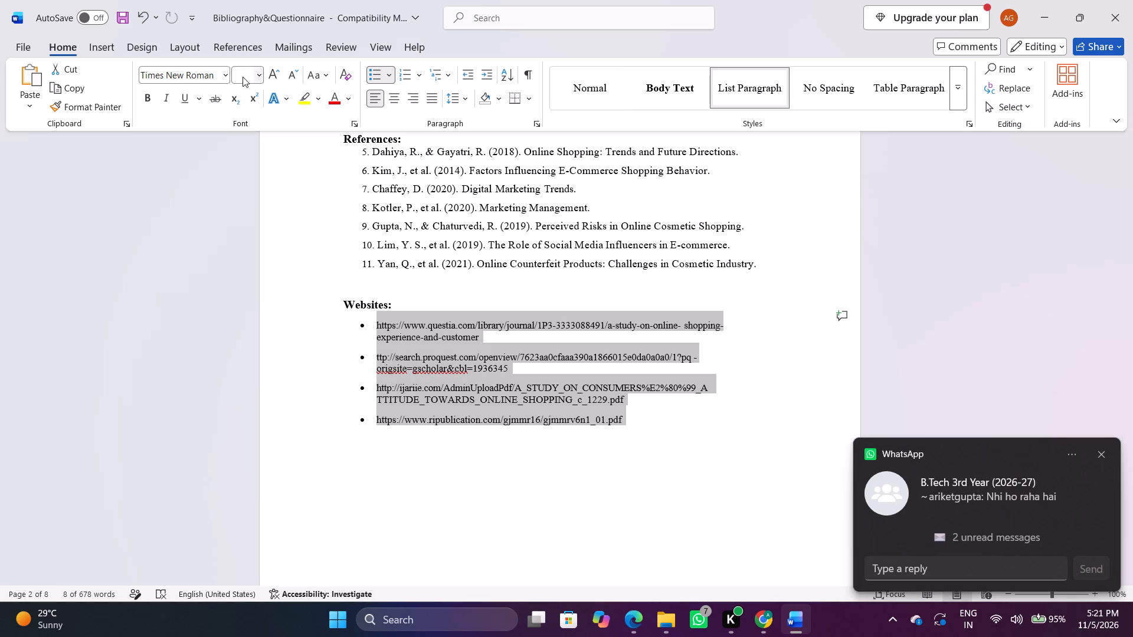
left_click(243, 77)
type("11")
key("Return")
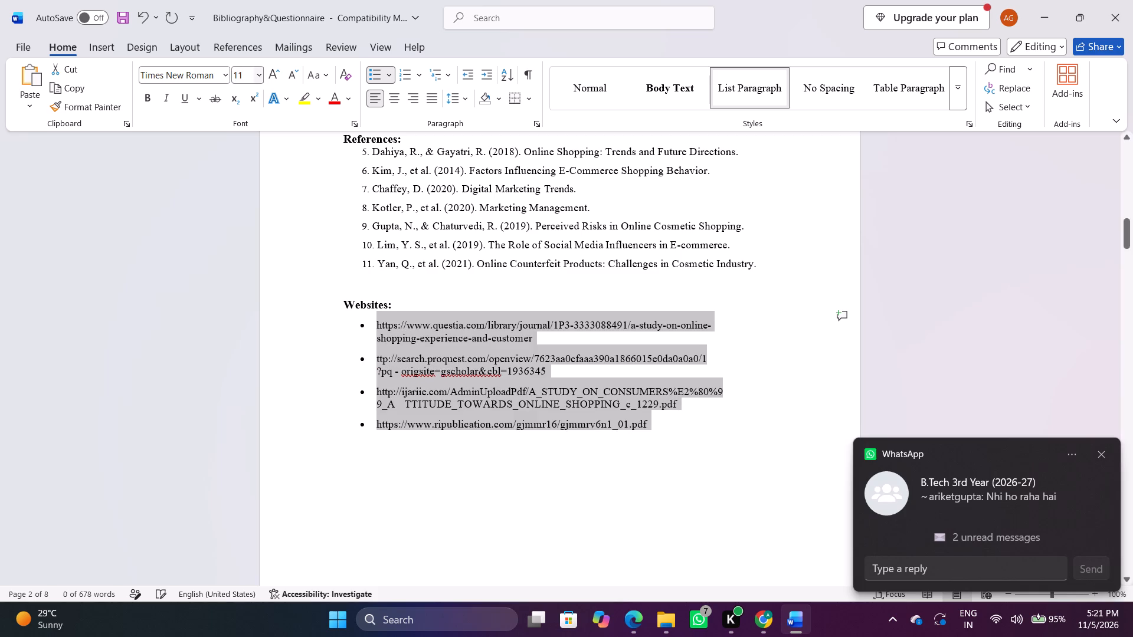
Justify the four bulleted links under "Websites" and set their line spacing to 1.5.
left_click(429, 99)
left_click(453, 100)
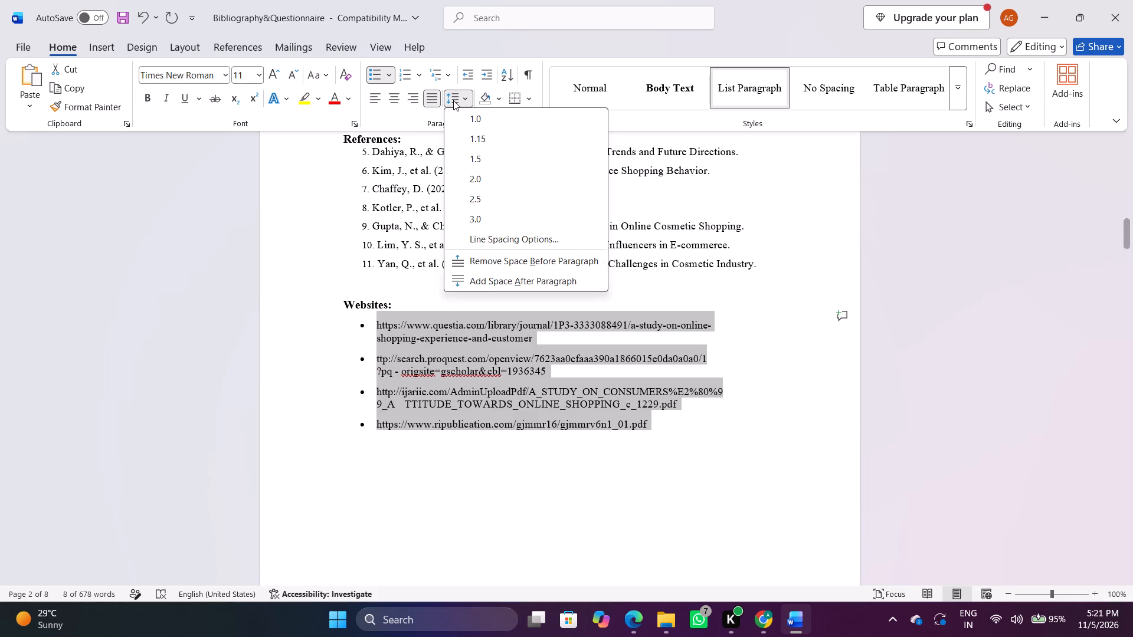
left_click(466, 150)
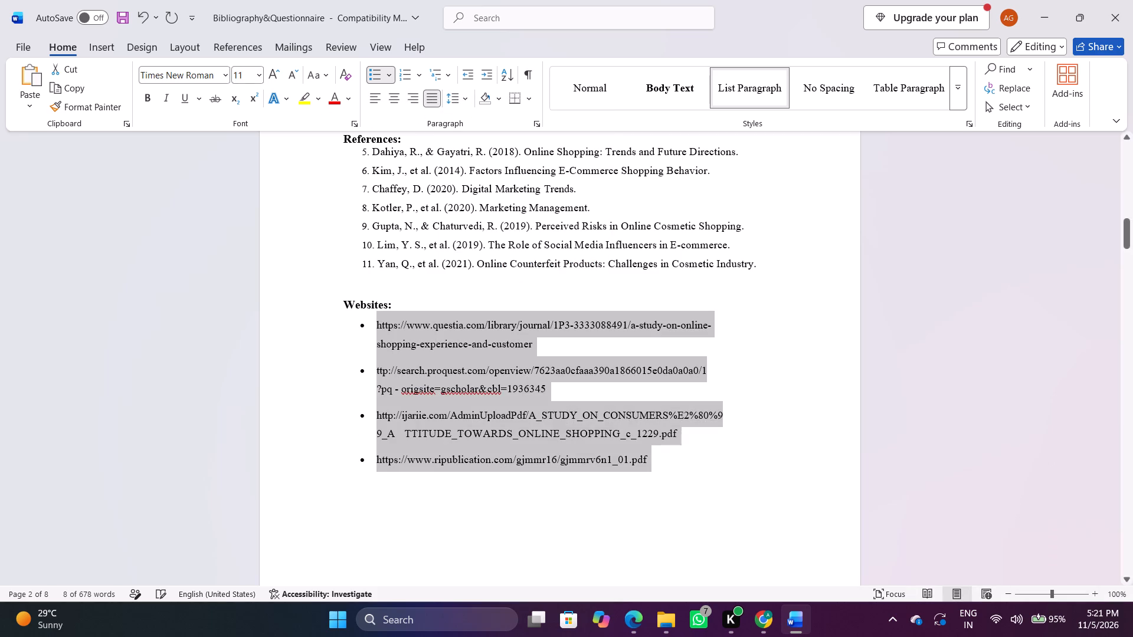
left_click(529, 508)
Set the spacing before the four entries under "Books" to 6 pt.
scroll(529, 508, "up", 2)
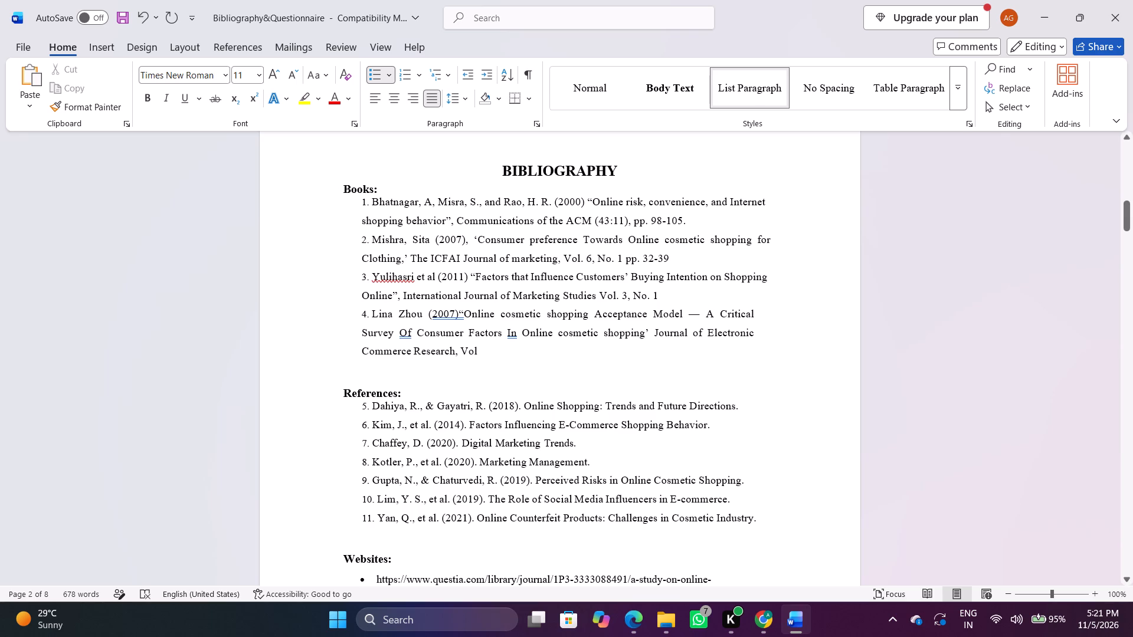
left_click_drag(361, 196, 512, 347)
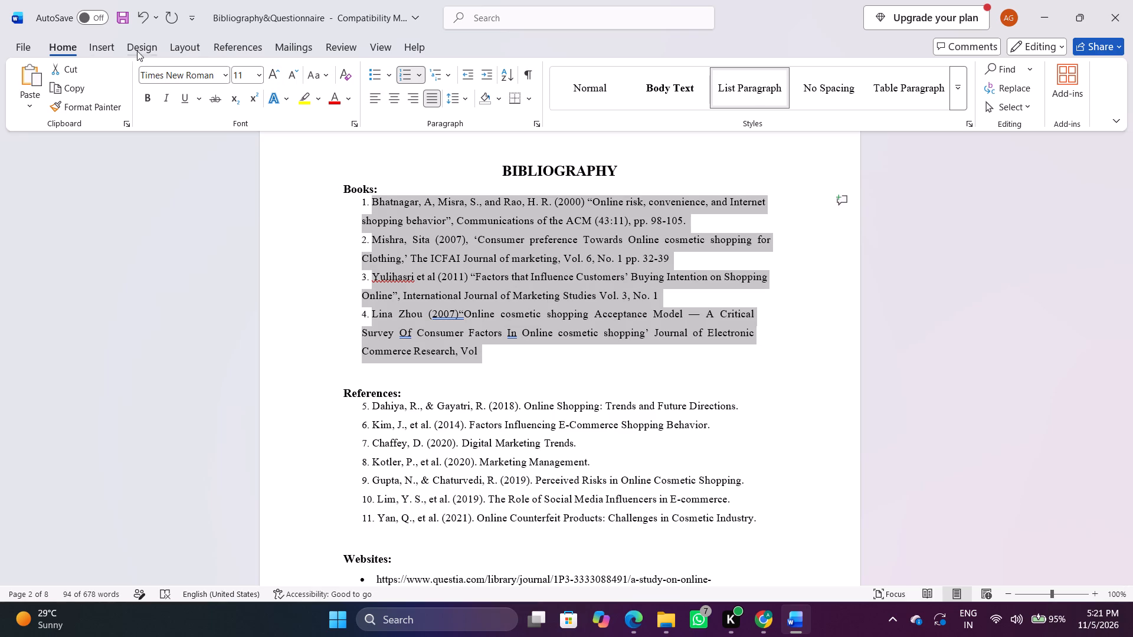
left_click(104, 48)
left_click(150, 43)
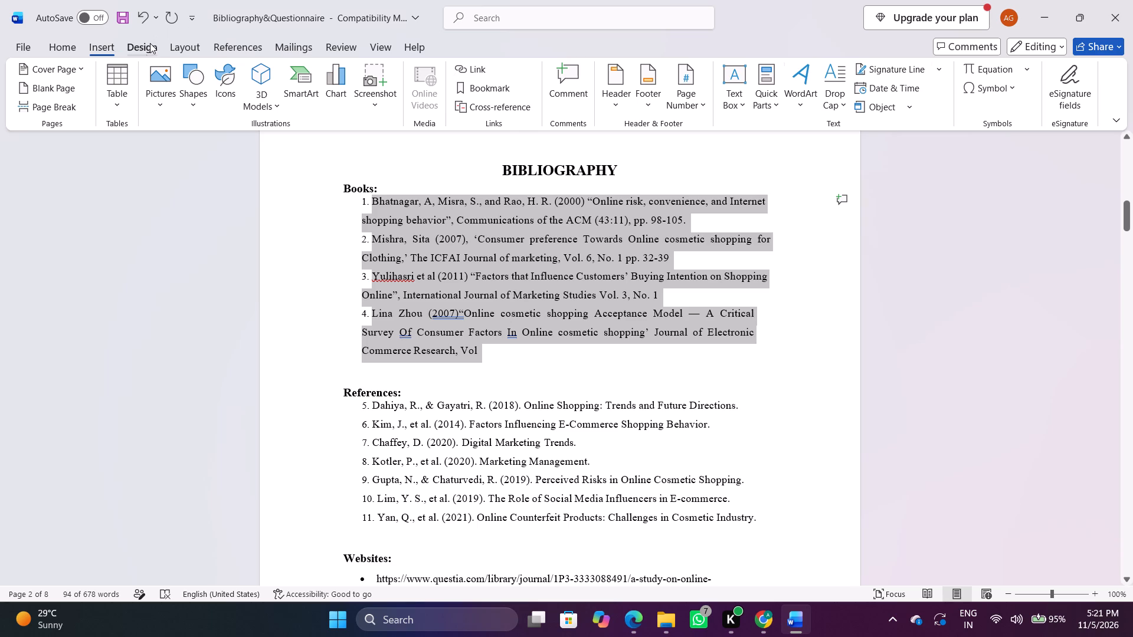
left_click(169, 44)
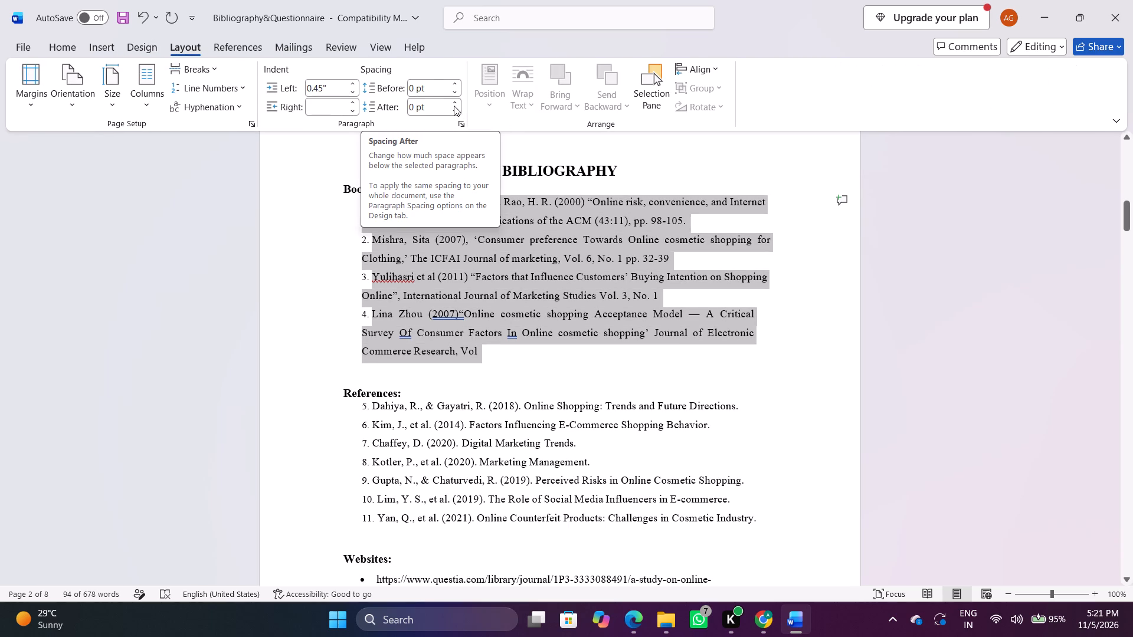
left_click(453, 81)
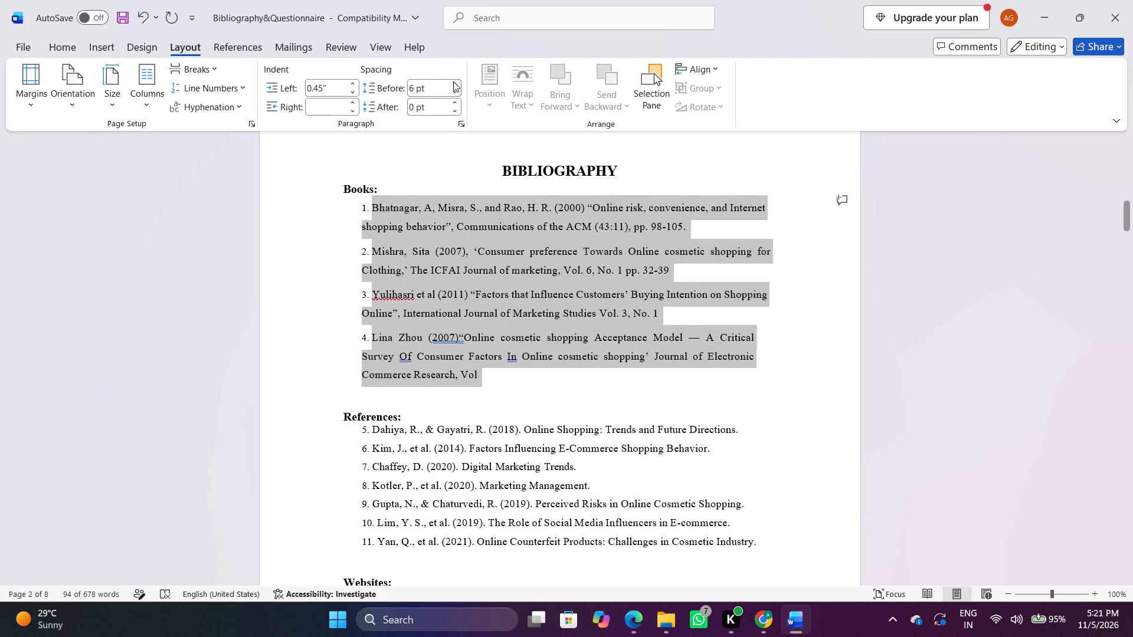
Set the spacing before the seven entries under "References" to 6 pt.
scroll(431, 330, "down", 1)
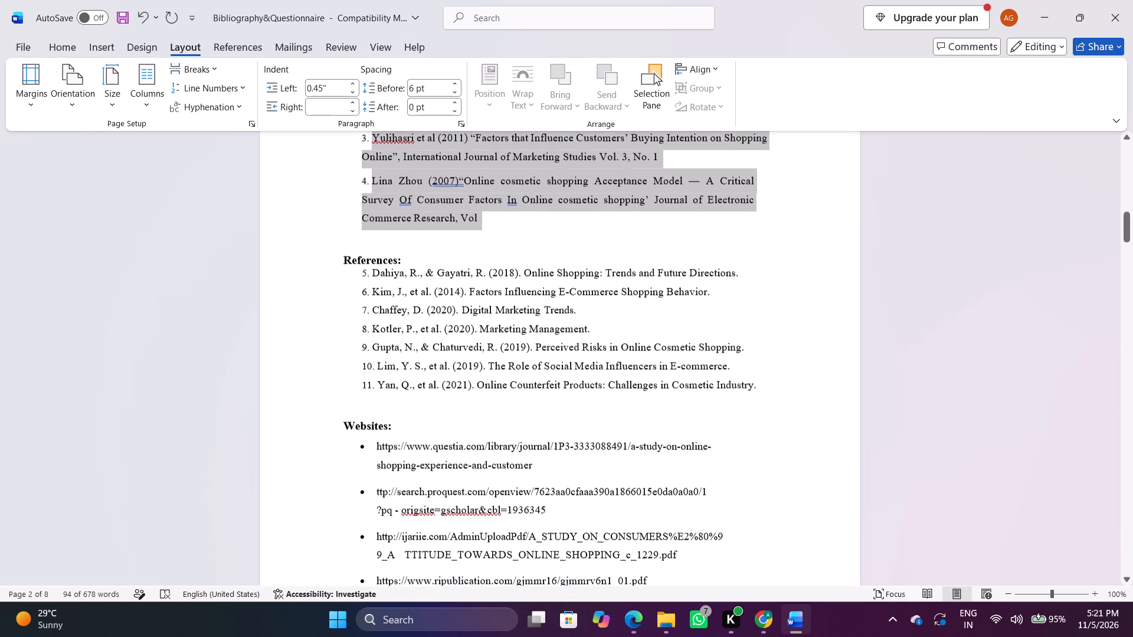
double_click(759, 390)
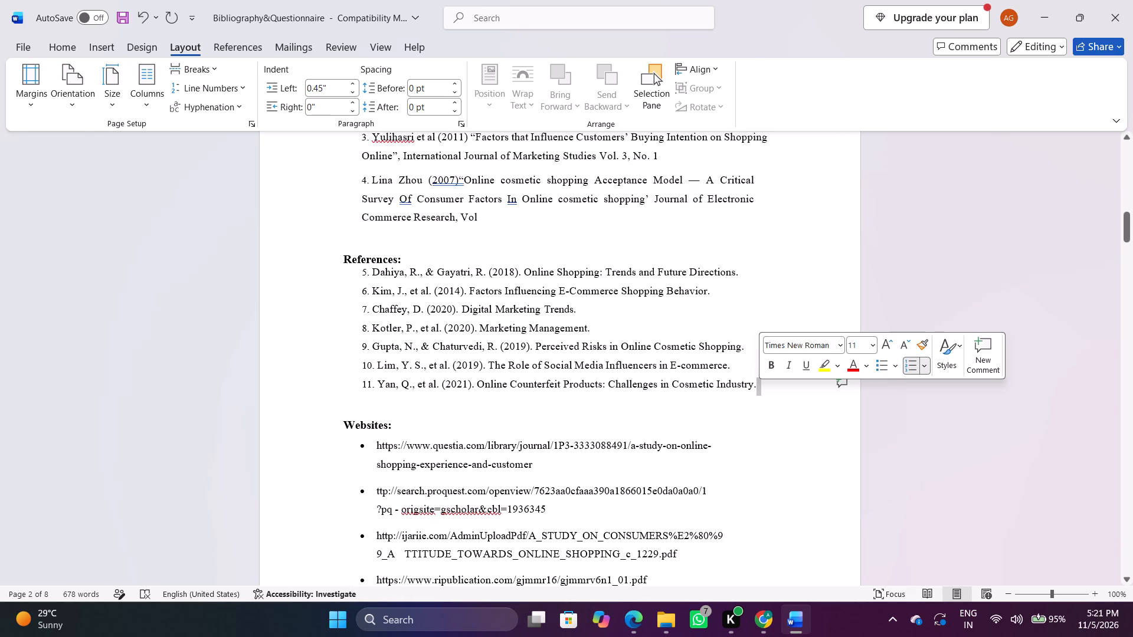
left_click_drag(759, 390, 769, 389)
left_click_drag(769, 389, 375, 280)
left_click(457, 87)
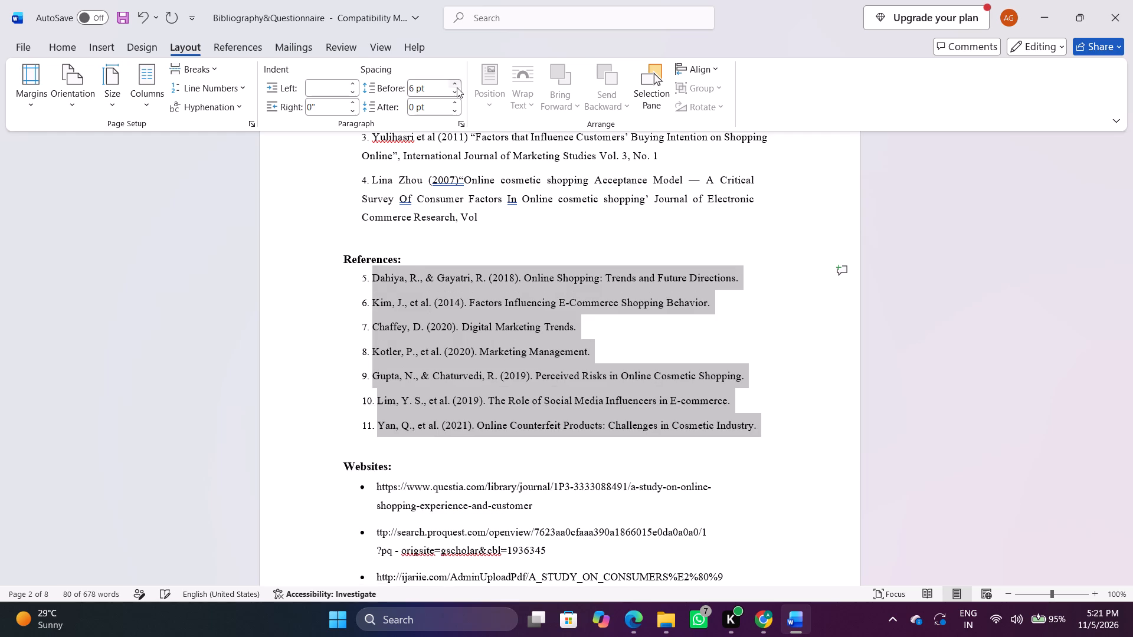
Set the spacing before the four bulleted links under "Websites" to 6 pt.
scroll(471, 336, "down", 2)
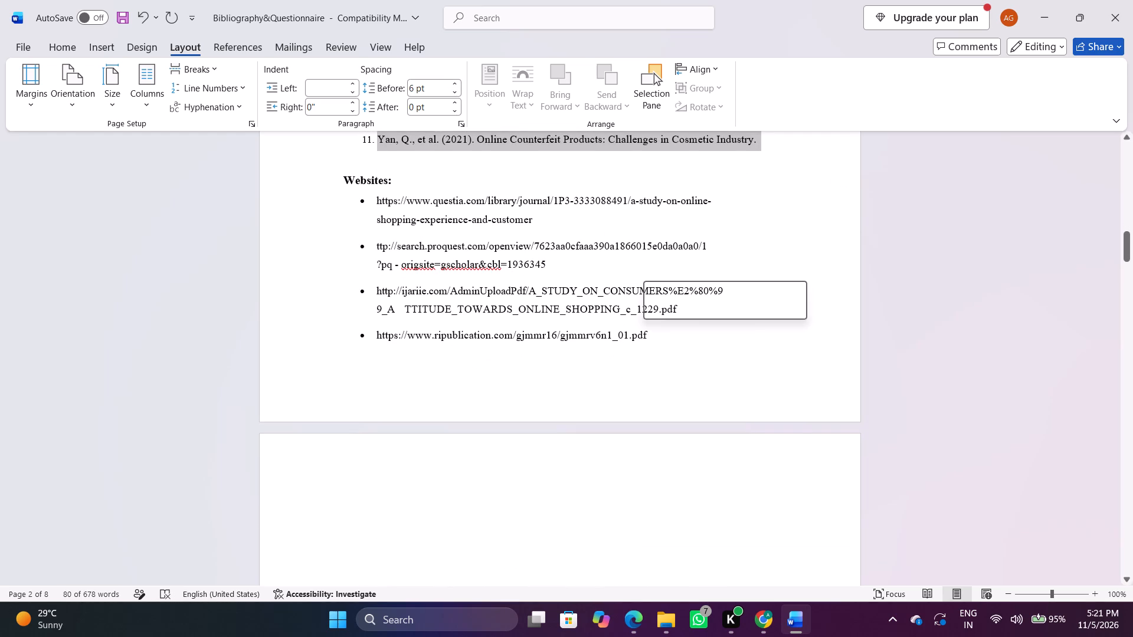
left_click_drag(650, 340, 348, 198)
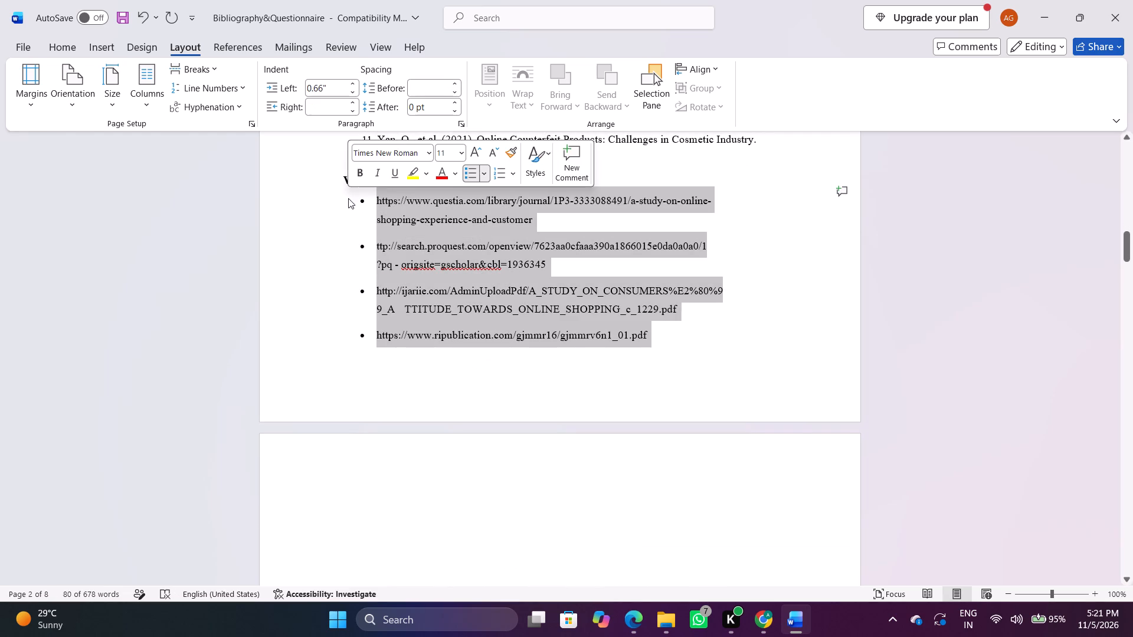
left_click(450, 86)
left_click(453, 90)
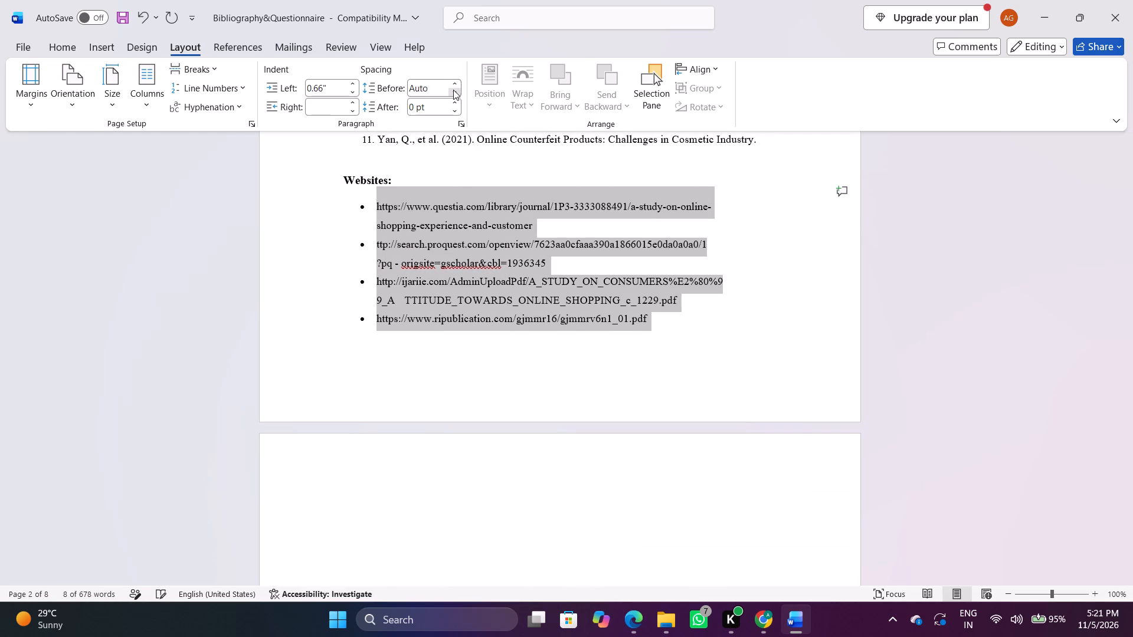
left_click(453, 90)
left_click(454, 80)
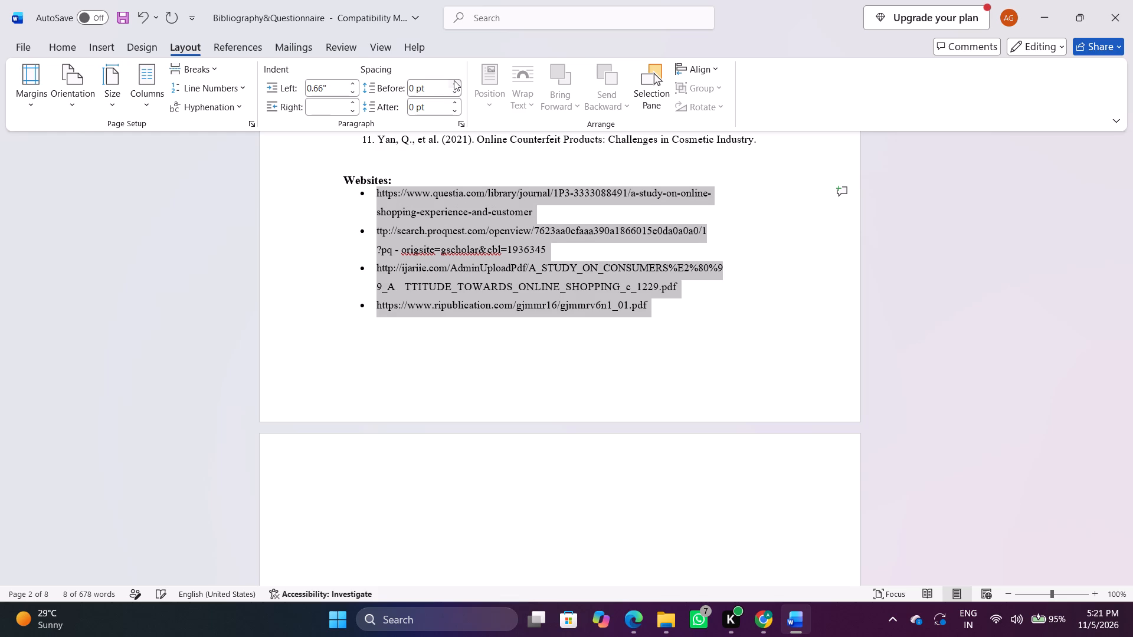
left_click(454, 80)
left_click(657, 386)
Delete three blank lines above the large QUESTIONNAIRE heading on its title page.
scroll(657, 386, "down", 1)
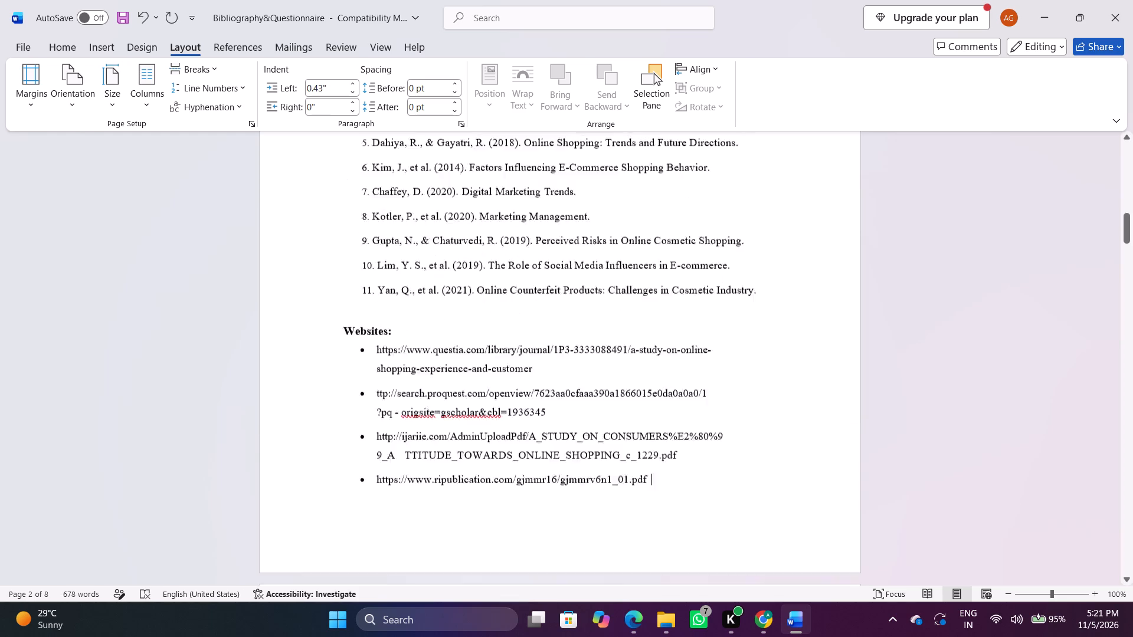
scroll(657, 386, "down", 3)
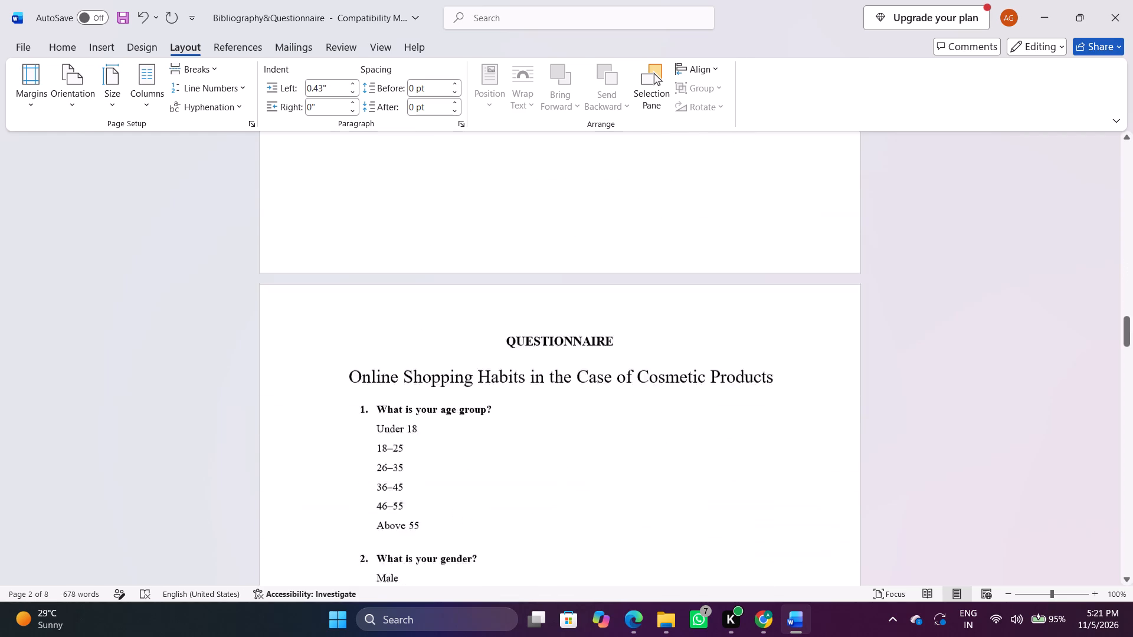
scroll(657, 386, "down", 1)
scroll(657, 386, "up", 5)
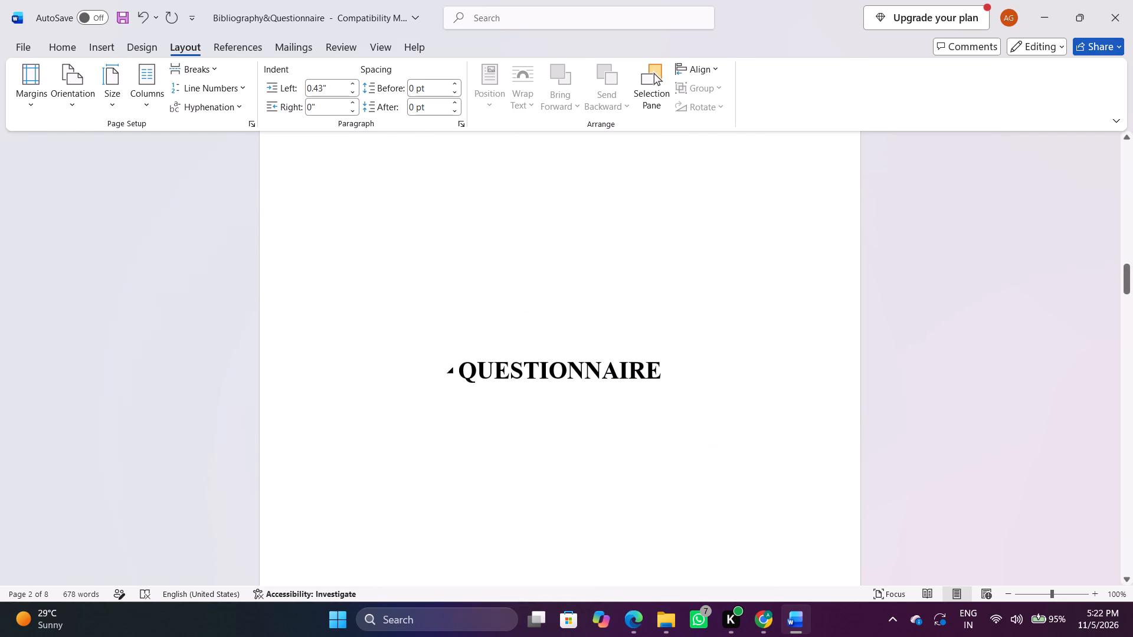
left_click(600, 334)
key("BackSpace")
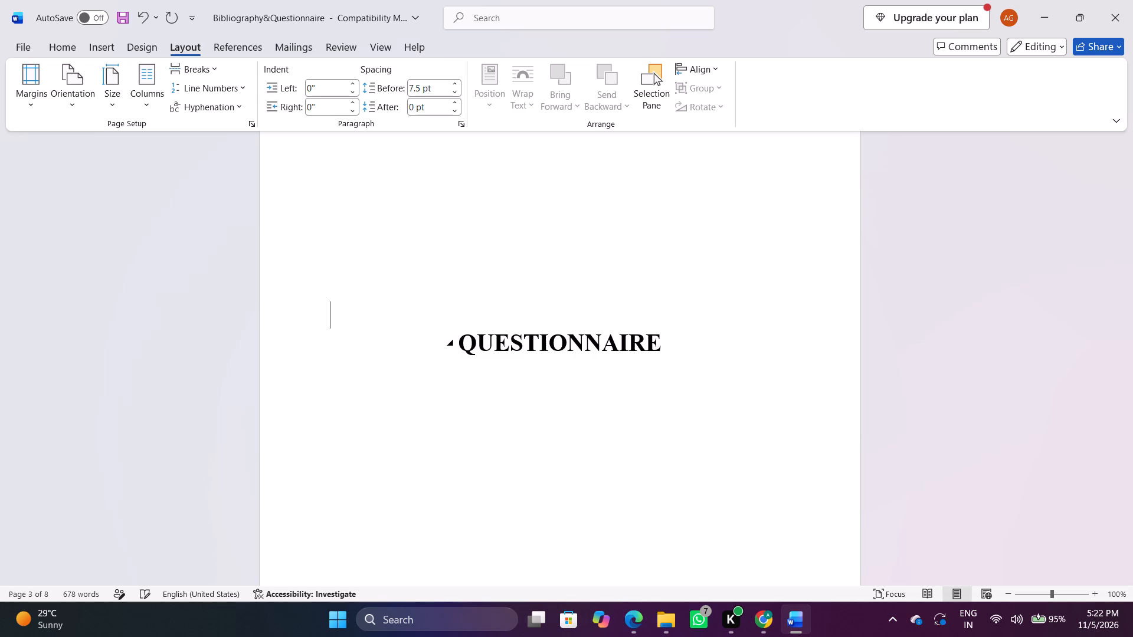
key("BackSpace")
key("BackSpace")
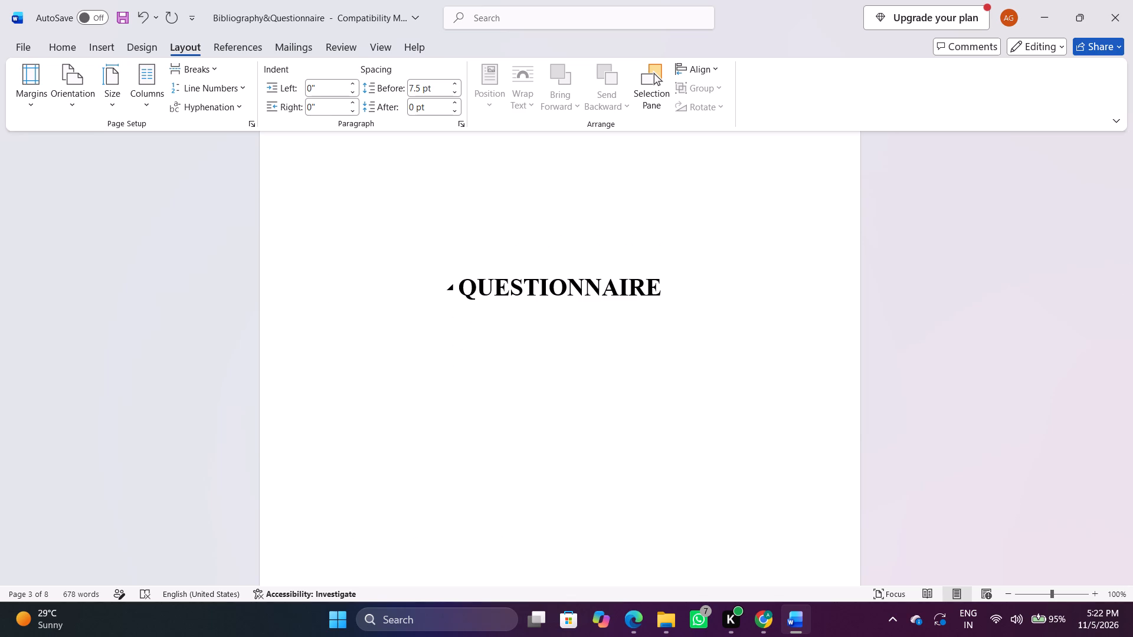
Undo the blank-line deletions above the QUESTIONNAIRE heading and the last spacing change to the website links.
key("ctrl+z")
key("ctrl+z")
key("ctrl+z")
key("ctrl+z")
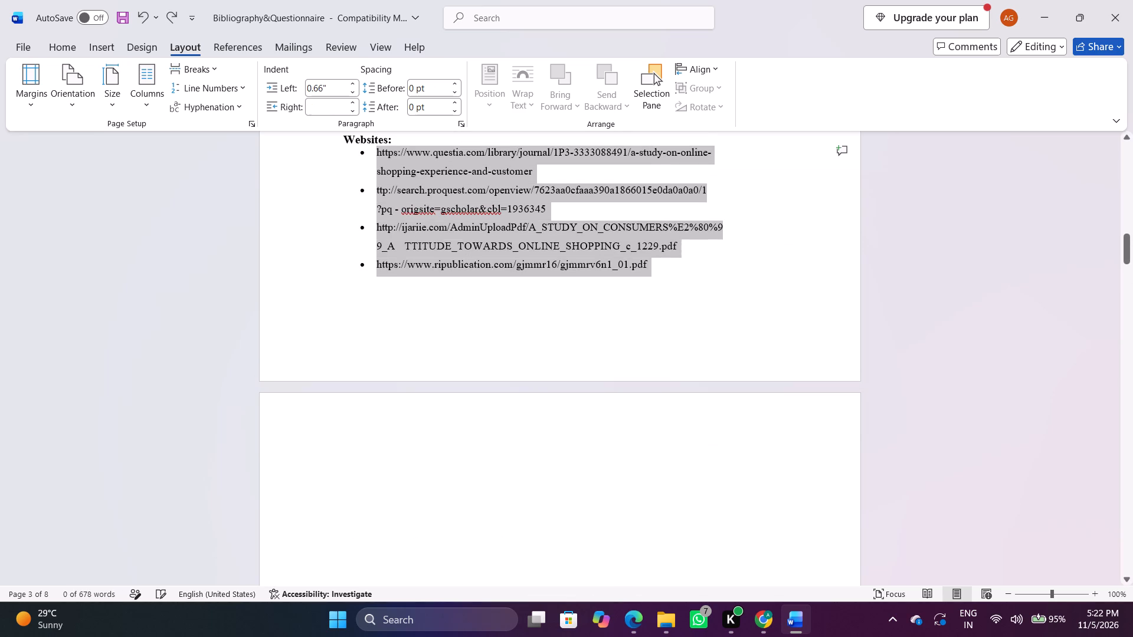
Compare the vertical placement of the headings on the BIBLIOGRAPHY and QUESTIONNAIRE title pages, and check the bibliography page's layout.
scroll(600, 334, "down", 5)
scroll(600, 334, "up", 1)
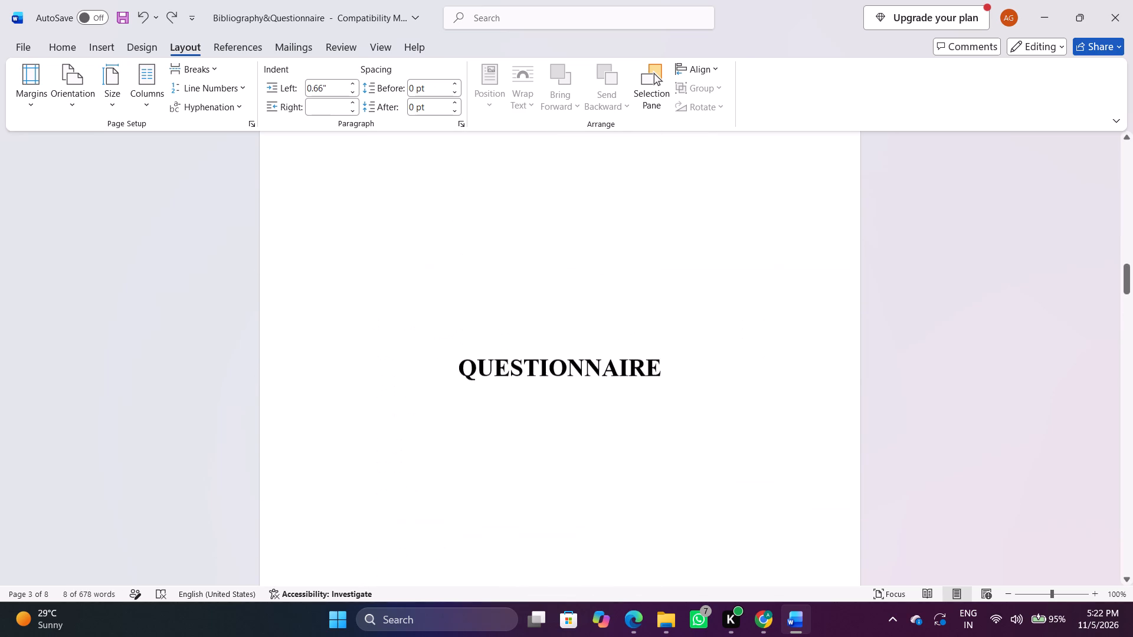
scroll(600, 334, "up", 3)
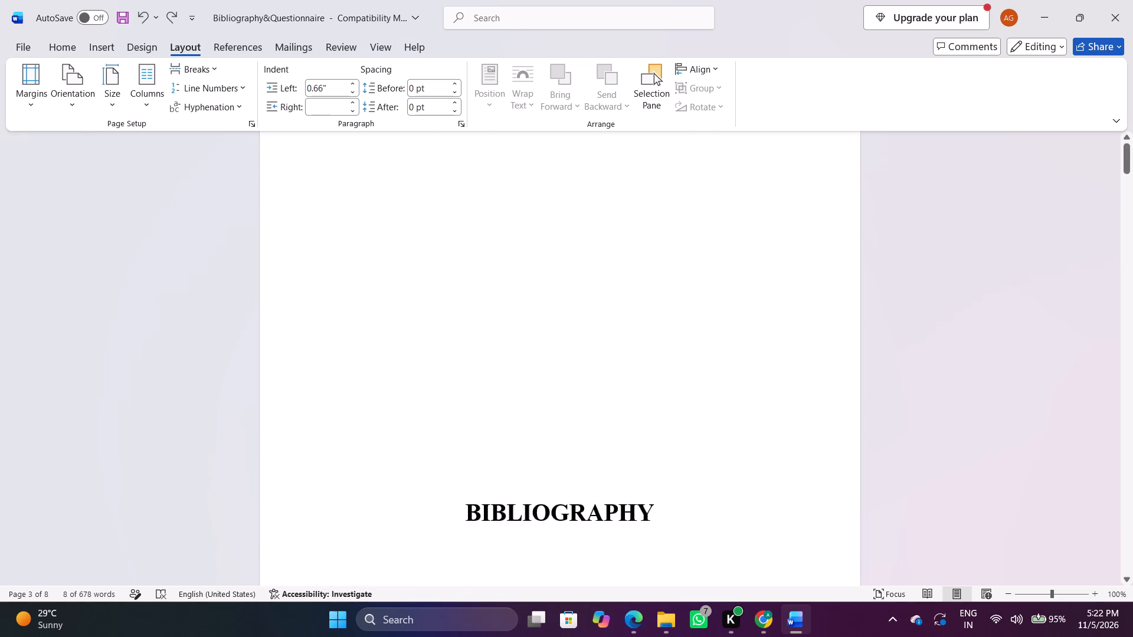
scroll(600, 334, "down", 7)
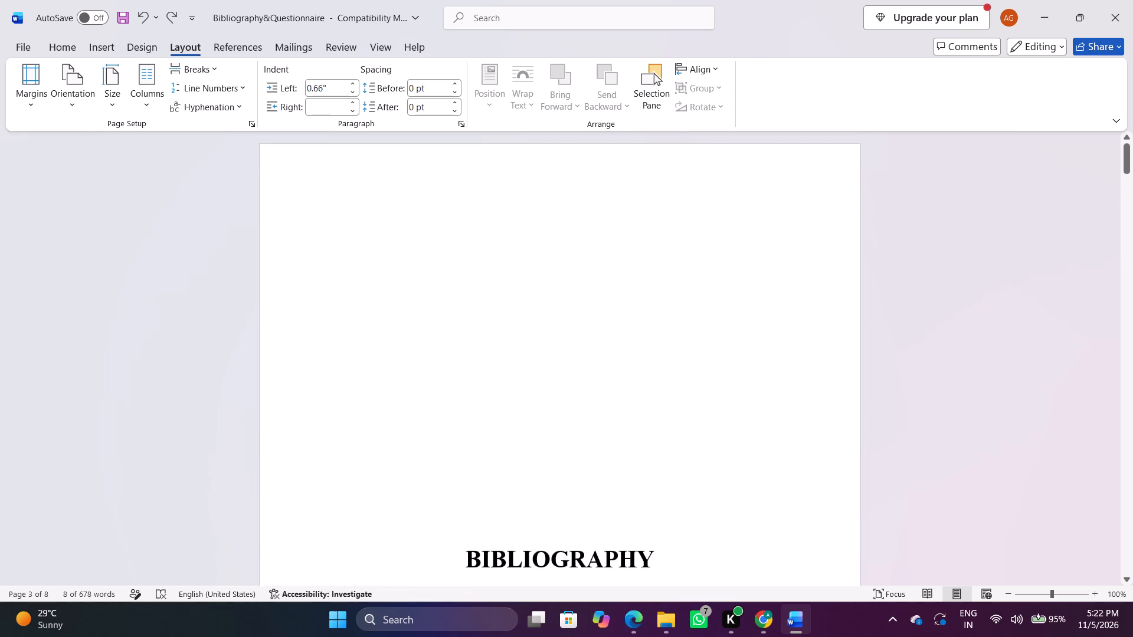
scroll(600, 334, "down", 5)
scroll(600, 334, "up", 6)
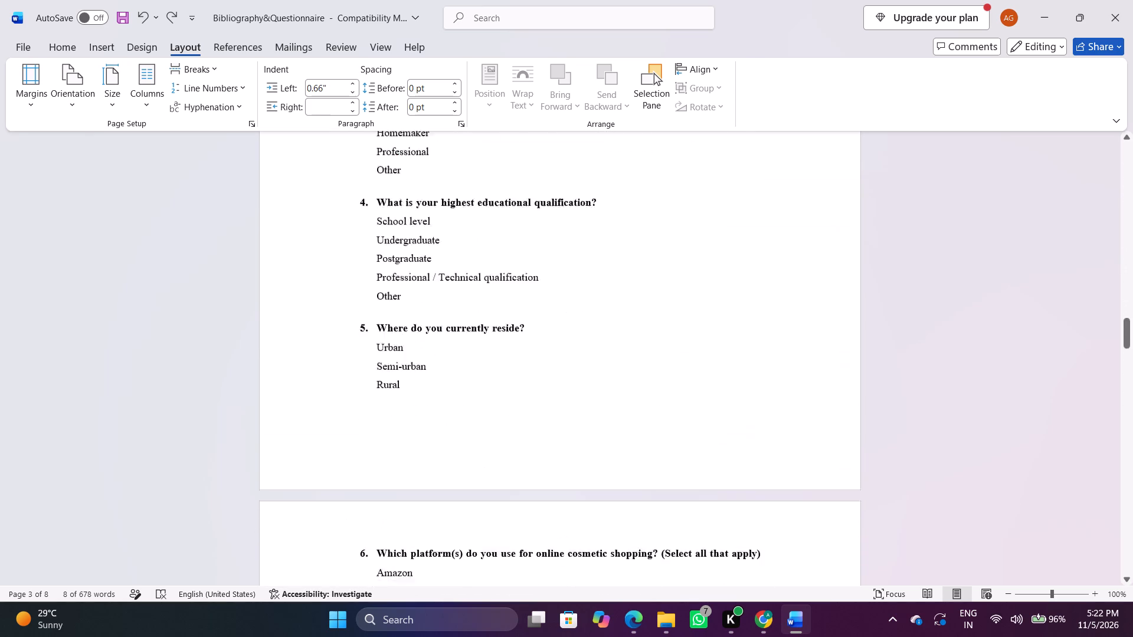
scroll(600, 334, "up", 12)
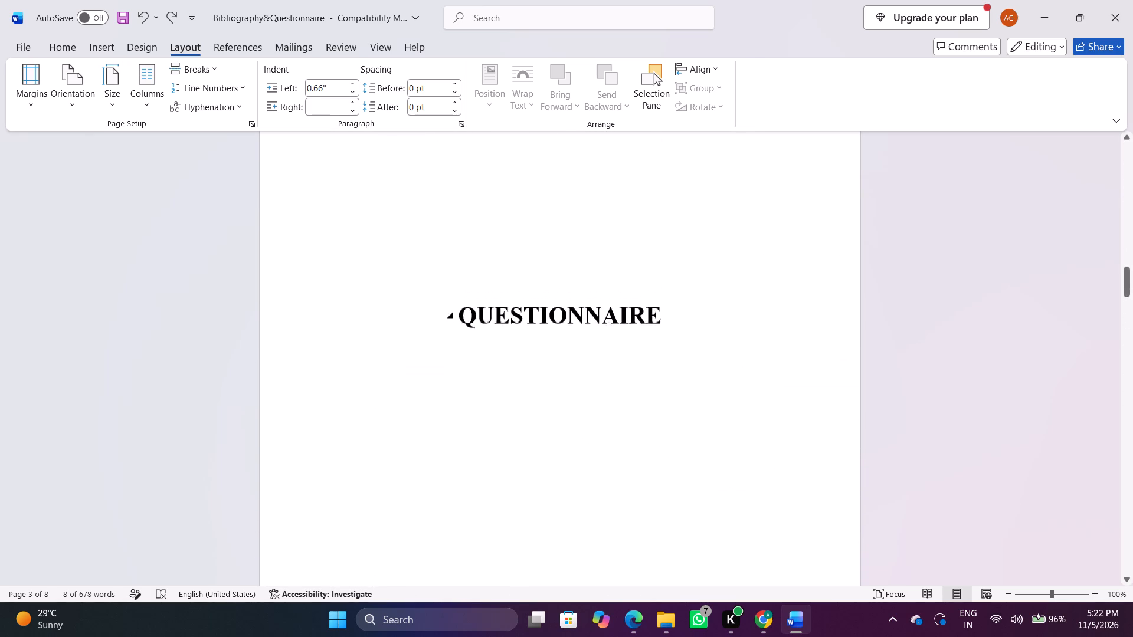
scroll(600, 334, "up", 20)
scroll(600, 334, "up", 20)
scroll(600, 334, "up", 20)
scroll(600, 334, "down", 2)
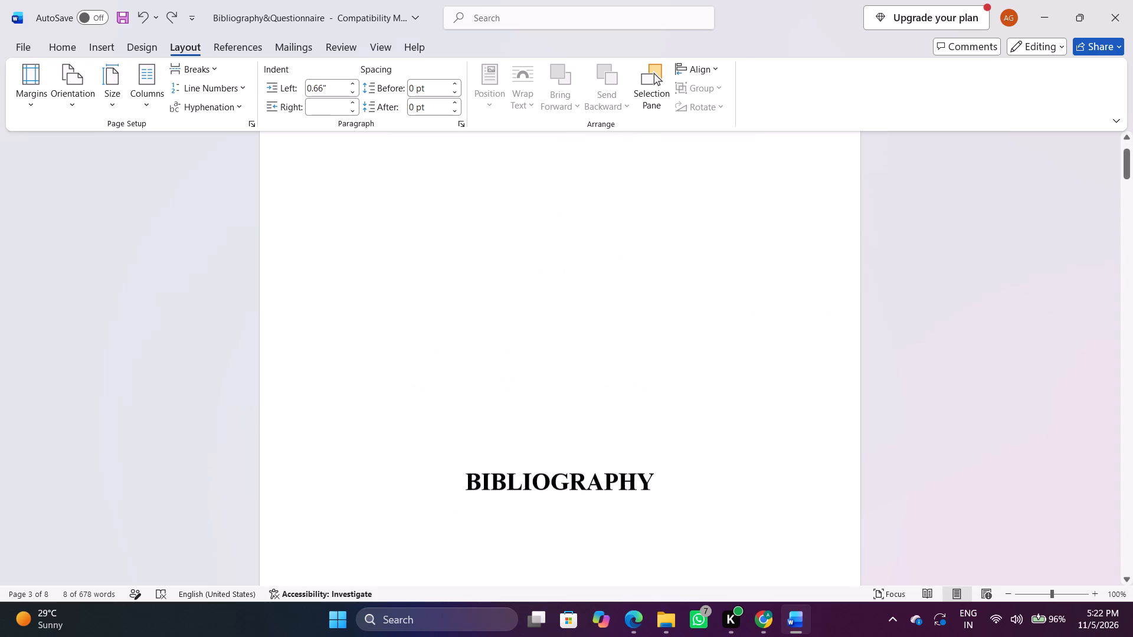
scroll(600, 334, "down", 2)
scroll(600, 334, "up", 5)
scroll(600, 334, "down", 1)
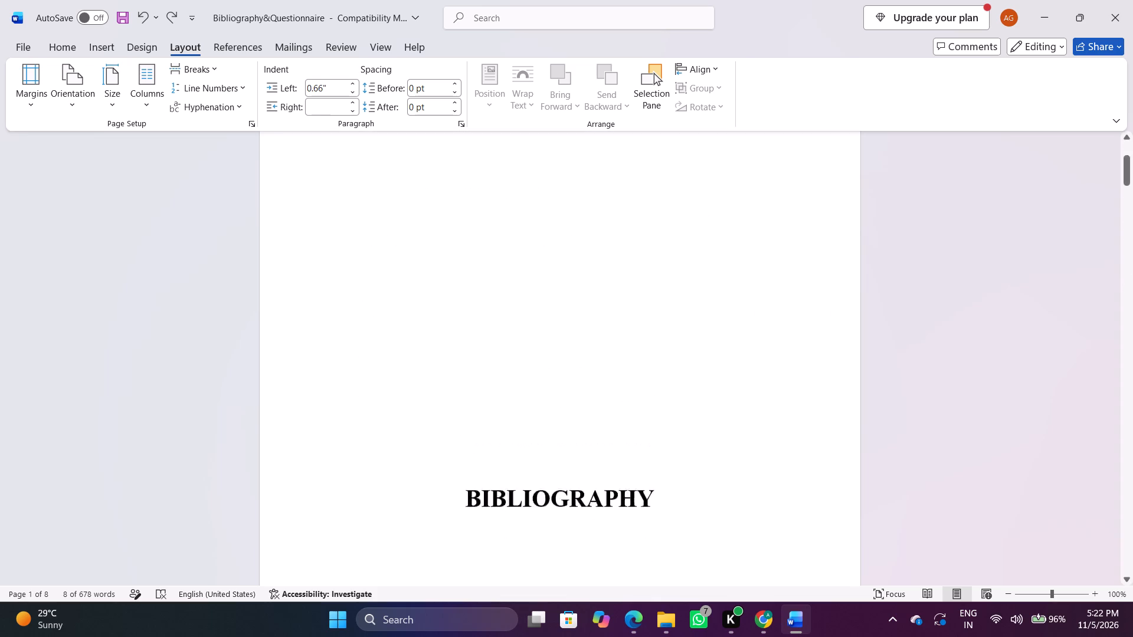
scroll(600, 334, "down", 3)
scroll(620, 358, "down", 3, "ctrl")
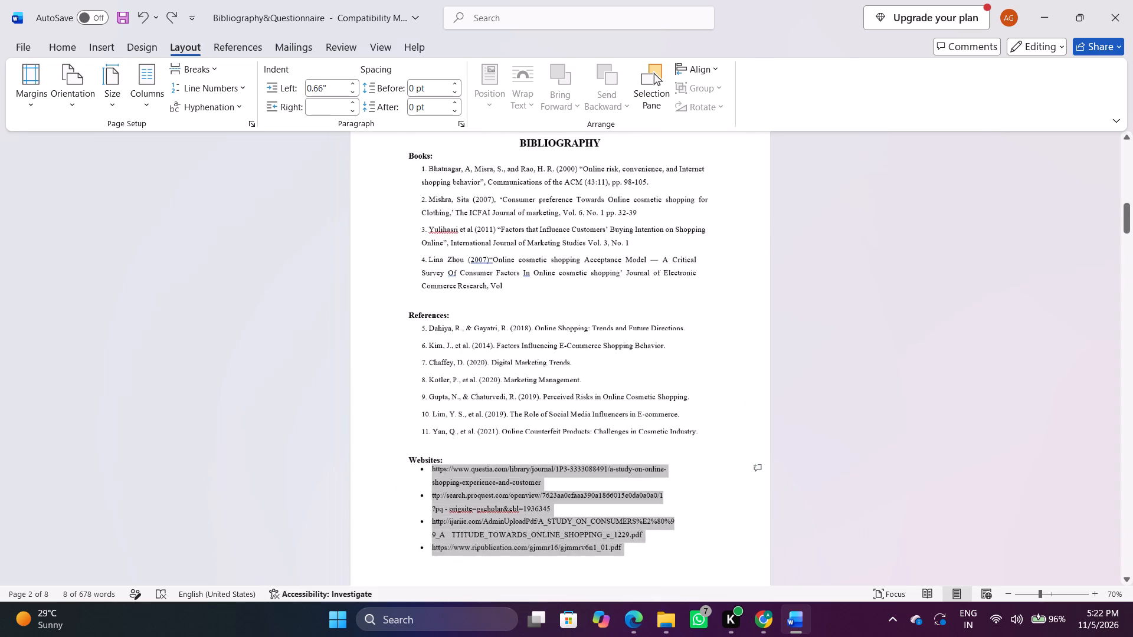
scroll(888, 478, "down", 2)
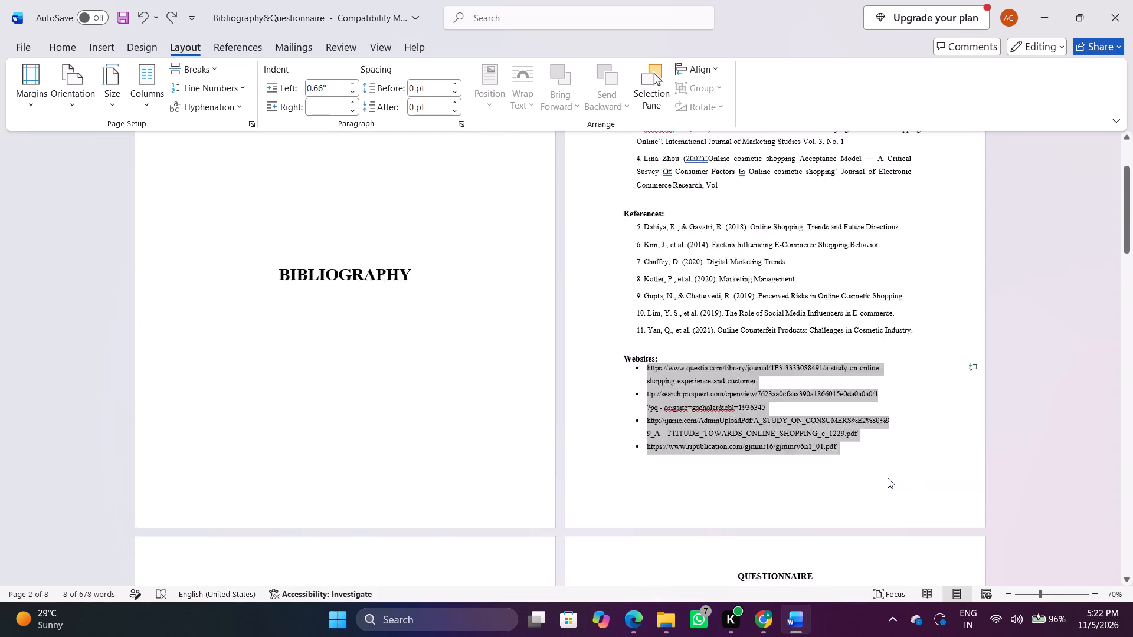
Preview the document in Read Mode and Web Layout, and return to Print Layout.
left_click(947, 599)
left_click(928, 597)
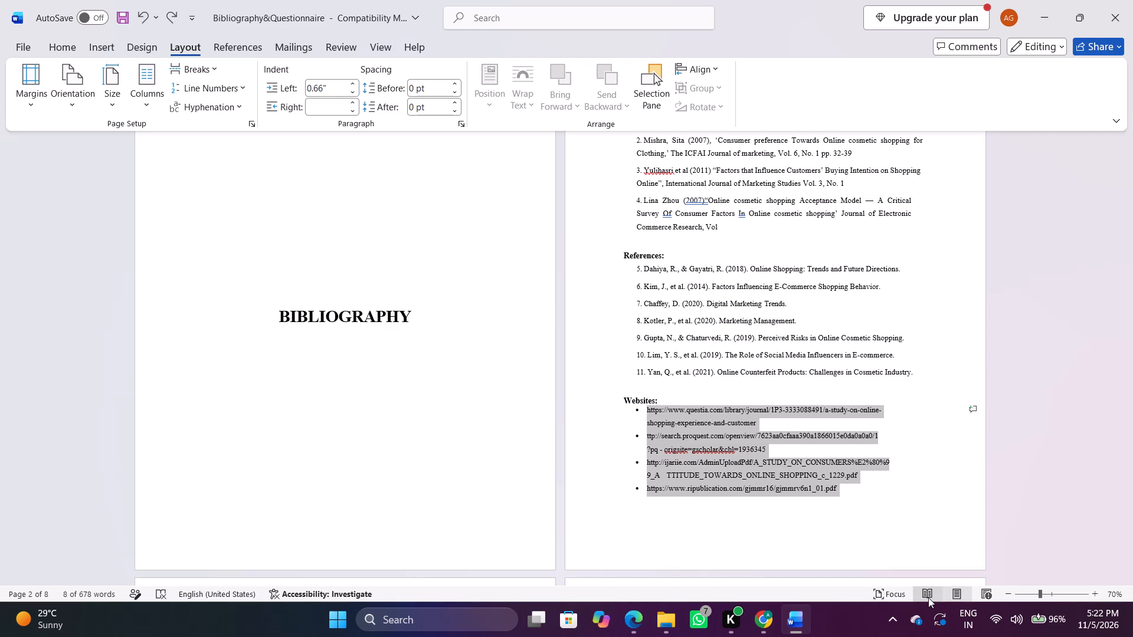
scroll(804, 451, "up", 2)
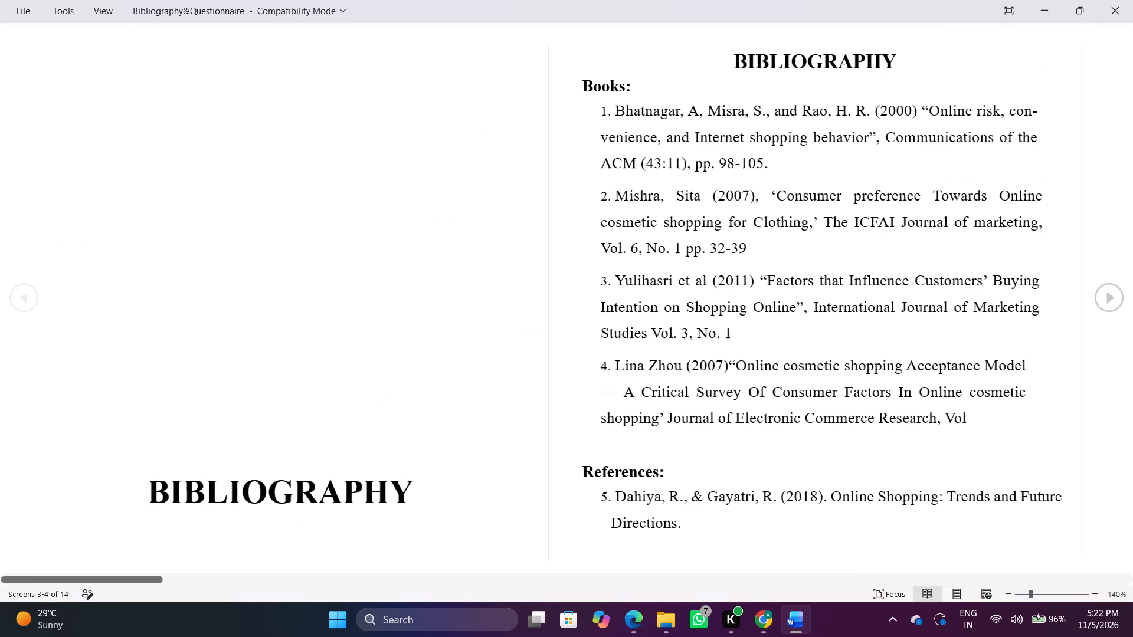
scroll(804, 451, "down", 1)
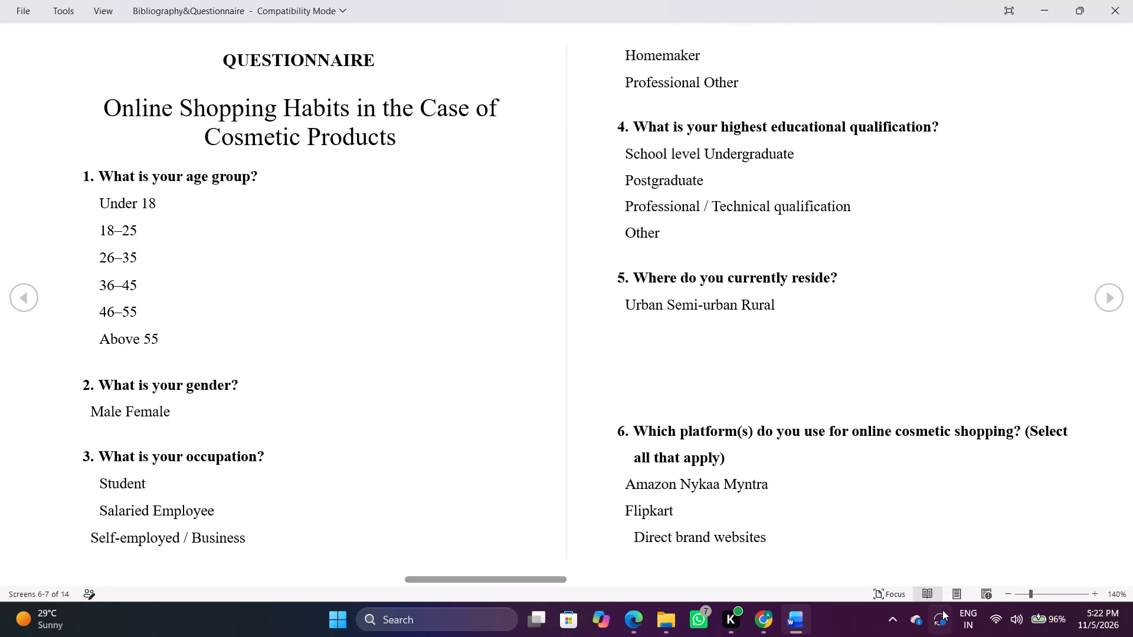
left_click(947, 597)
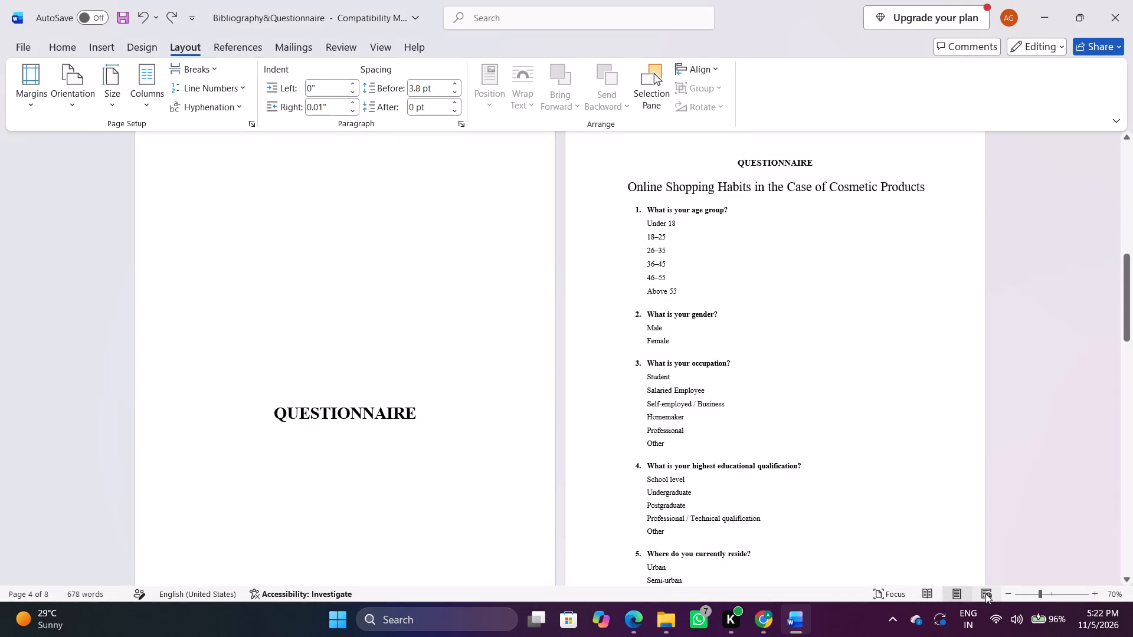
left_click(985, 593)
scroll(831, 457, "down", 1)
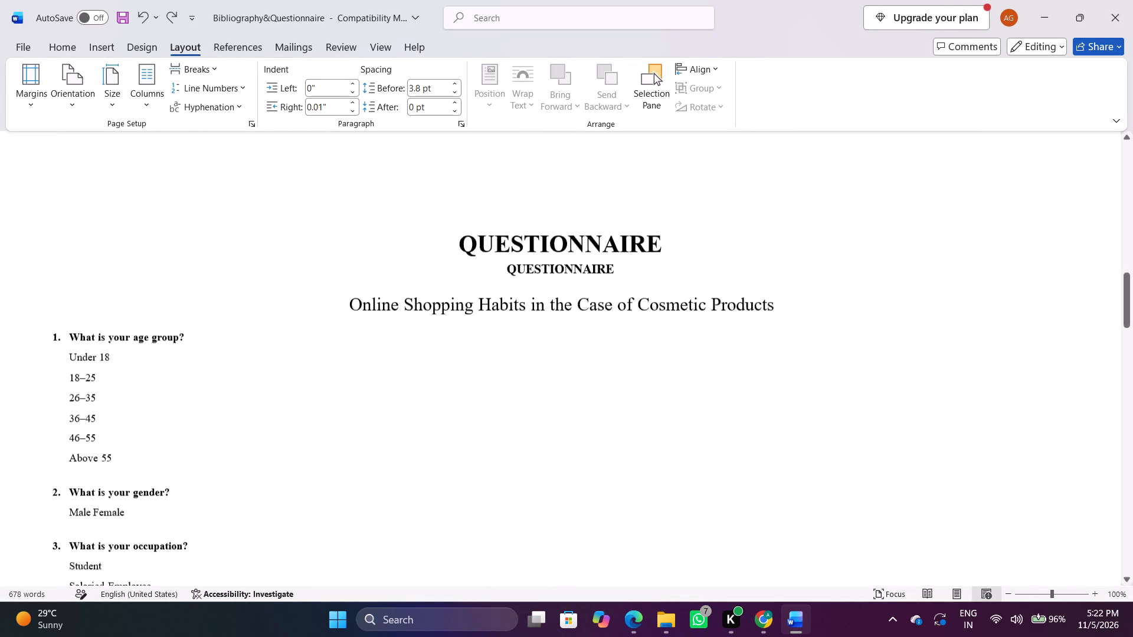
scroll(831, 457, "down", 1)
left_click(947, 587)
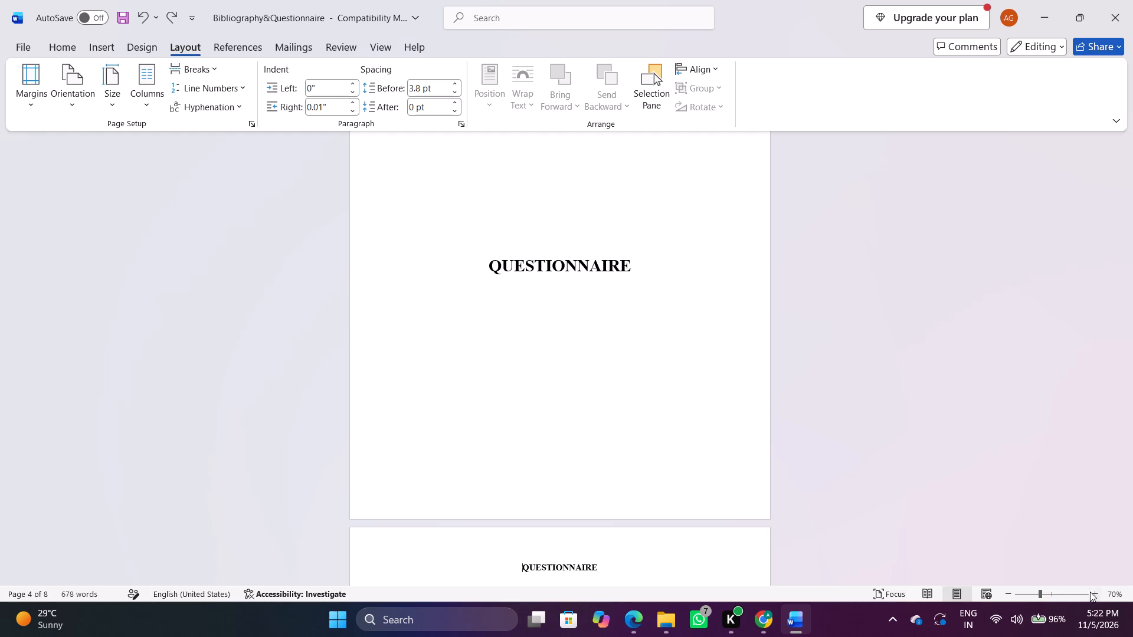
Look through the questionnaire pages at 100% zoom, and zoom the document out to 50%.
double_click(1091, 592)
left_click(1091, 592)
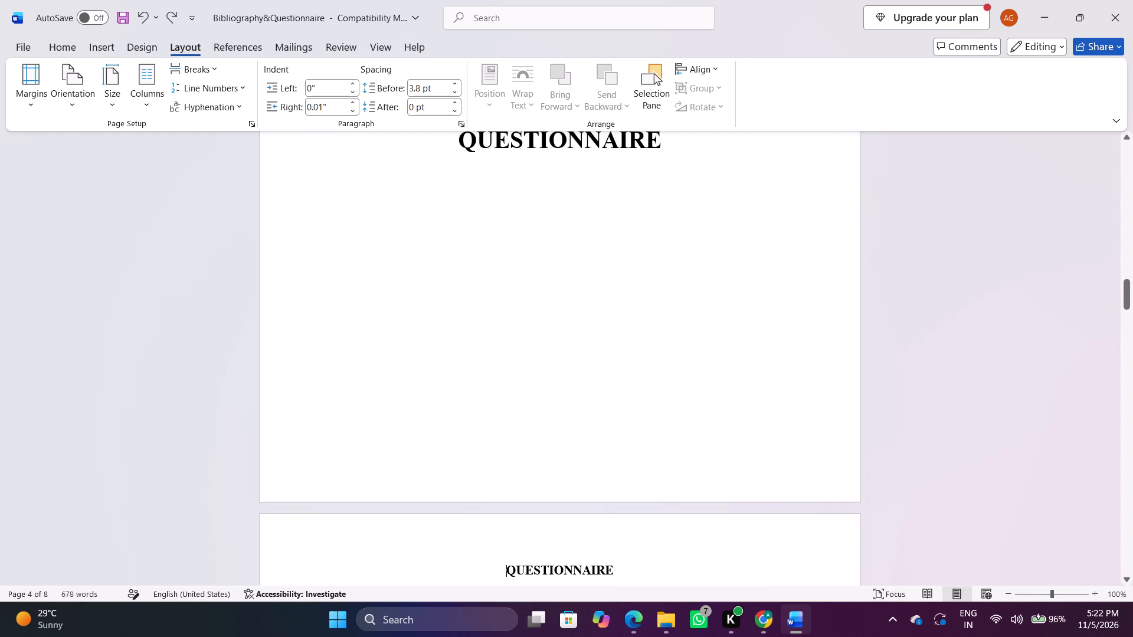
scroll(873, 430, "down", 11)
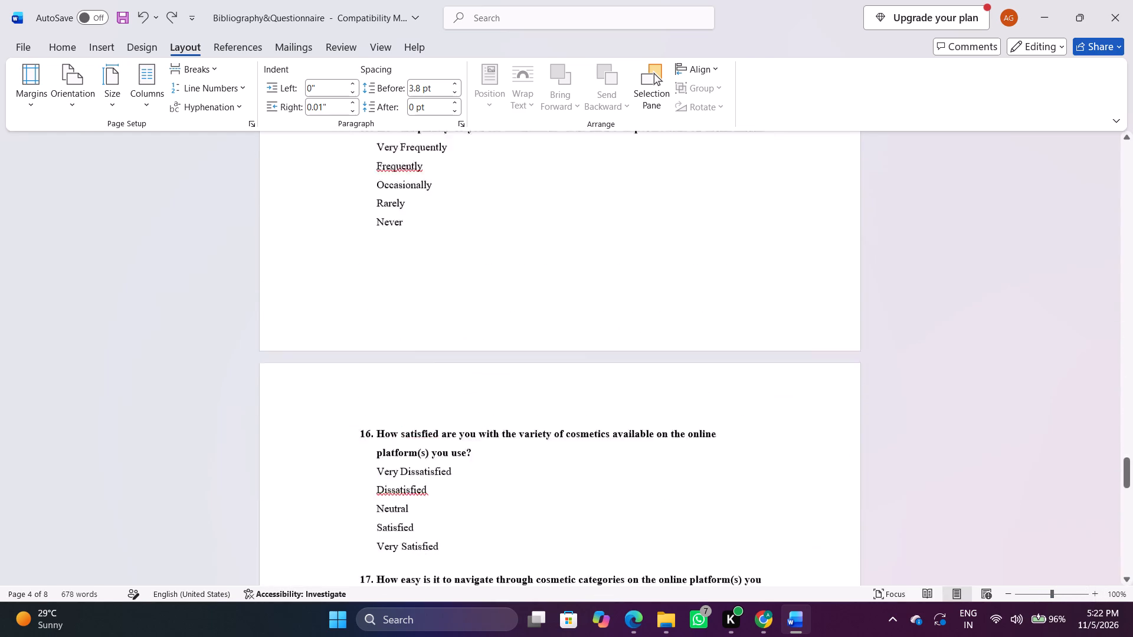
double_click(1001, 593)
left_click_drag(1001, 593, 967, 589)
left_click(967, 589)
triple_click(1010, 595)
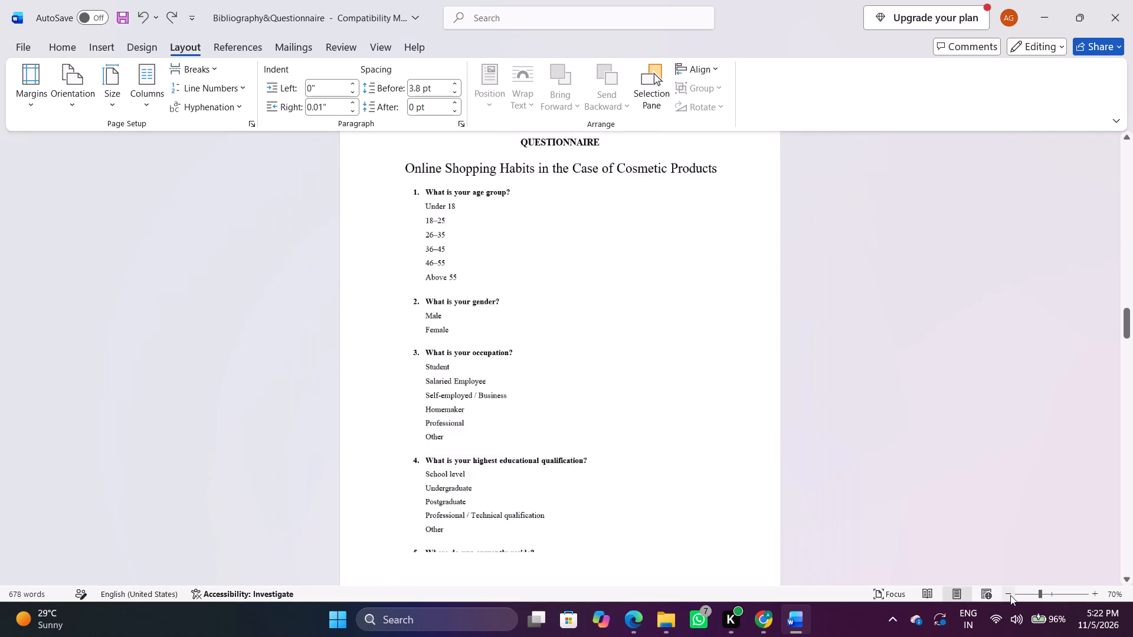
double_click(1010, 595)
Delete one blank line above the large BIBLIOGRAPHY heading on the first page.
scroll(831, 346, "up", 5)
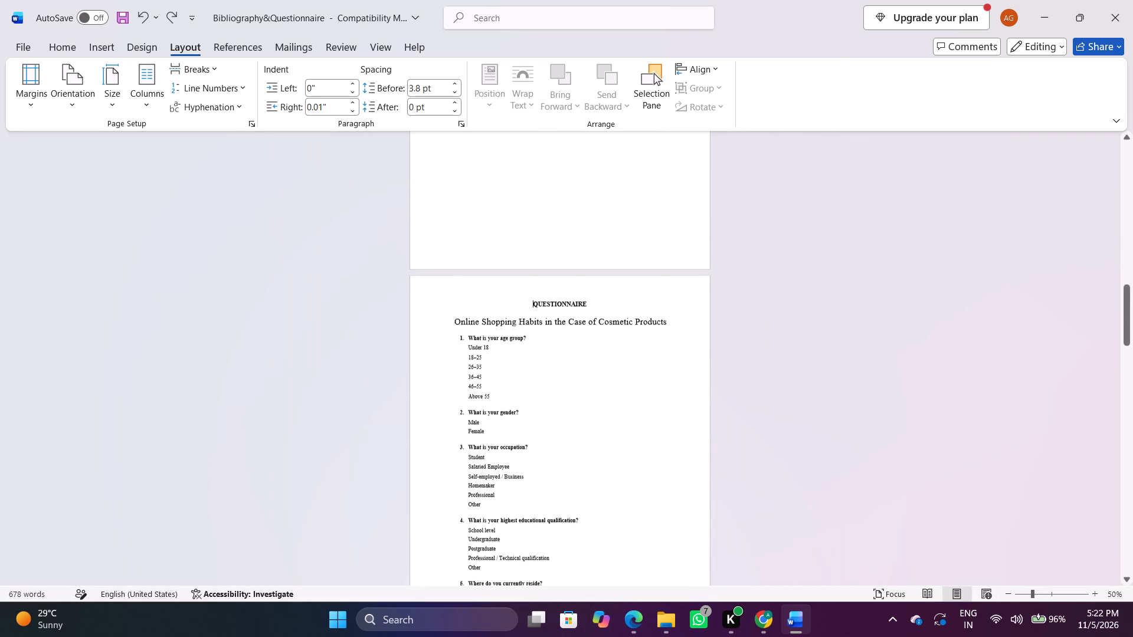
scroll(831, 346, "up", 7)
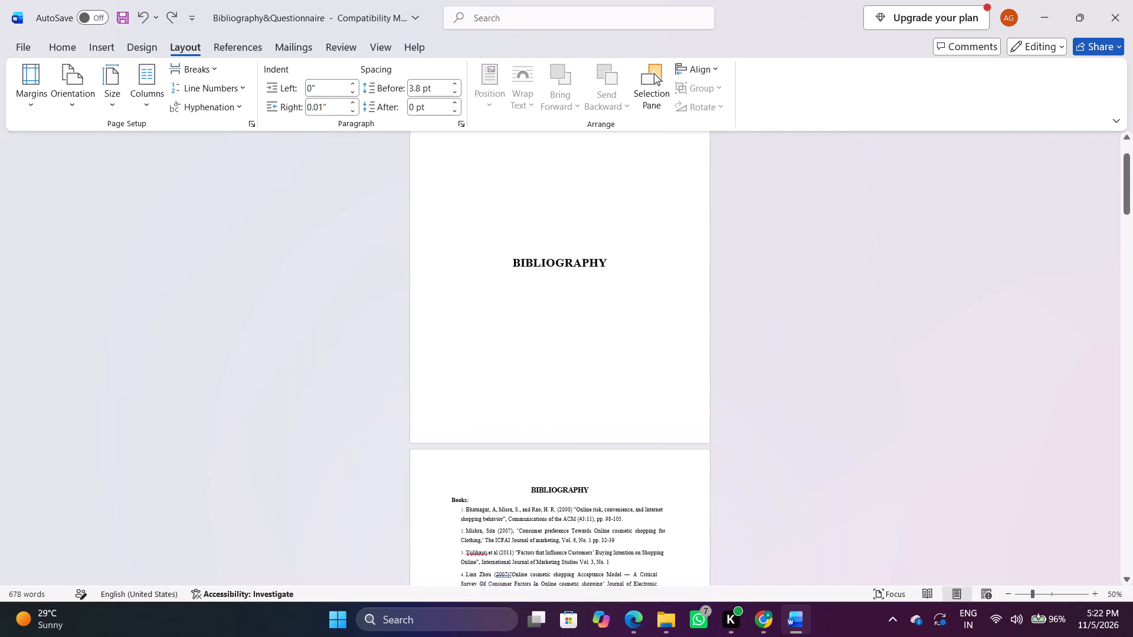
scroll(831, 346, "up", 2)
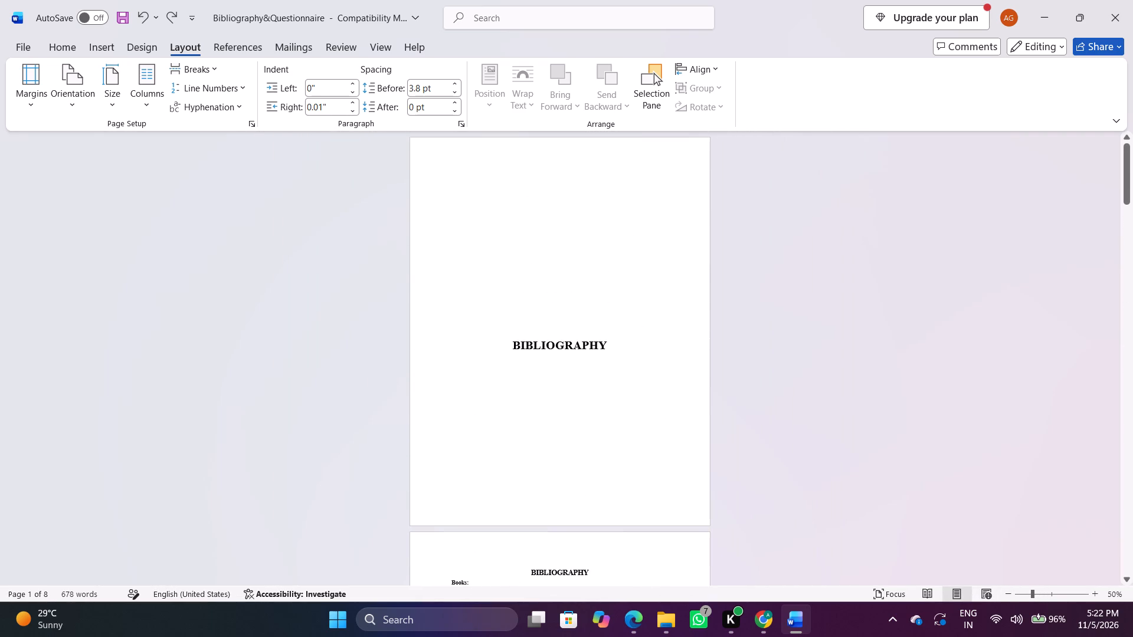
left_click(549, 330)
key("BackSpace")
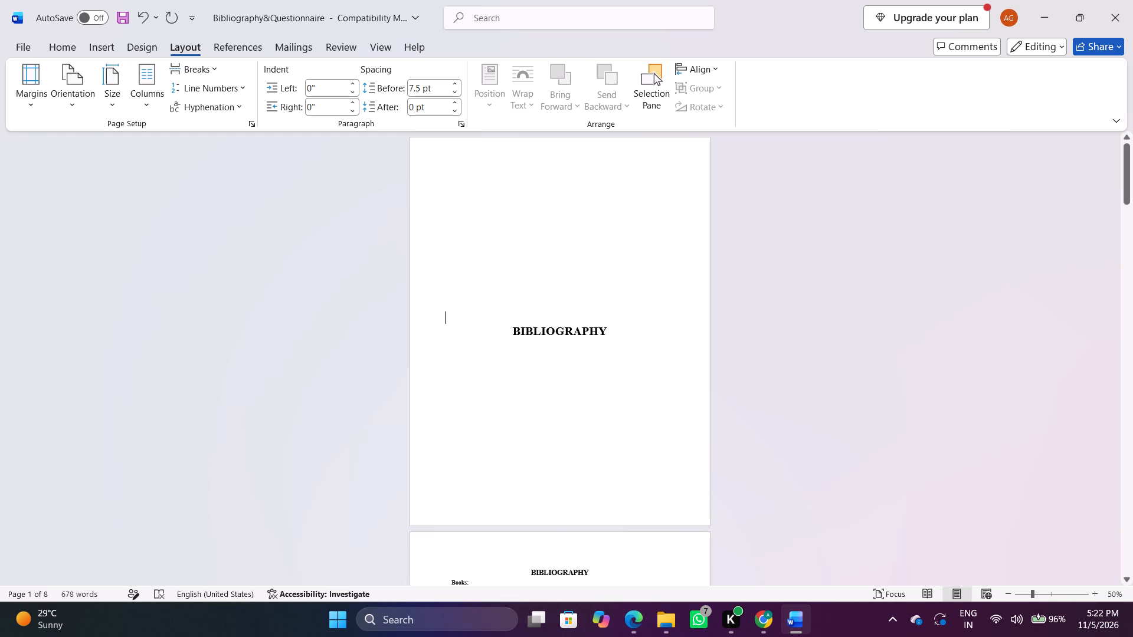
Insert a space before the BIBLIOGRAPHY heading on the title page and apply centre alignment to it.
left_click(513, 333)
key("space")
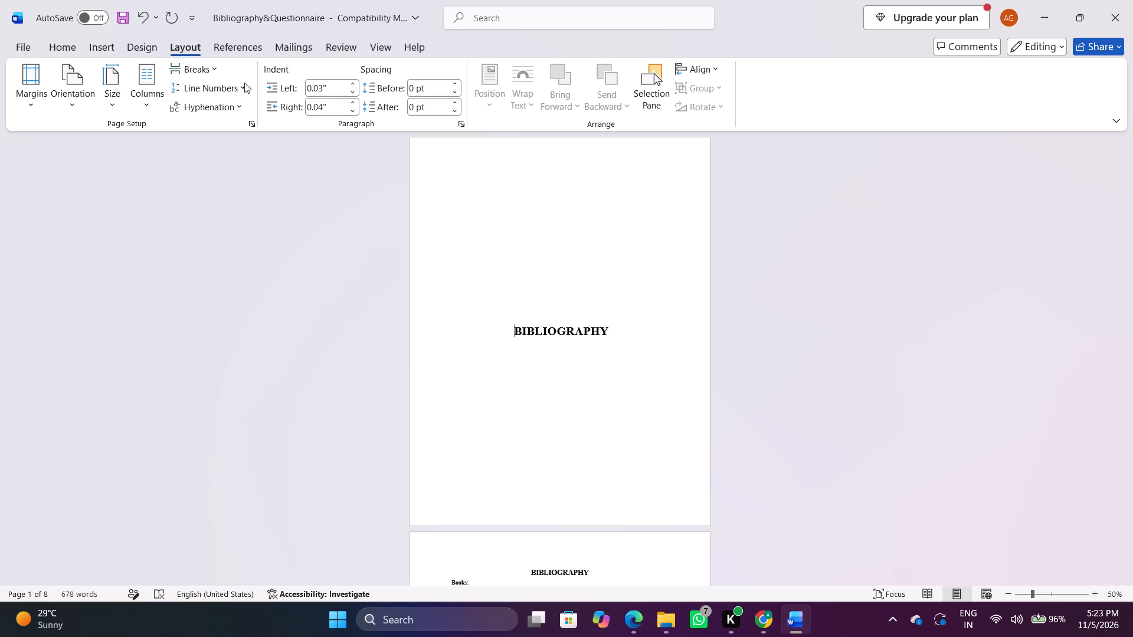
left_click(63, 41)
left_click(394, 103)
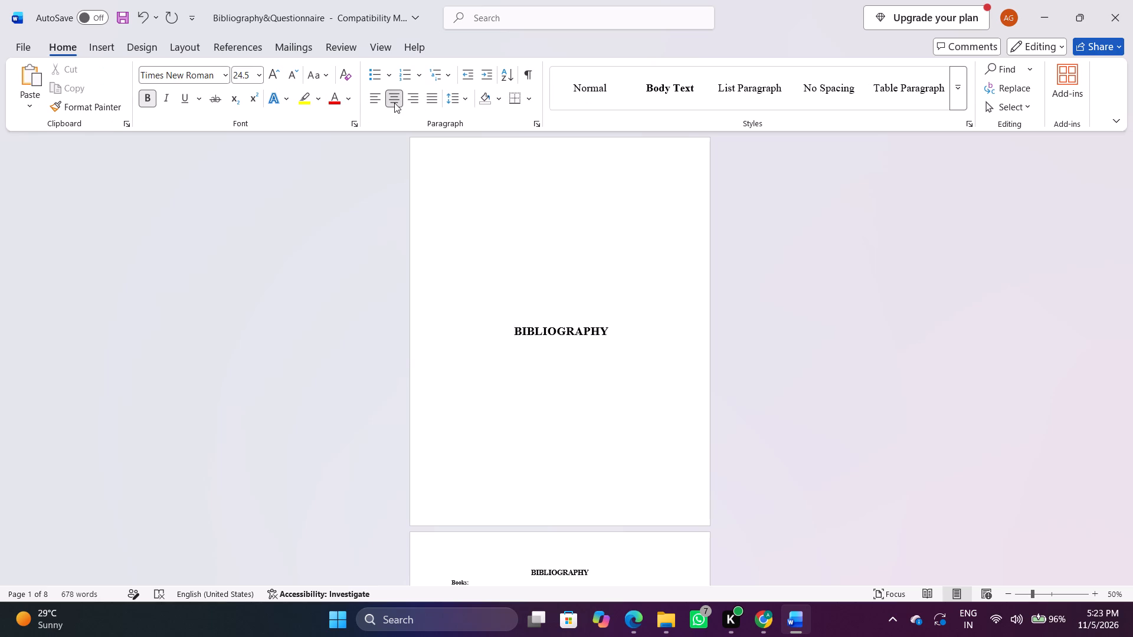
Set the left and right indents of the title-page BIBLIOGRAPHY heading to 0".
left_click(394, 103)
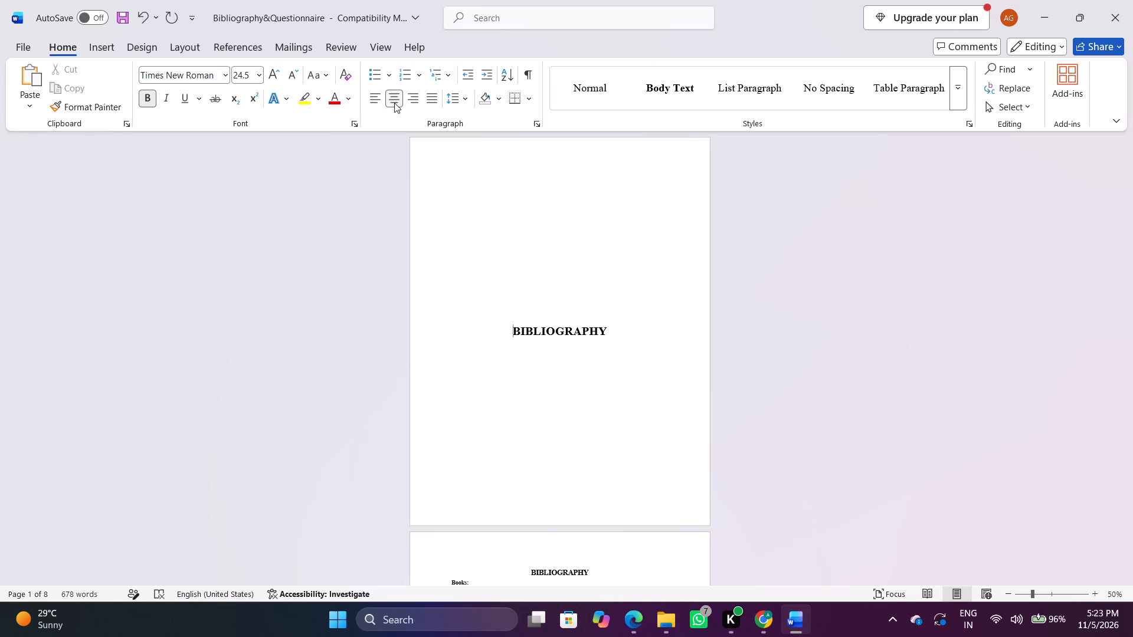
left_click(535, 339)
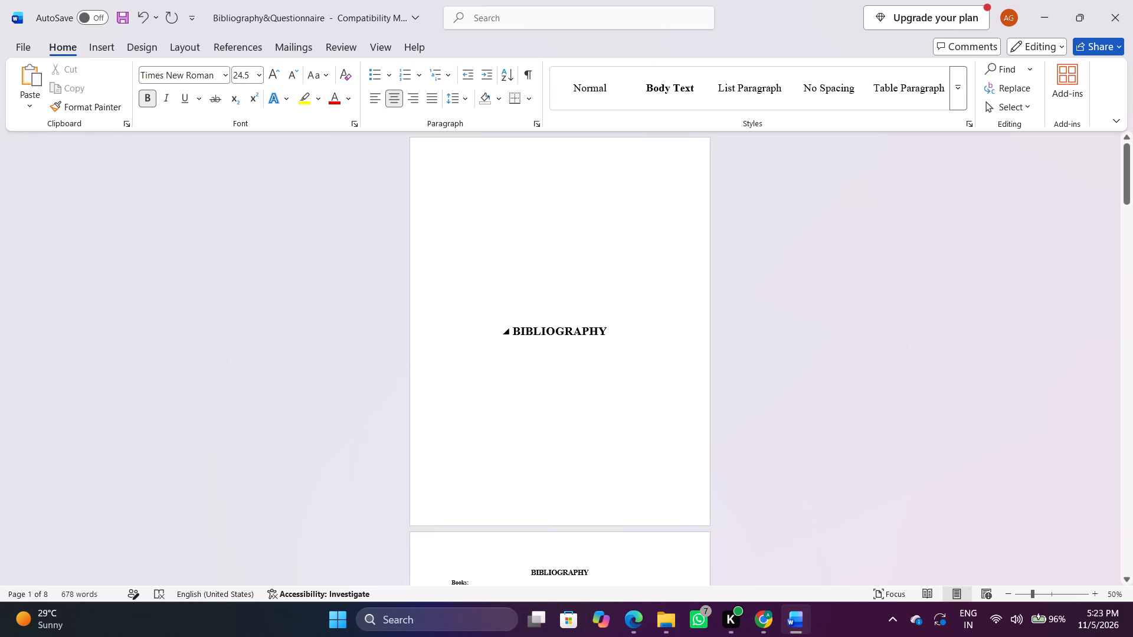
left_click(537, 369)
left_click(199, 54)
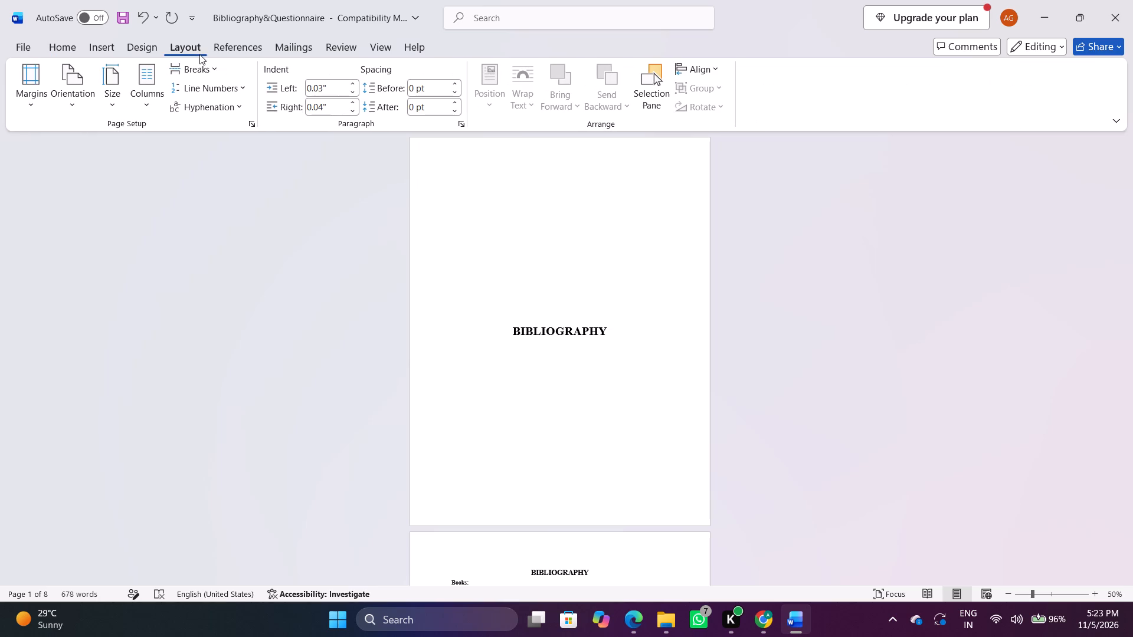
left_click(356, 111)
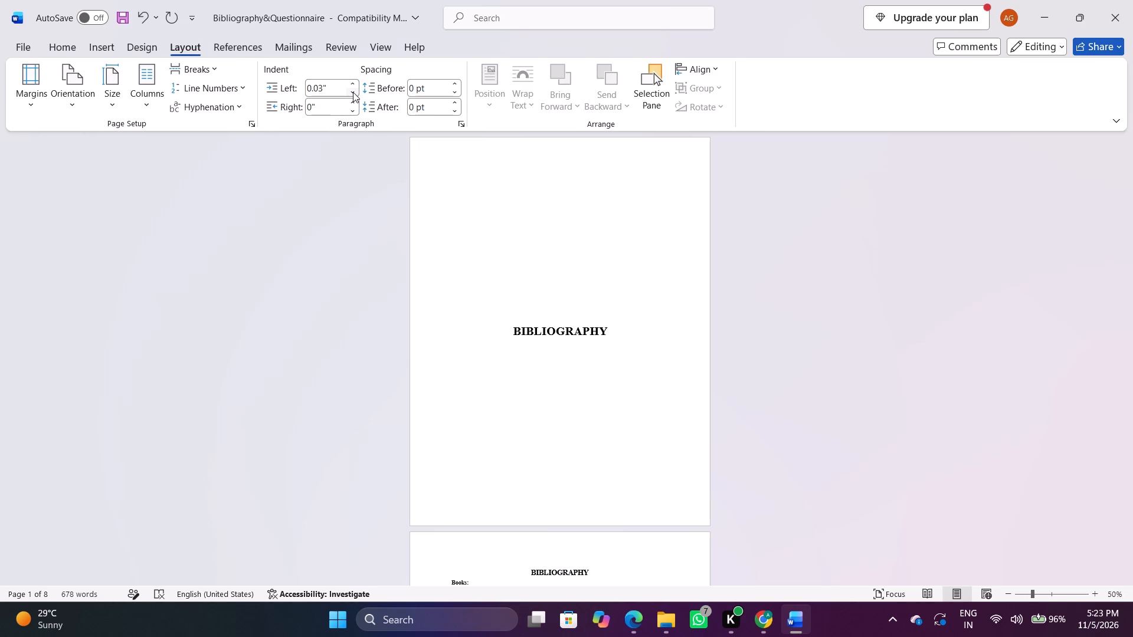
left_click(353, 92)
left_click(466, 340)
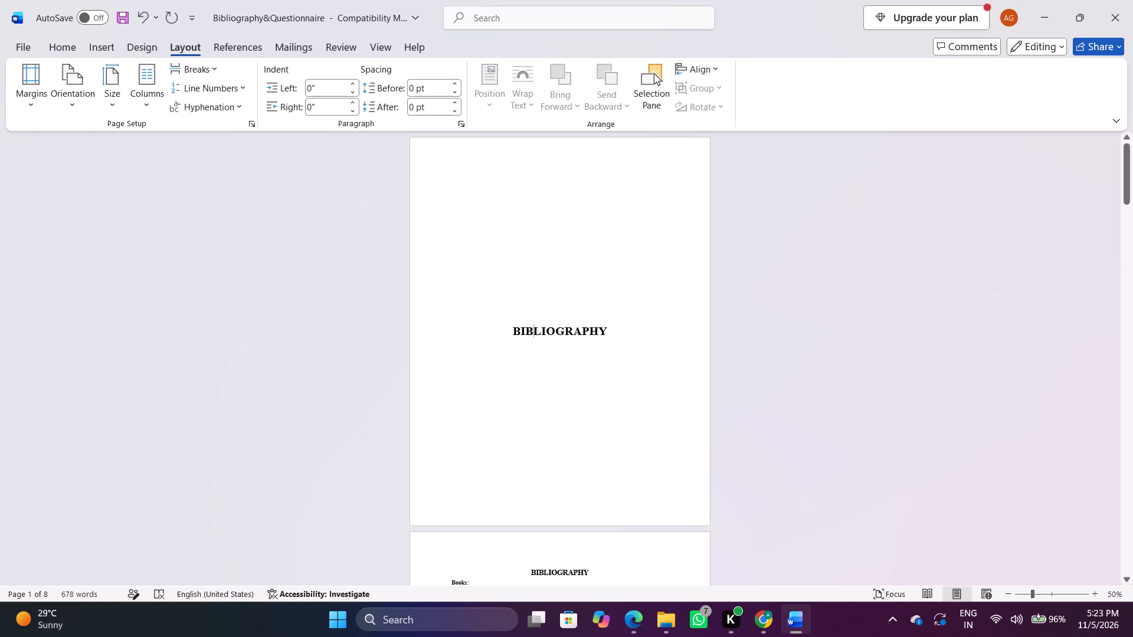
Delete most of the blank lines above the BIBLIOGRAPHY heading on the first page.
scroll(685, 435, "up", 2)
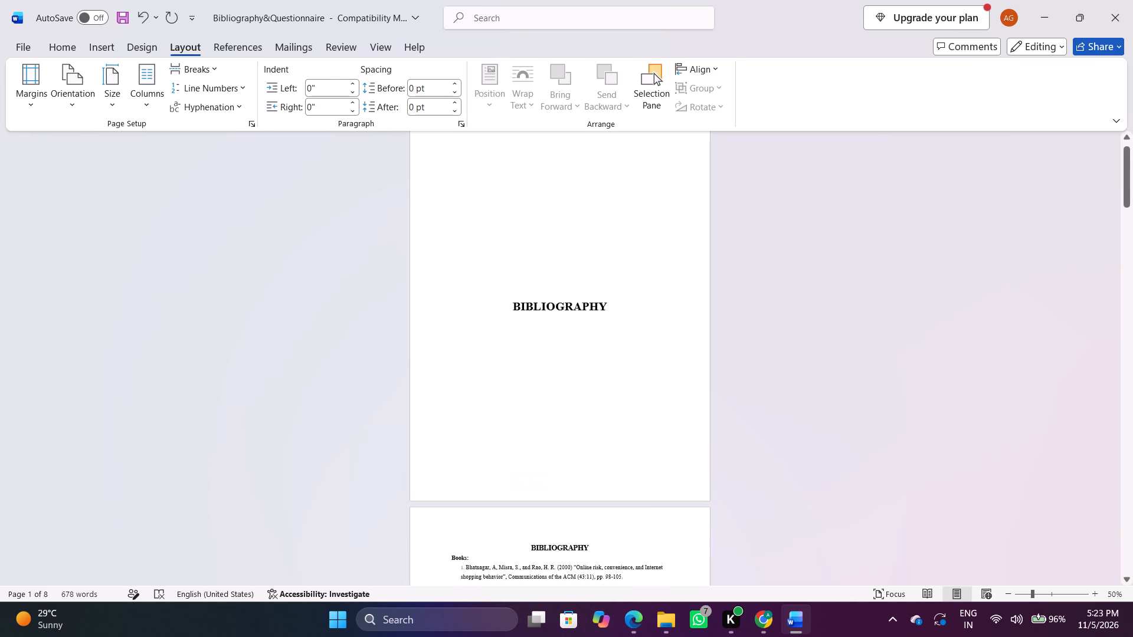
scroll(685, 435, "up", 1)
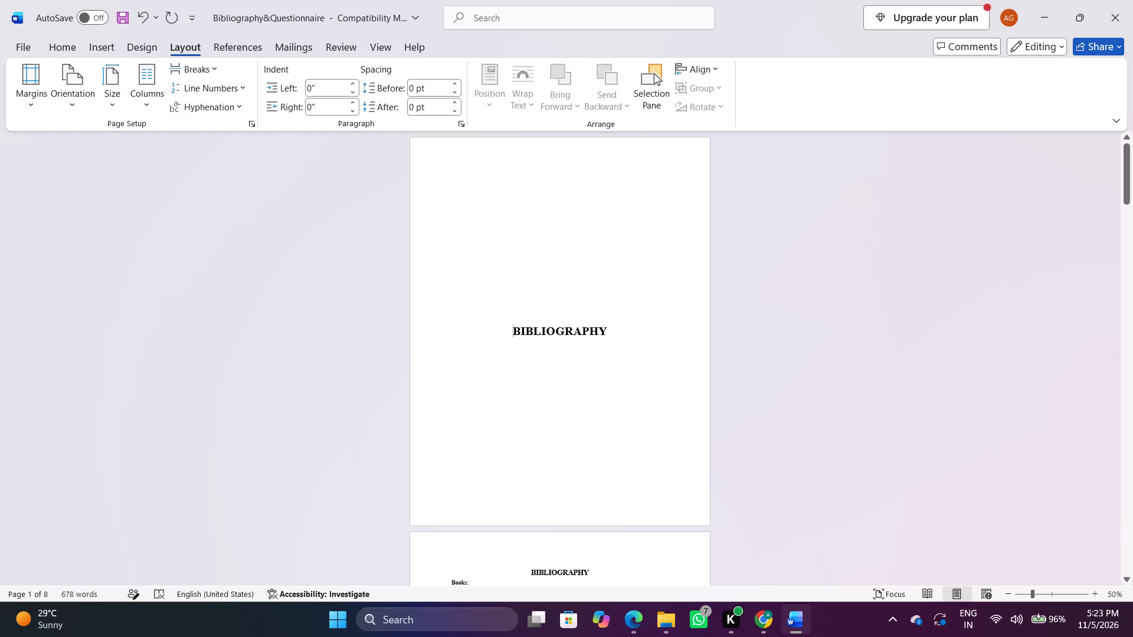
key("BackSpace")
key("BackSpace")
key("BackSpace")
key("BackSpace")
key("BackSpace")
key("BackSpace")
key("BackSpace")
key("BackSpace")
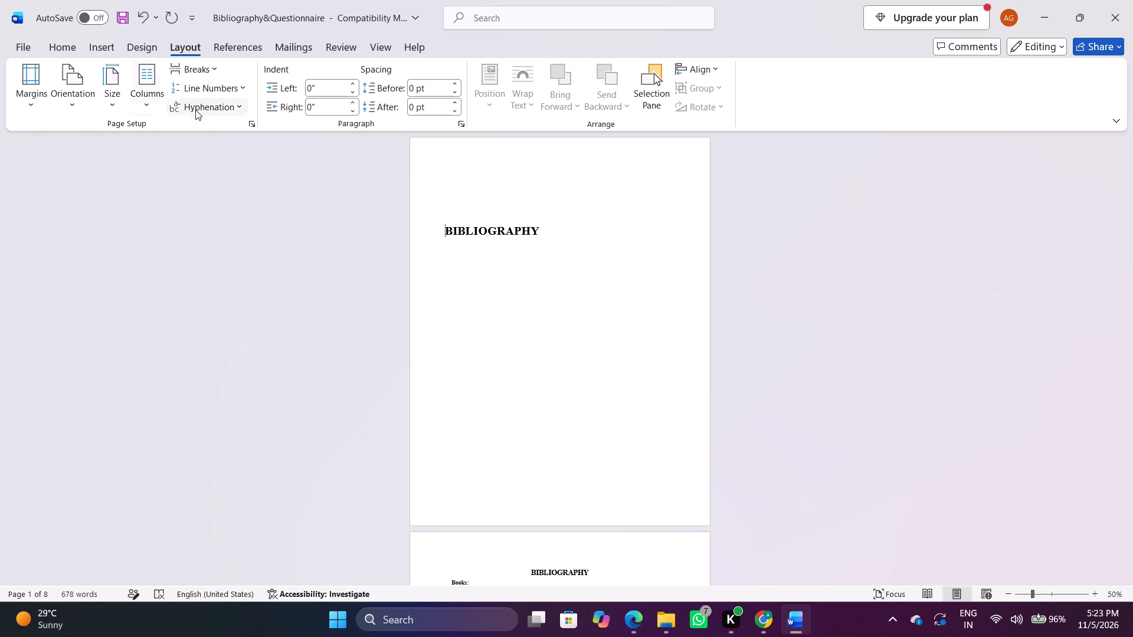
Set the vertical page alignment of the first page's section to Center, applied to this section.
left_click(239, 125)
left_click(249, 125)
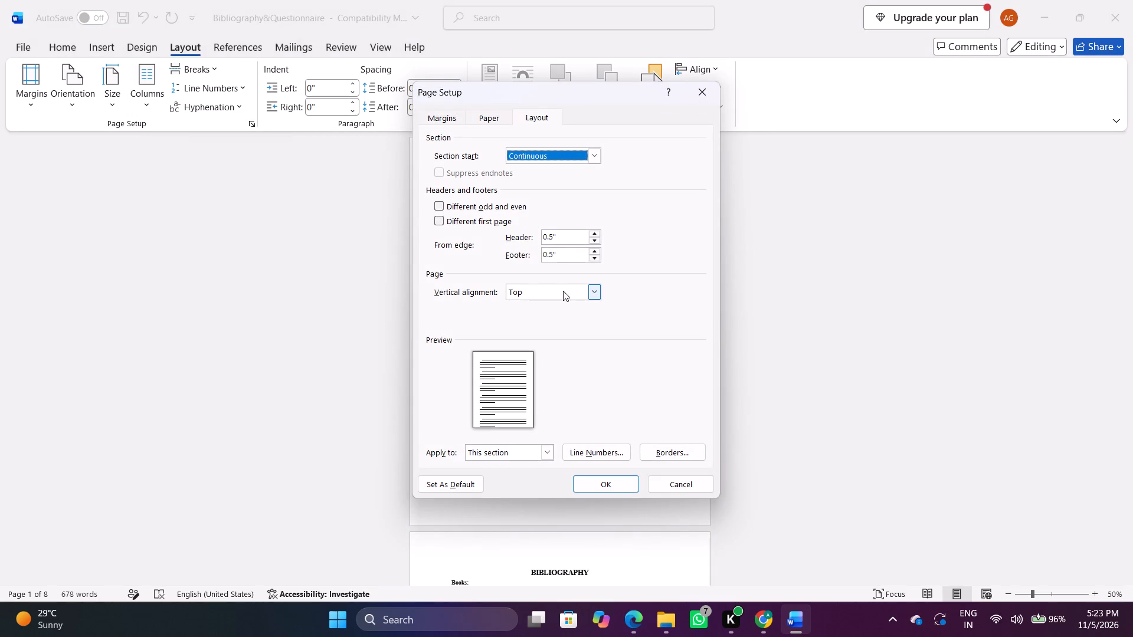
left_click(563, 291)
left_click(545, 314)
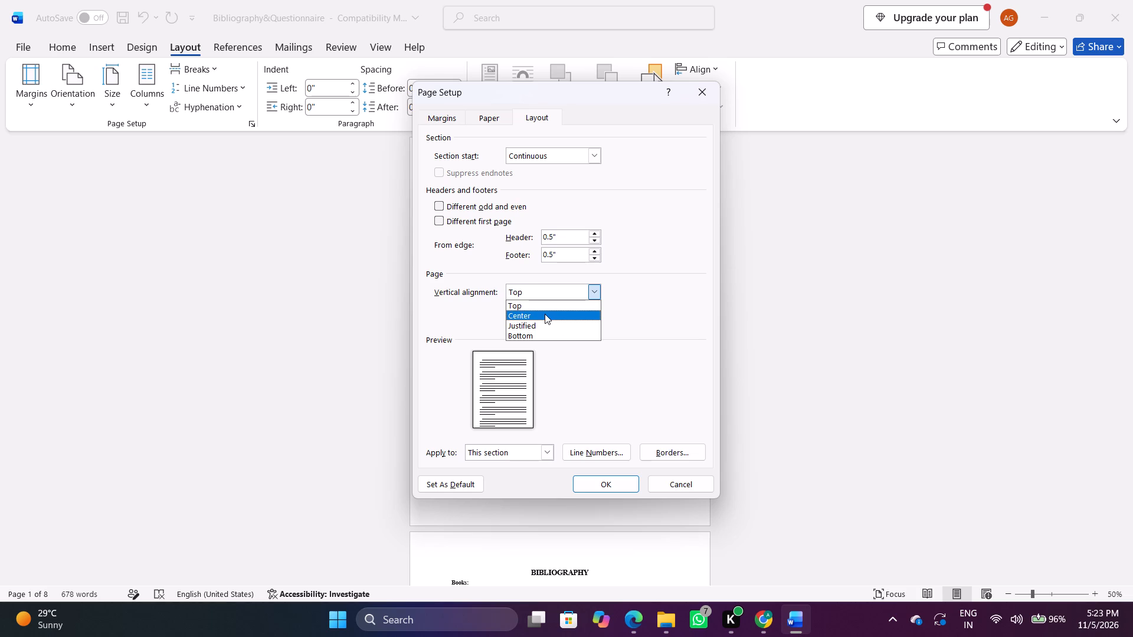
left_click(624, 481)
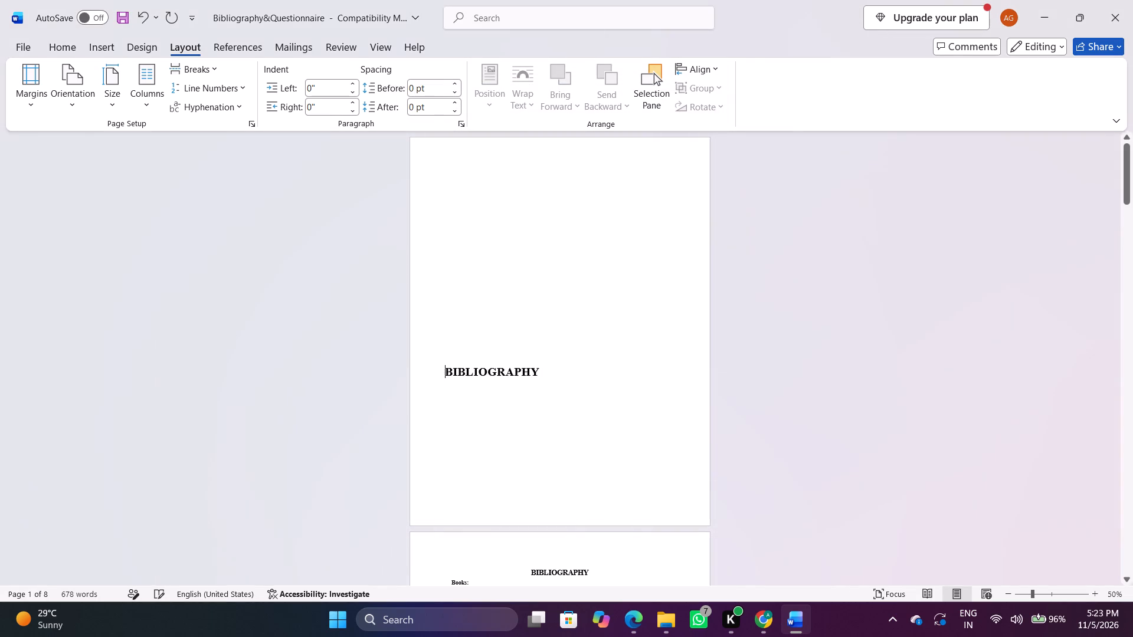
Delete the remaining blank lines above the BIBLIOGRAPHY heading on the title page.
key("BackSpace")
key("BackSpace")
key("BackSpace")
key("BackSpace")
key("BackSpace")
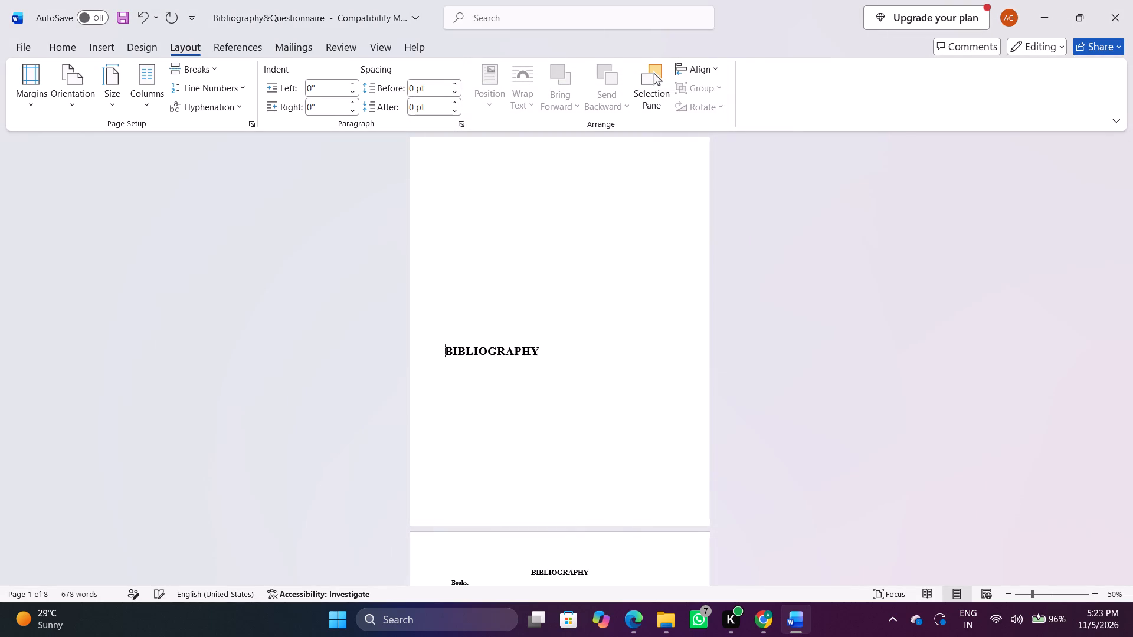
Centre the title-page BIBLIOGRAPHY heading horizontally.
left_click(103, 44)
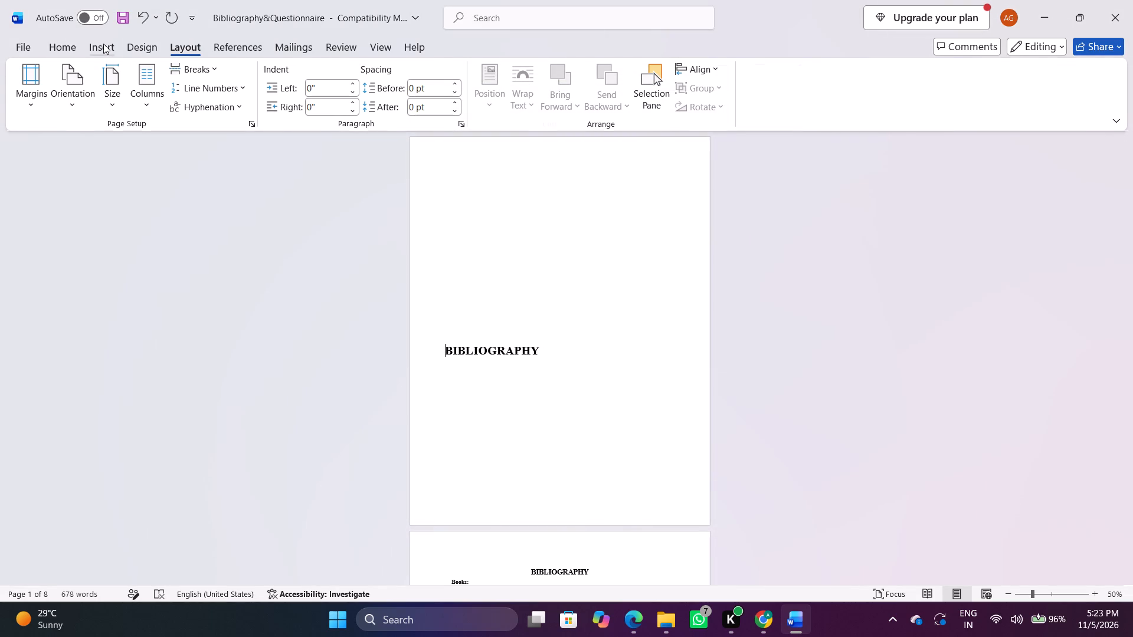
left_click(53, 52)
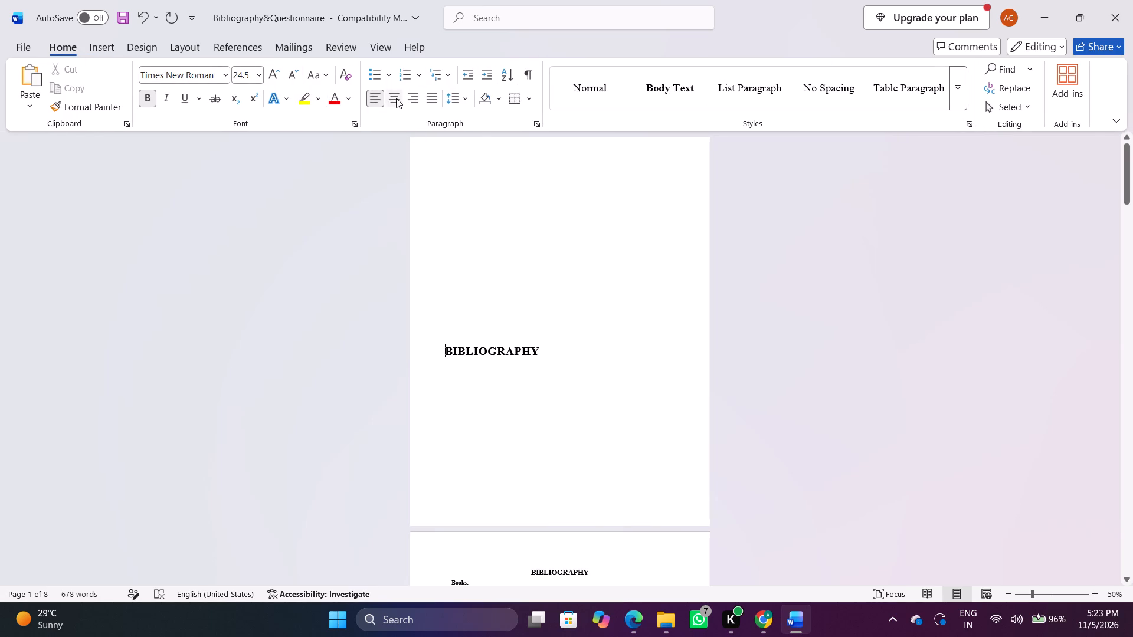
left_click(396, 98)
Insert a blank line between the BIBLIOGRAPHY heading and the Books subheading on page 2.
scroll(466, 257, "down", 7)
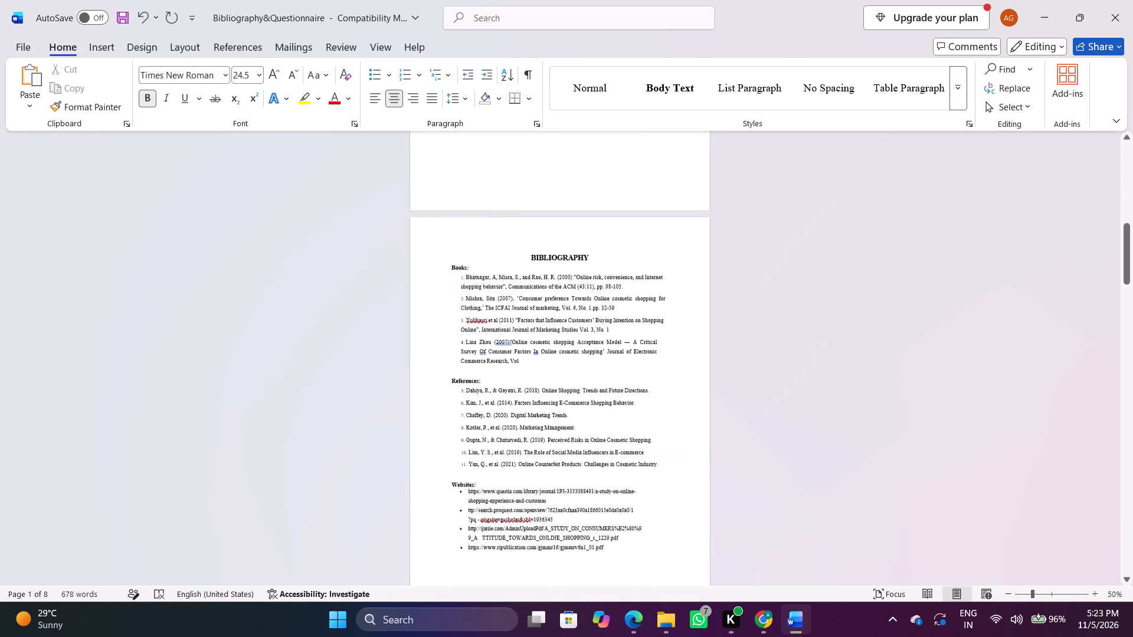
scroll(466, 257, "up", 3)
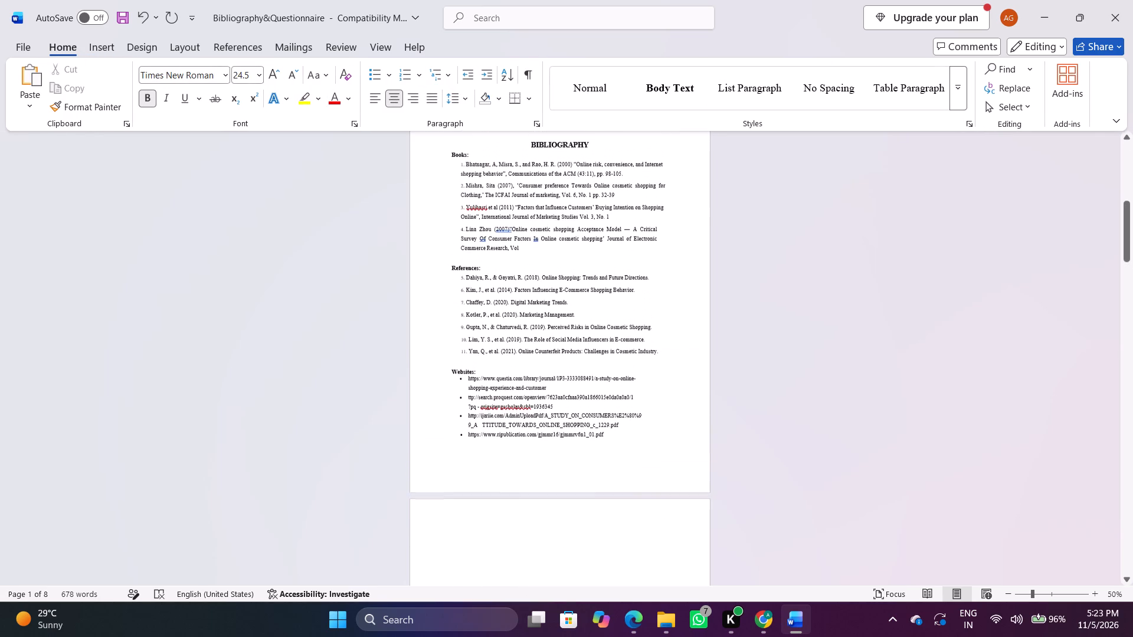
scroll(466, 257, "up", 2)
left_click(612, 155)
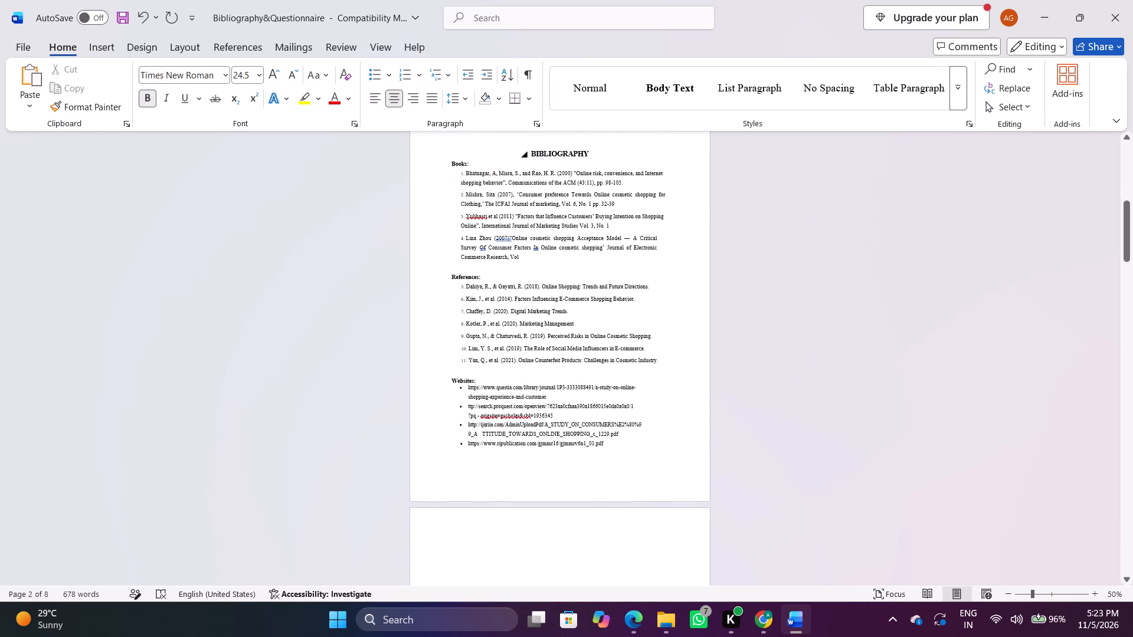
key("Return")
Set the vertical page alignment of the QUESTIONNAIRE title page's section to Center, applied to this section.
scroll(633, 237, "down", 1)
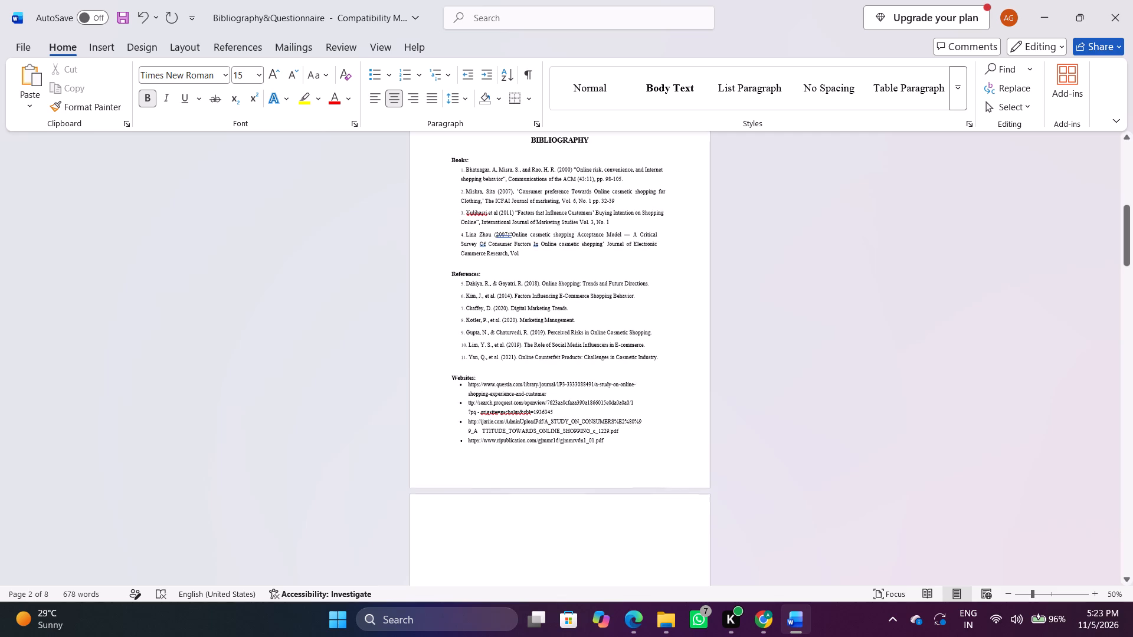
scroll(633, 237, "down", 3)
left_click(626, 278)
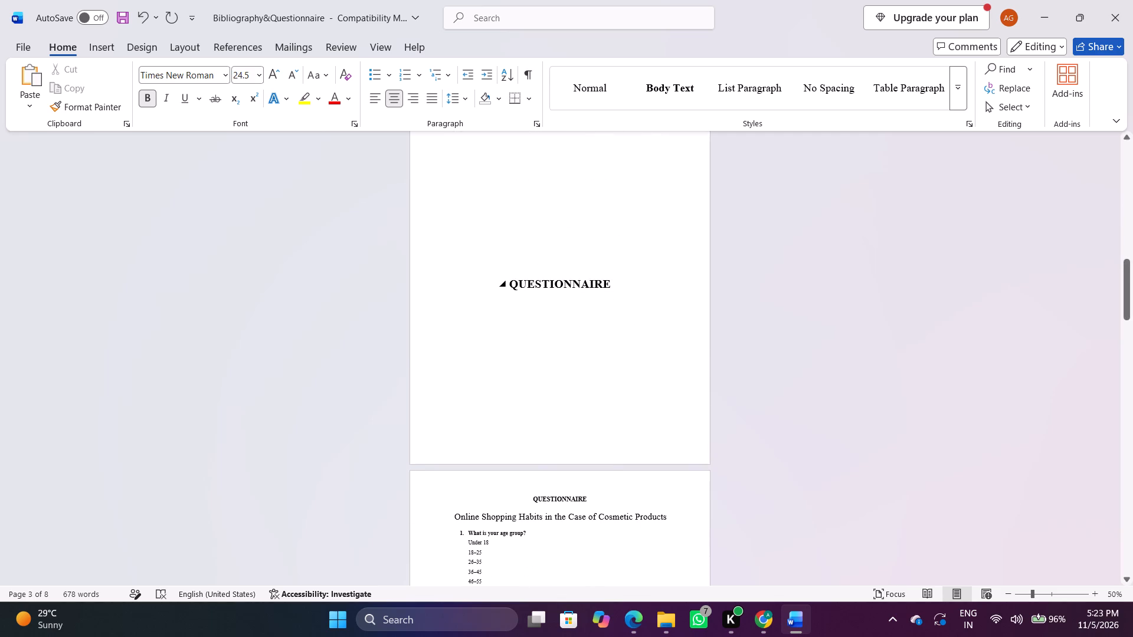
left_click(188, 54)
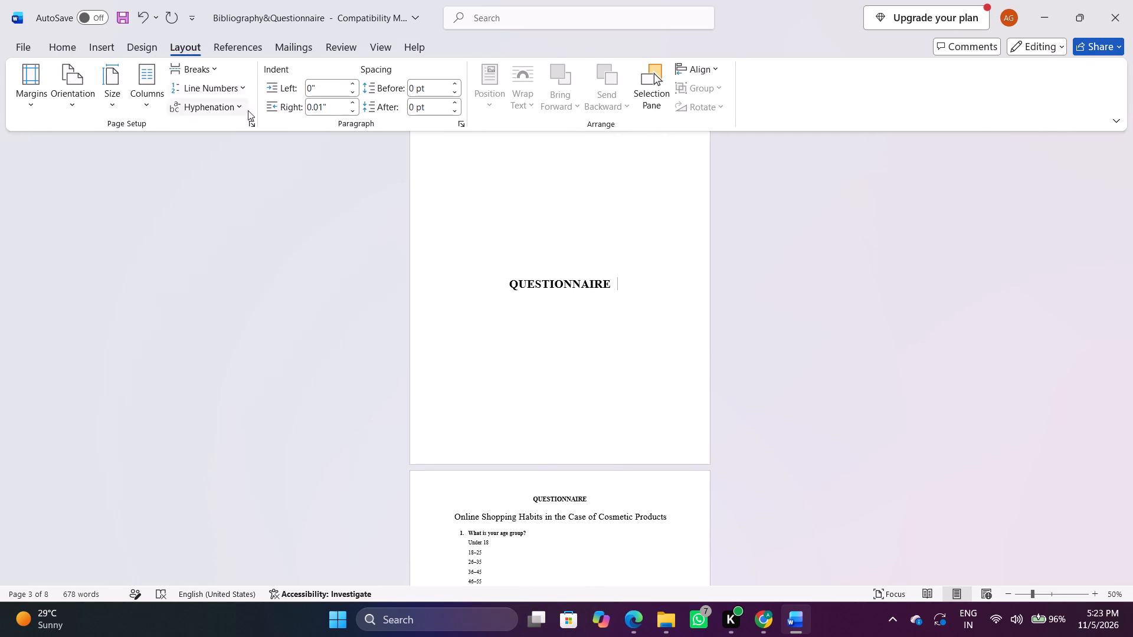
left_click(256, 124)
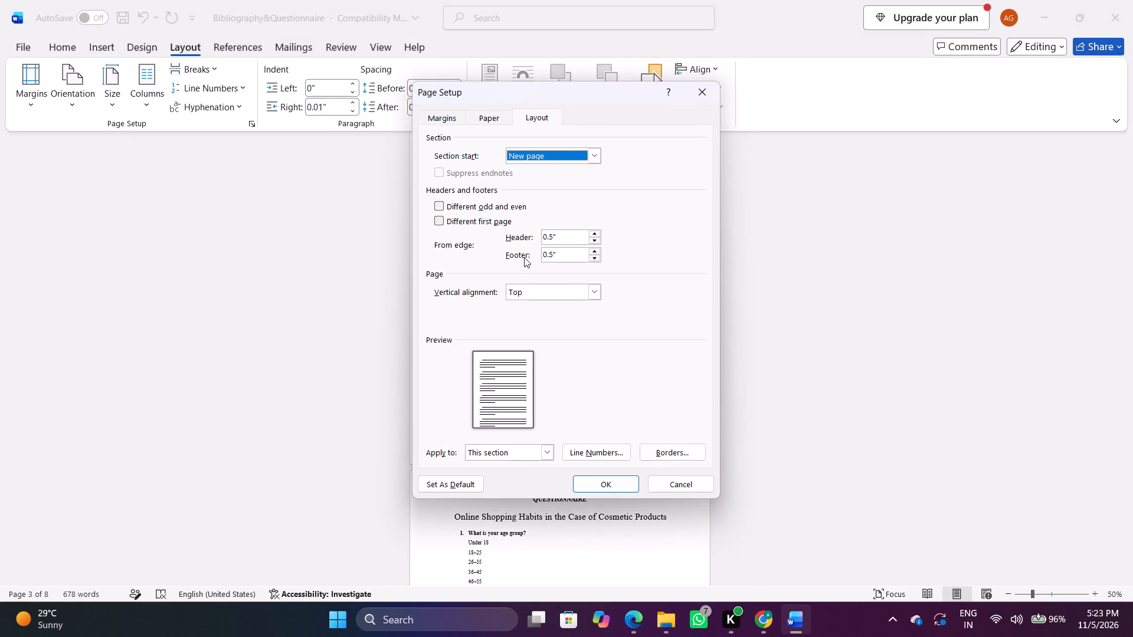
left_click(557, 286)
left_click(556, 317)
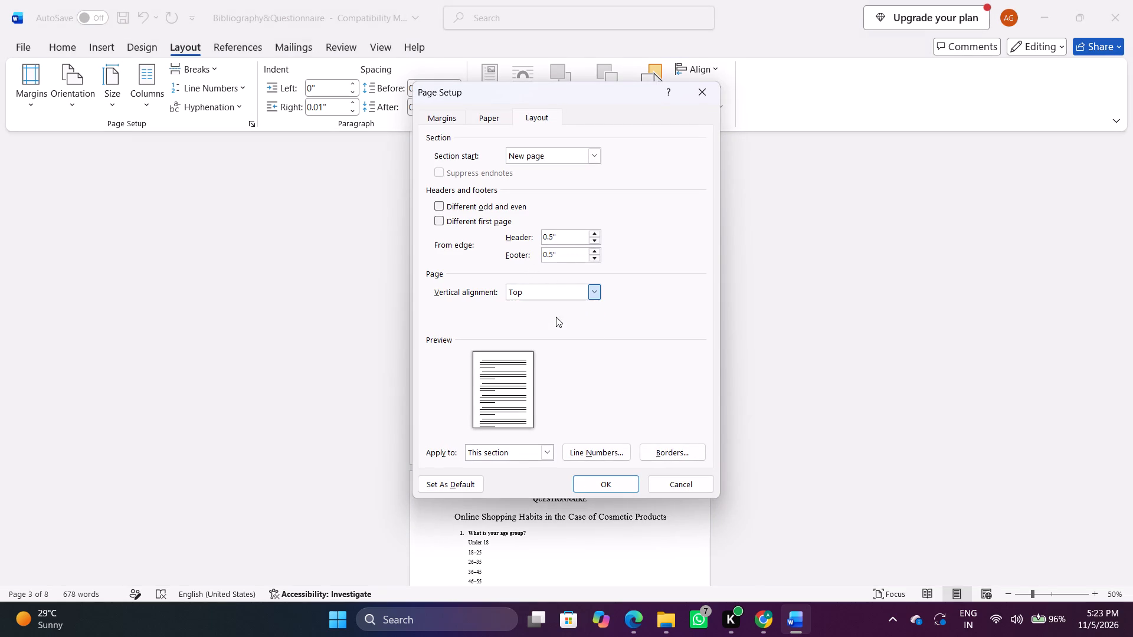
left_click(578, 480)
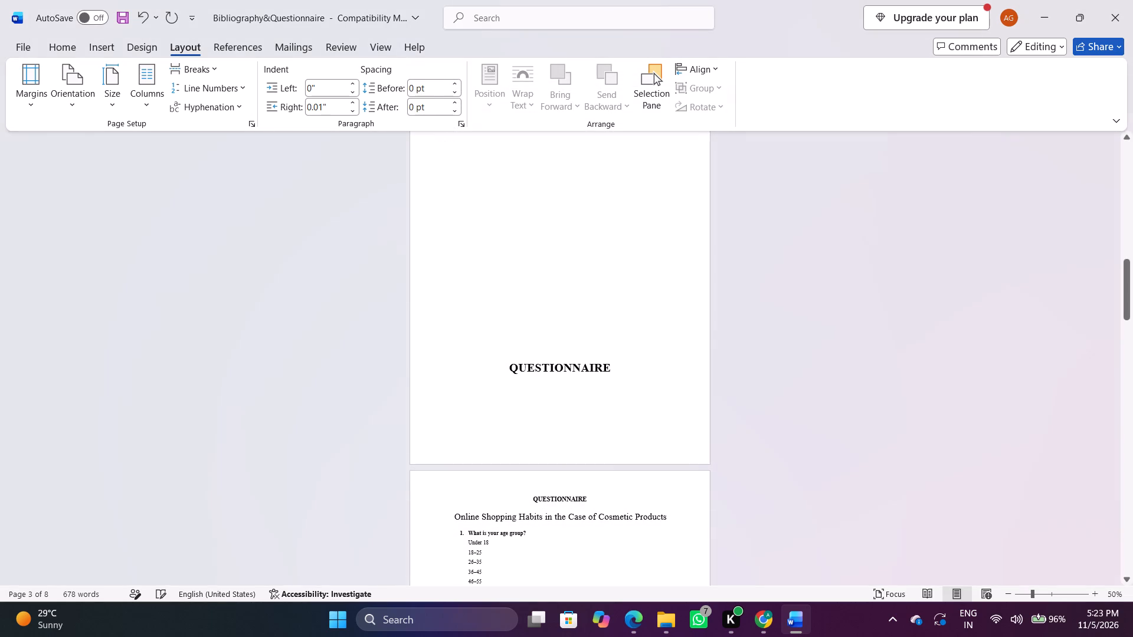
Delete the blank lines above the QUESTIONNAIRE title heading, keeping the heading on its own page.
left_click(515, 366)
key("Left")
key("BackSpace")
key("BackSpace")
key("BackSpace")
key("BackSpace")
key("BackSpace")
key("BackSpace")
key("BackSpace")
key("BackSpace")
key("BackSpace")
key("BackSpace")
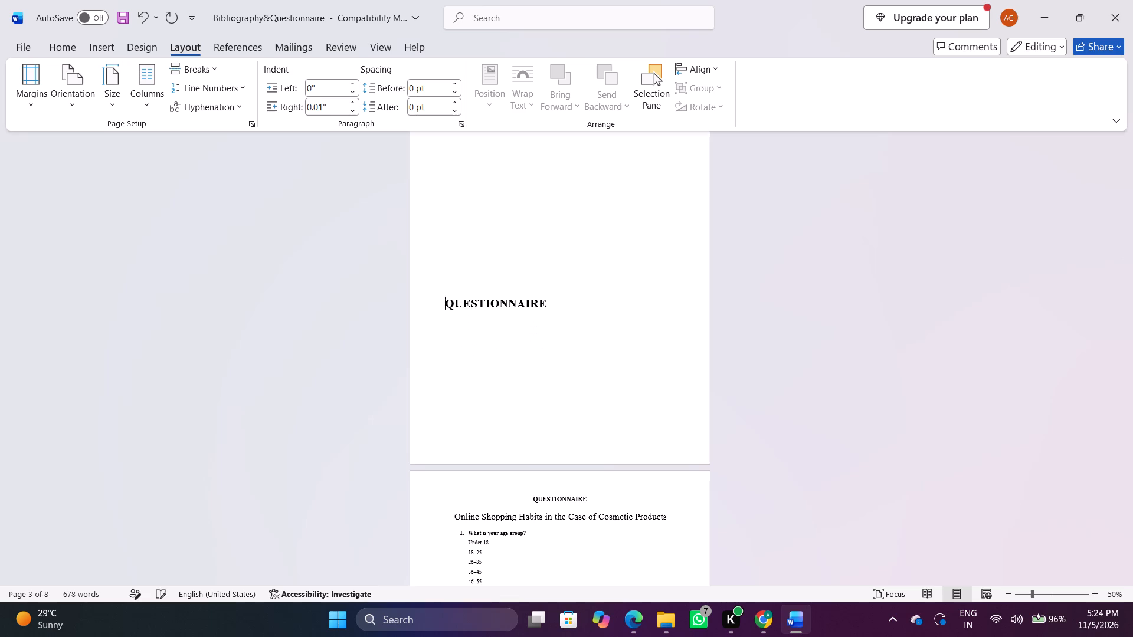
key("BackSpace")
key("BackSpace")
key("BackSpace")
key("BackSpace")
key("Return")
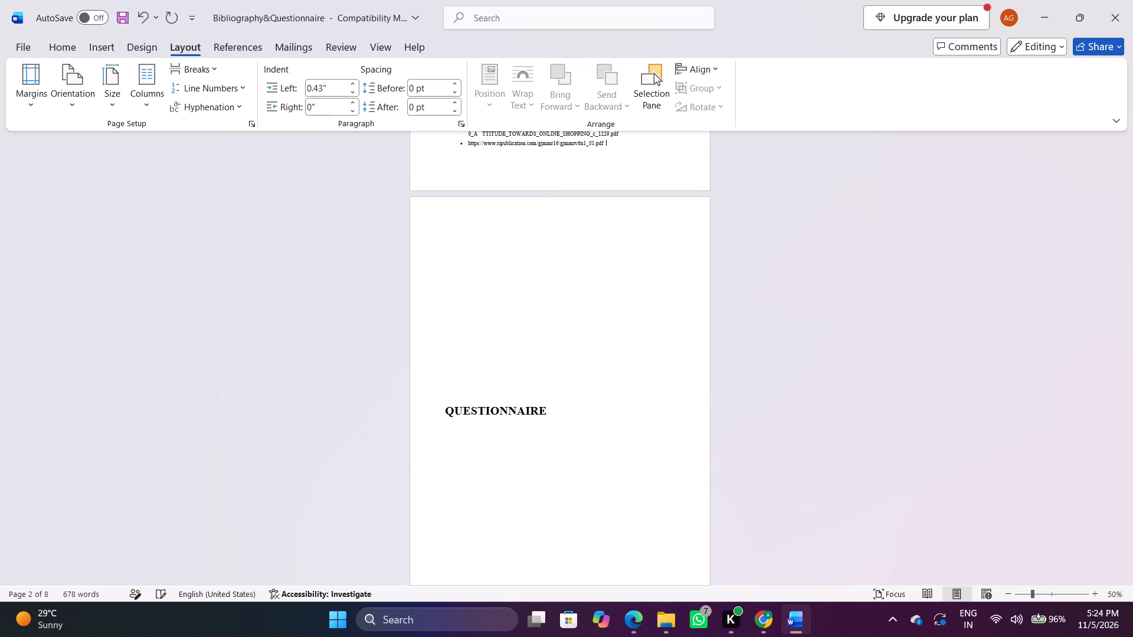
key("Down")
Centre the QUESTIONNAIRE heading horizontally on its title page.
left_click(72, 44)
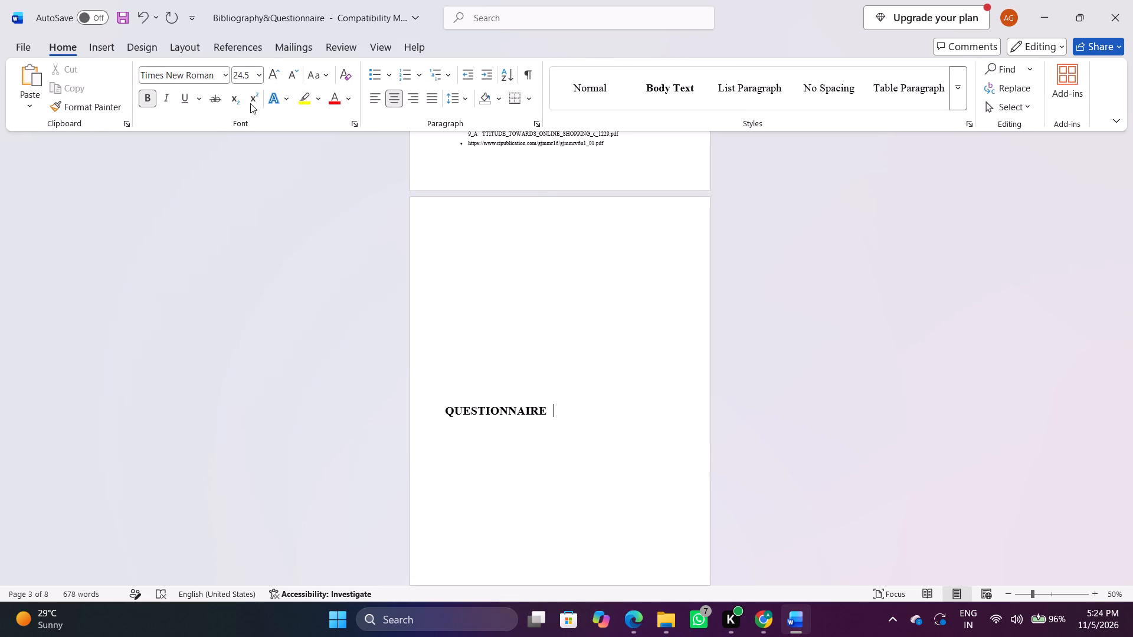
left_click(391, 103)
left_click(460, 409)
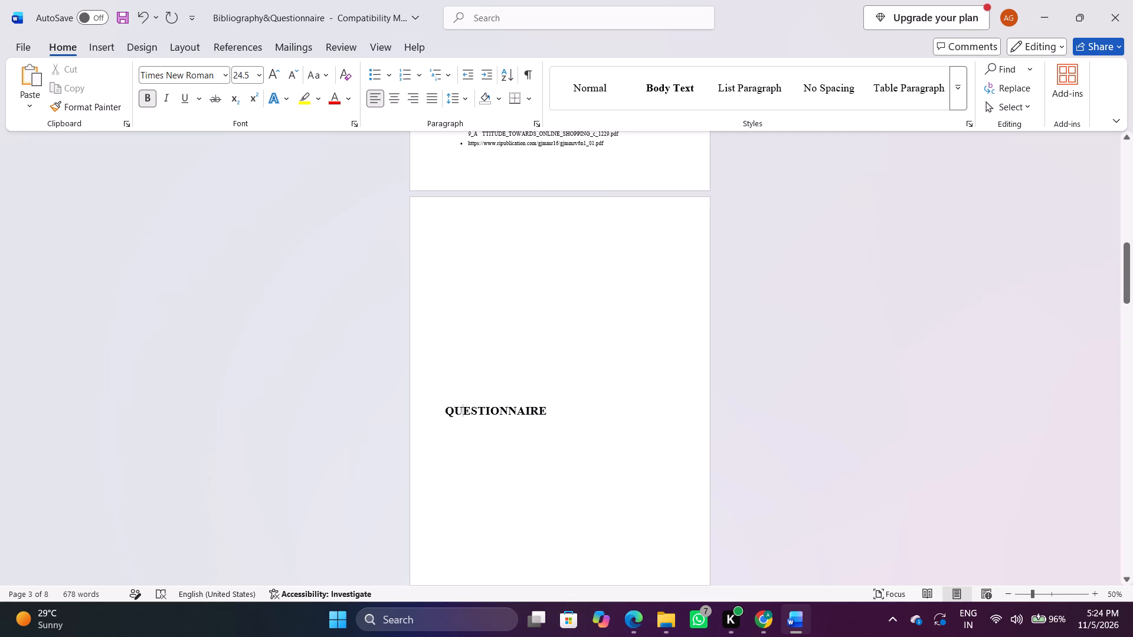
left_click(404, 97)
left_click(397, 96)
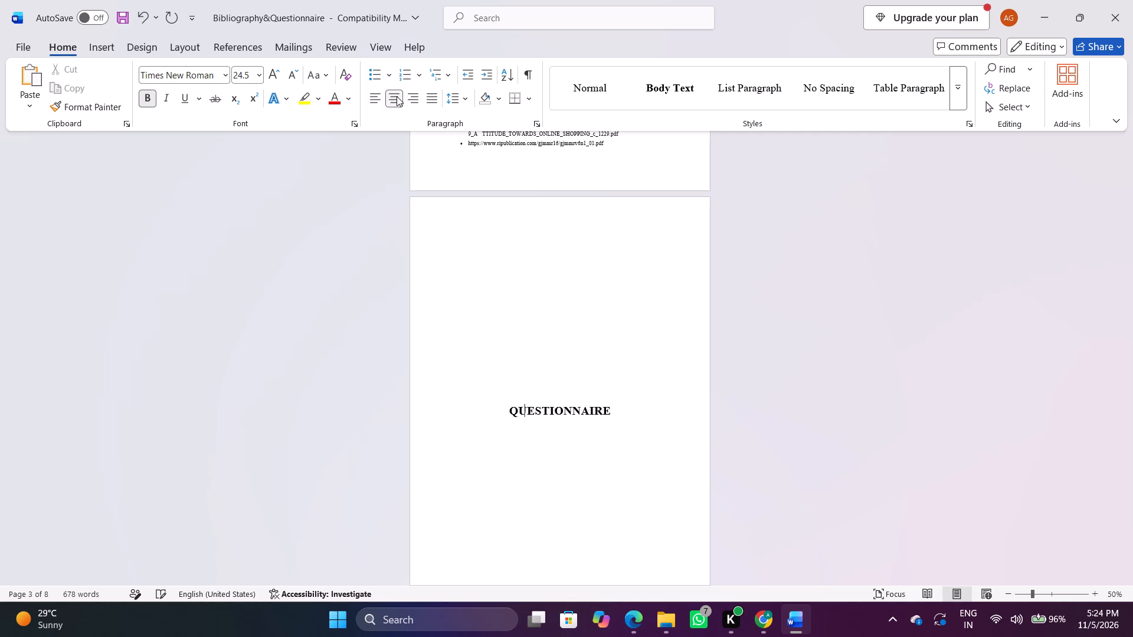
Look through the questionnaire pages to check their layout and question spacing.
scroll(533, 414, "down", 4)
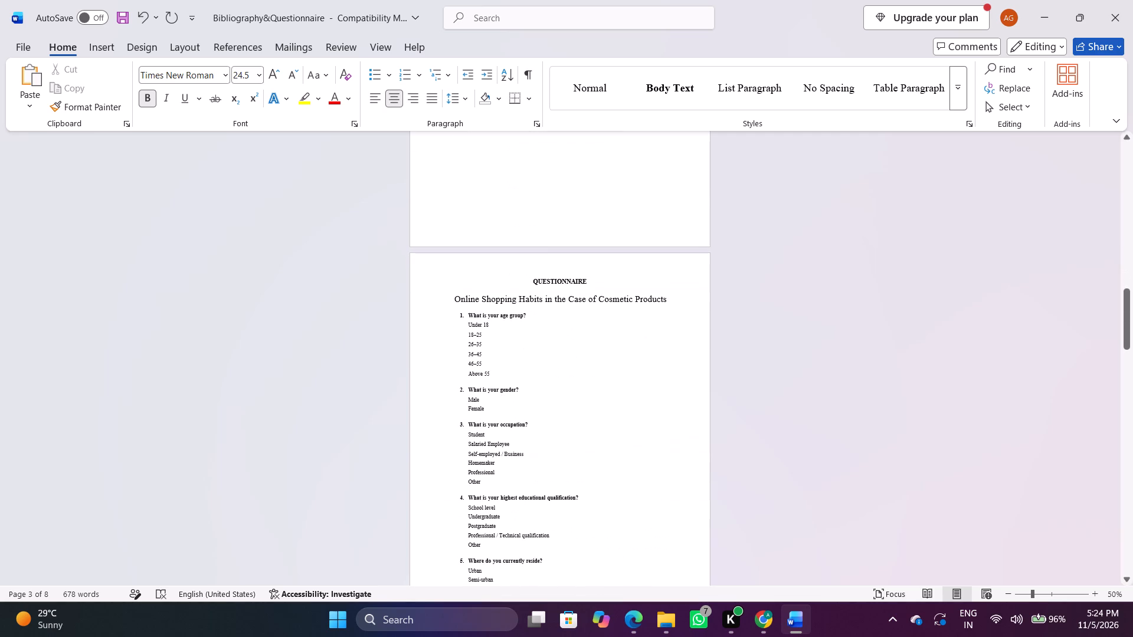
scroll(566, 386, "down", 2)
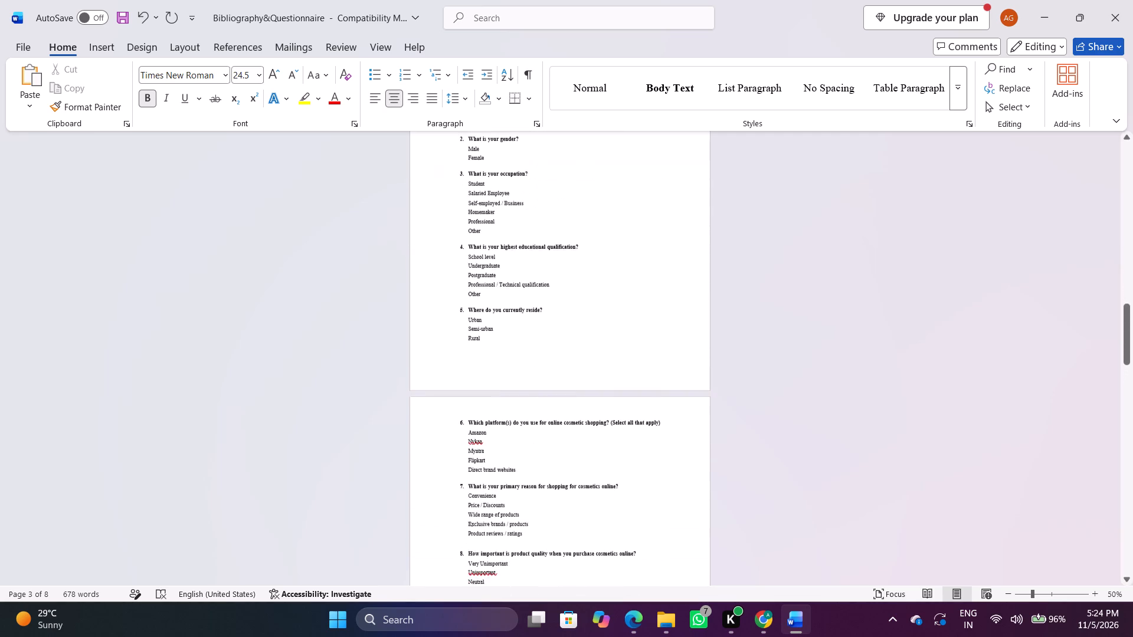
scroll(566, 386, "down", 10)
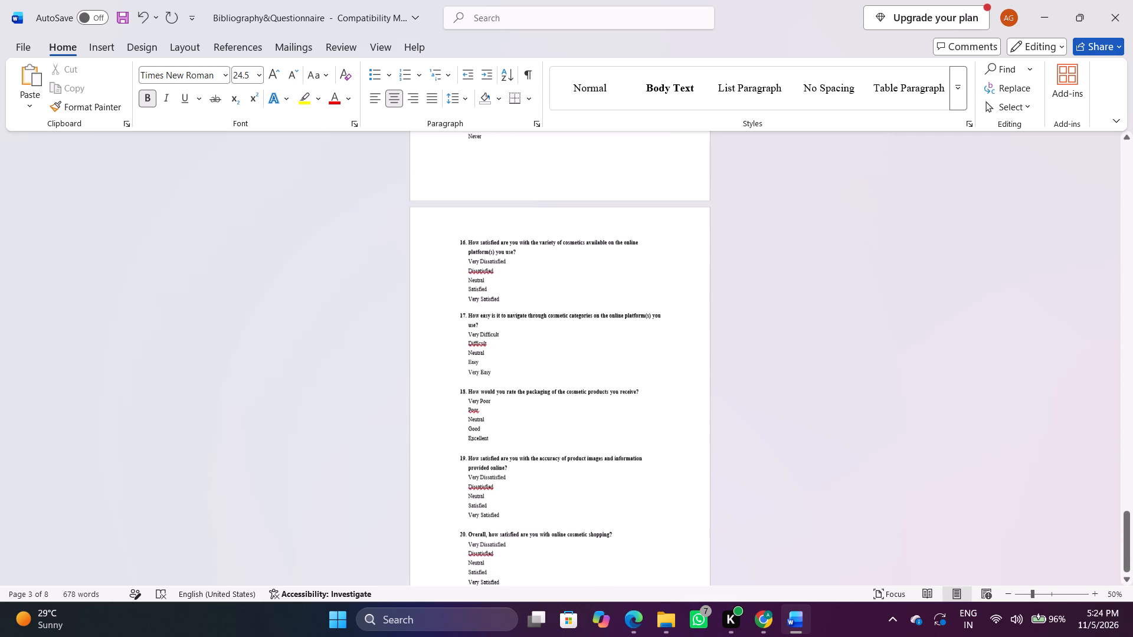
Print the whole document to PDF as Bibliography&Questionnaire in the potuFYP folder, replacing the existing file.
scroll(566, 386, "down", 12)
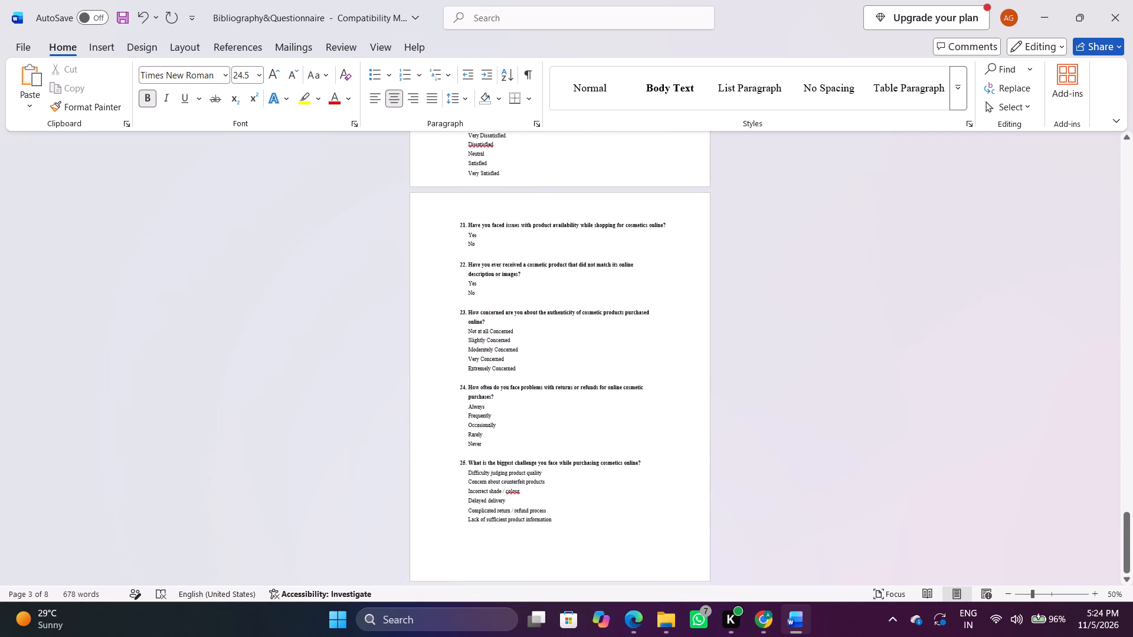
key("ctrl+p")
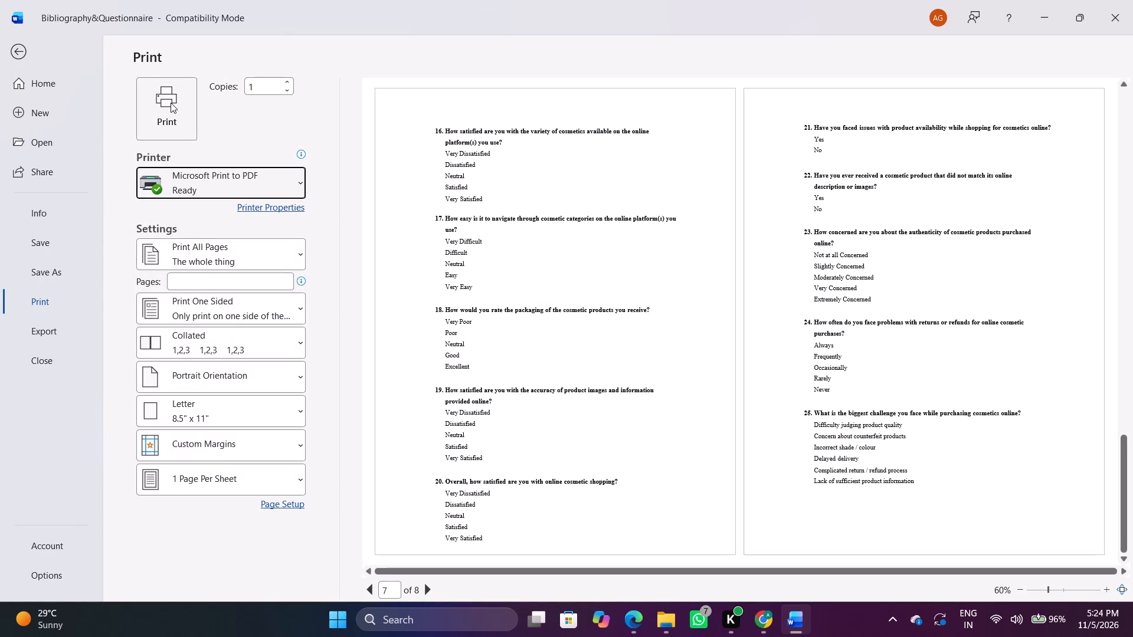
left_click(171, 103)
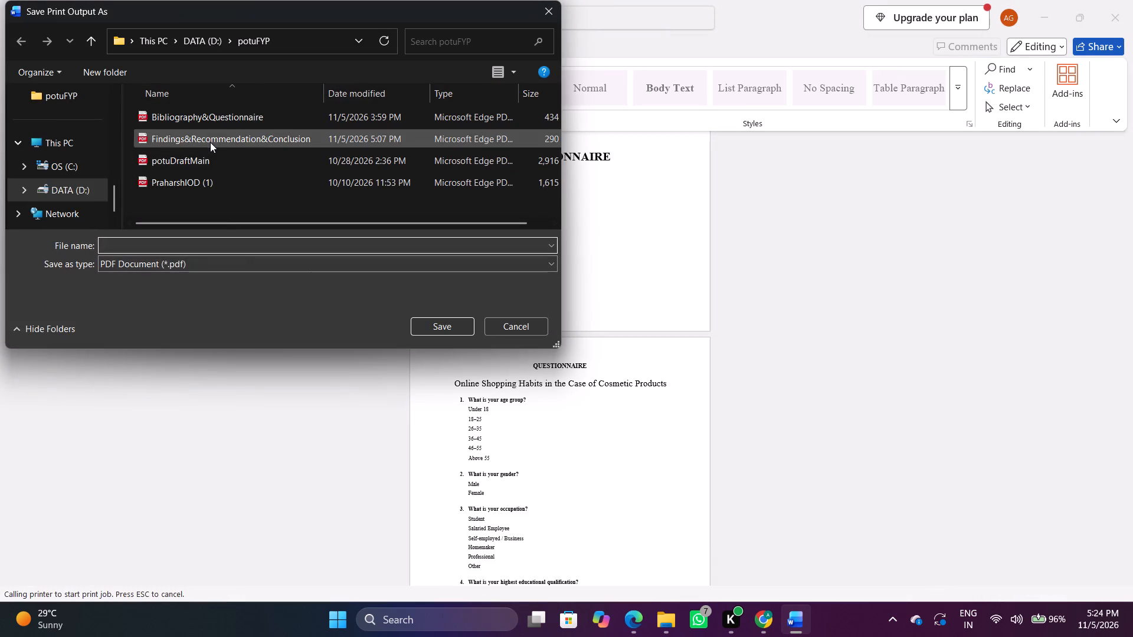
left_click(212, 115)
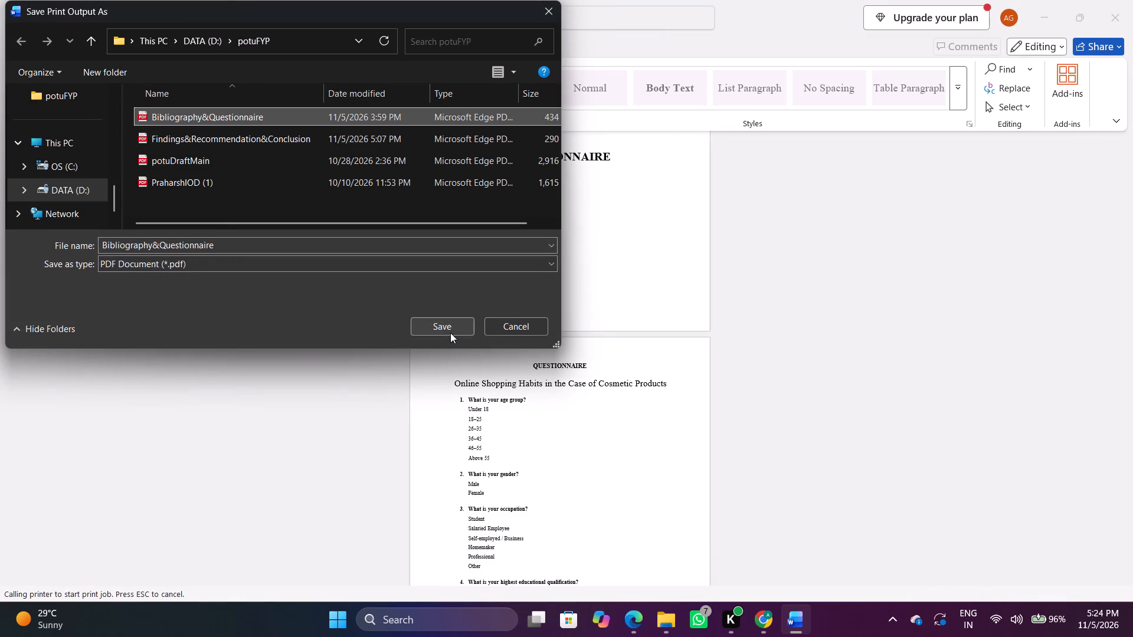
left_click(450, 332)
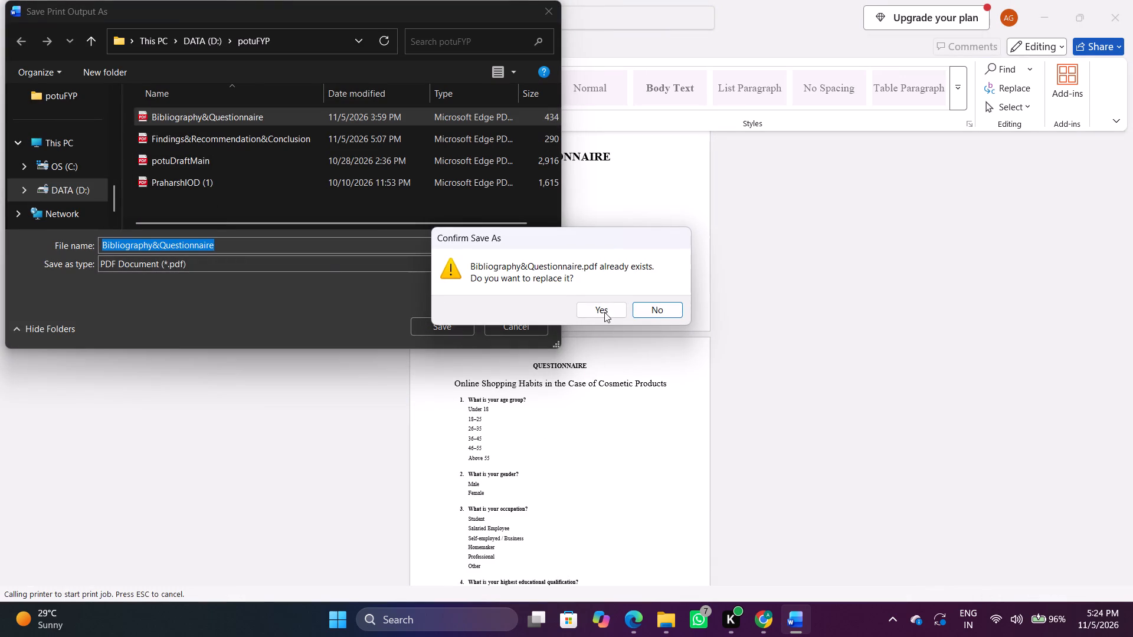
left_click(604, 310)
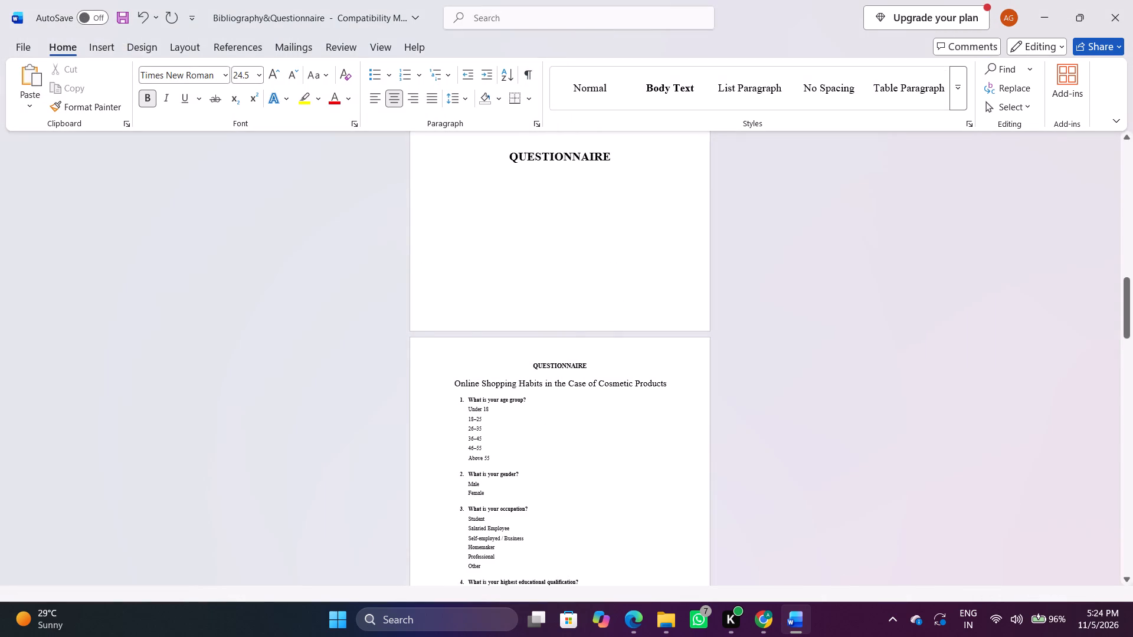
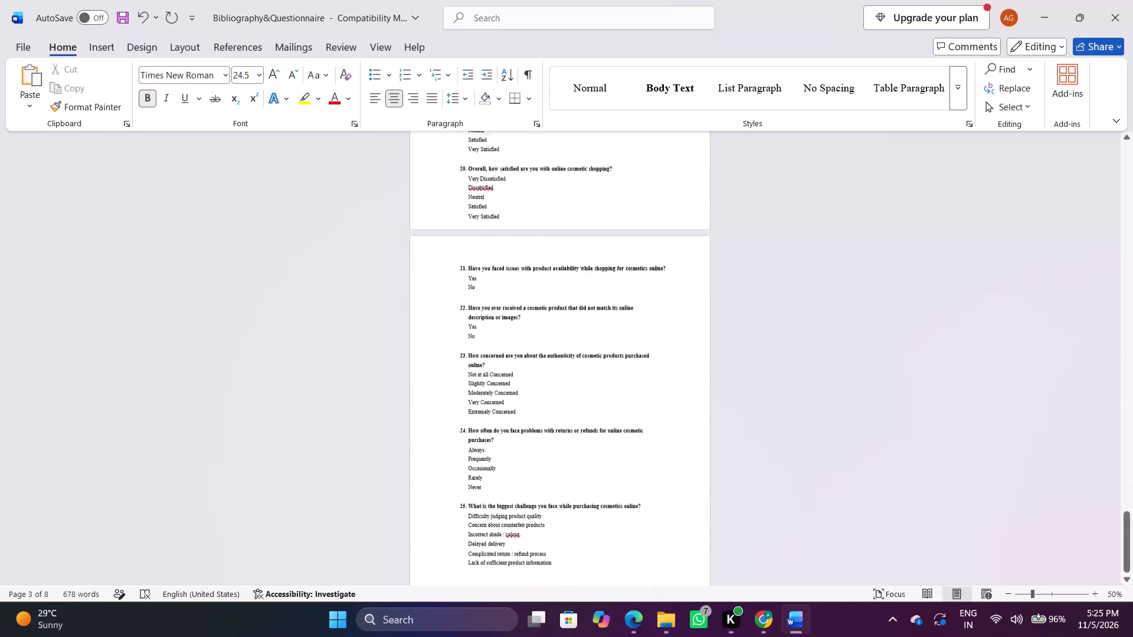
Close the Bibliography&Questionnaire document after a final check of its last questionnaire page.
scroll(968, 380, "down", 3)
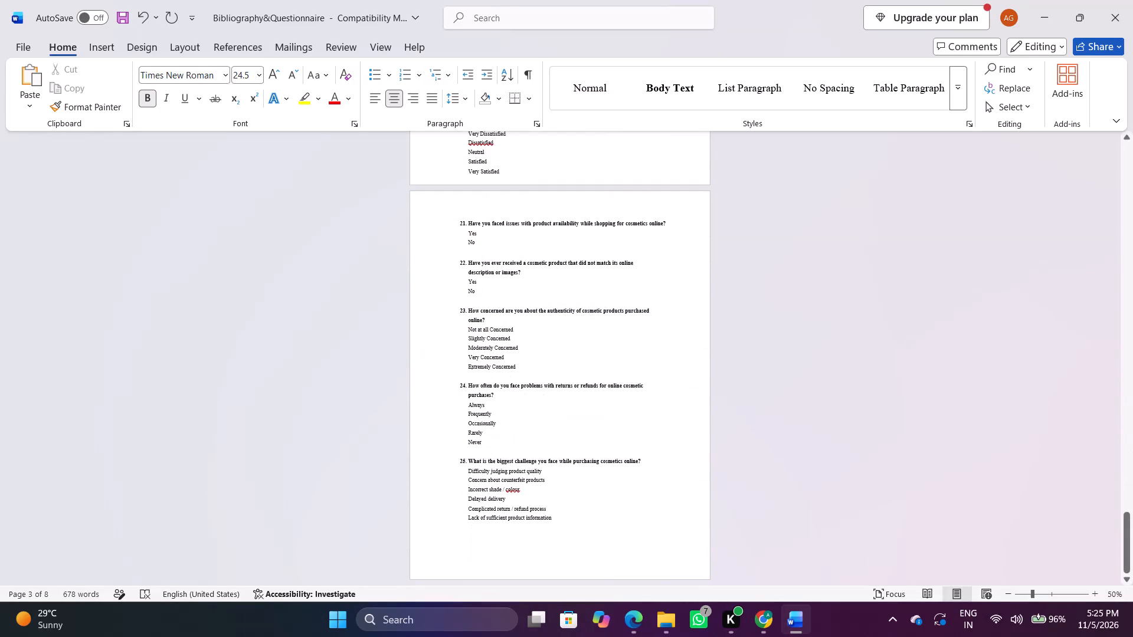
left_click(1114, 18)
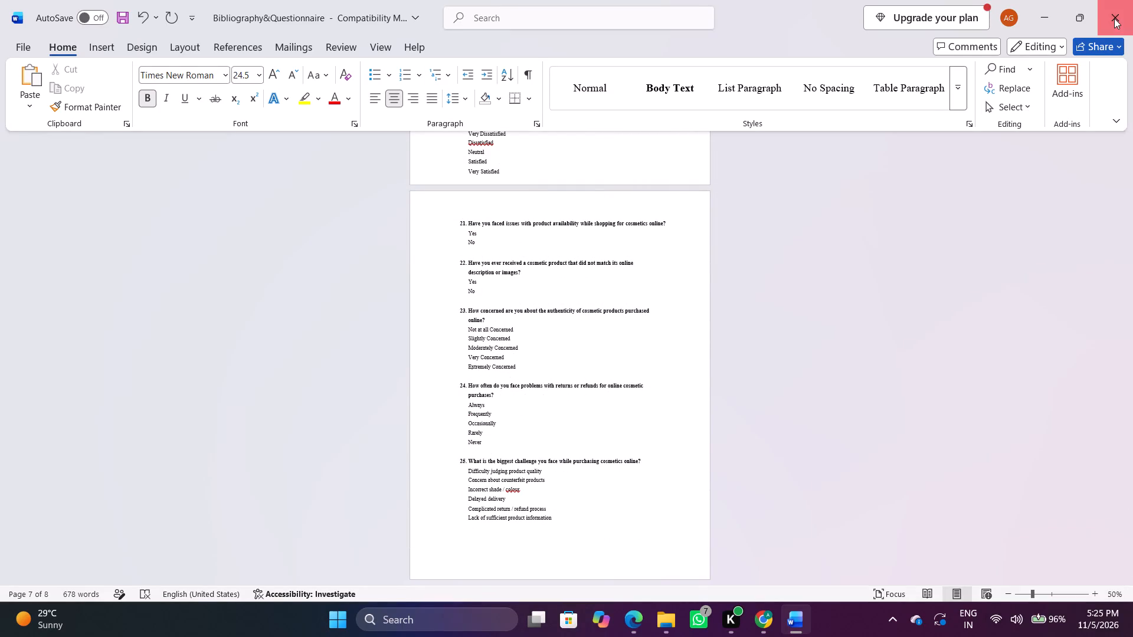